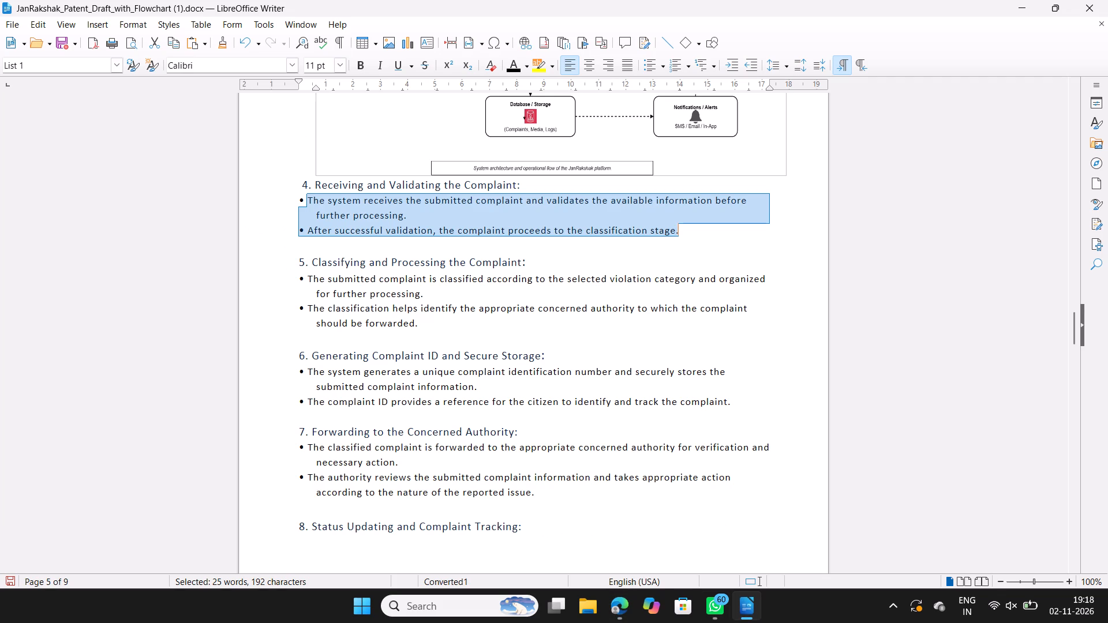
{"action": "scroll", "coordinate": [352, 320], "scroll_direction": "down", "scroll_amount": 1}
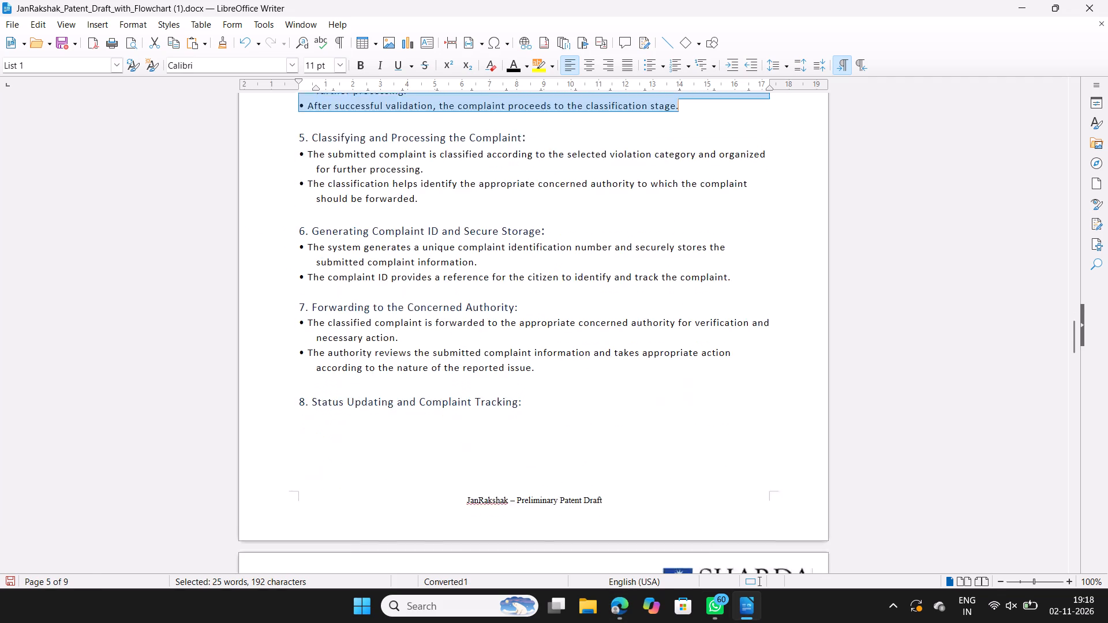
{"action": "scroll", "coordinate": [352, 320], "scroll_direction": "down", "scroll_amount": 3}
{"action": "scroll", "coordinate": [352, 320], "scroll_direction": "up", "scroll_amount": 1}
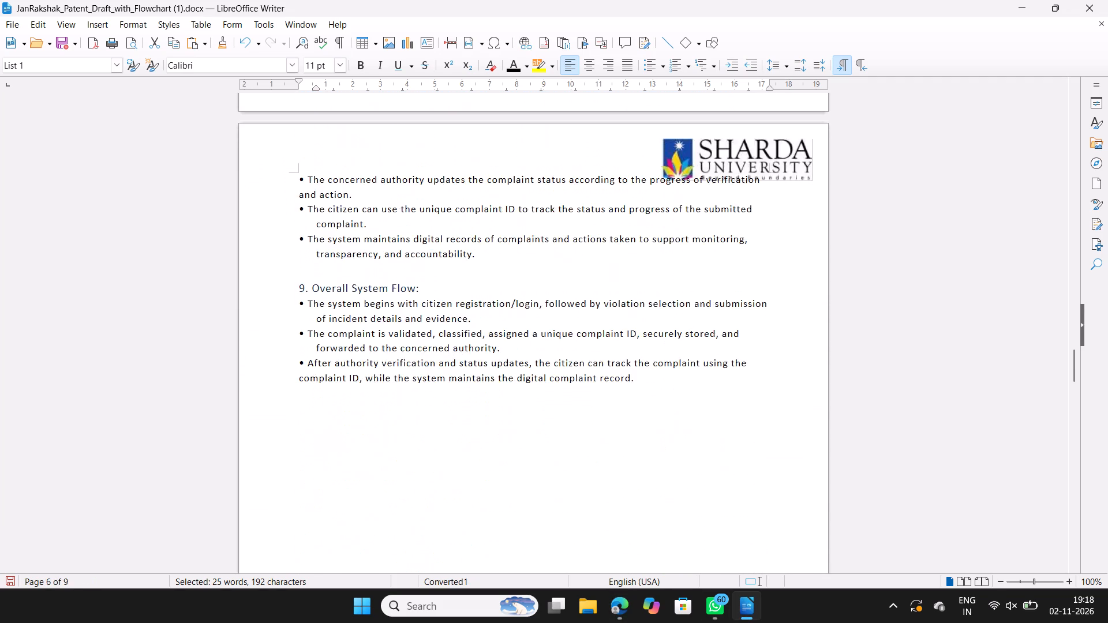
{"action": "scroll", "coordinate": [352, 320], "scroll_direction": "up", "scroll_amount": 1}
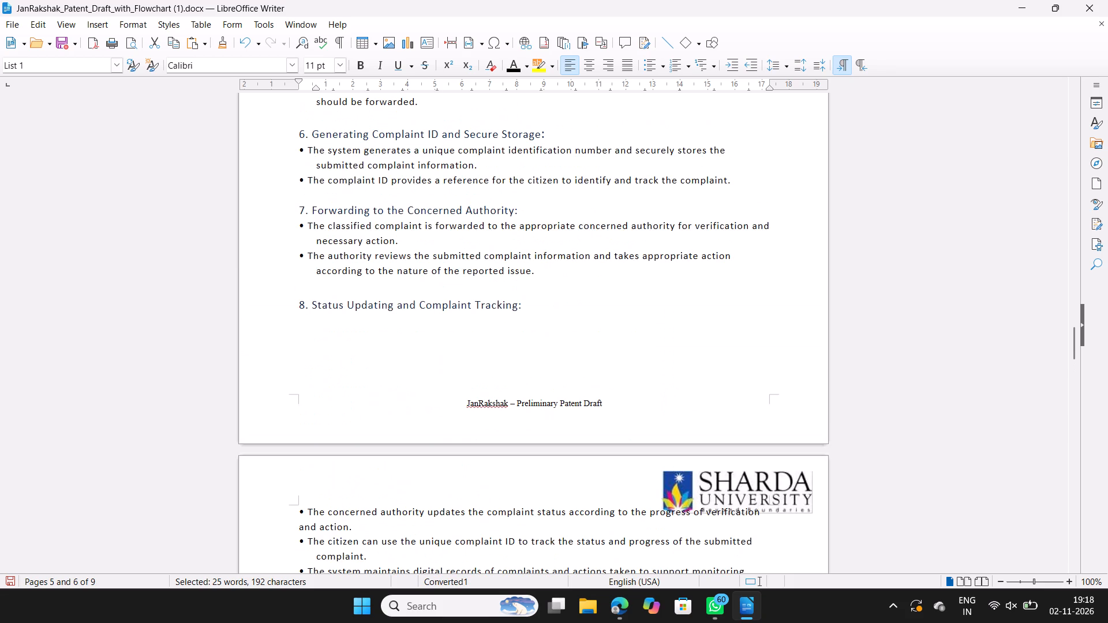
{"action": "left_click", "coordinate": [362, 354]}
{"action": "scroll", "coordinate": [362, 354], "scroll_direction": "down", "scroll_amount": 7}
{"action": "scroll", "coordinate": [362, 354], "scroll_direction": "up", "scroll_amount": 6}
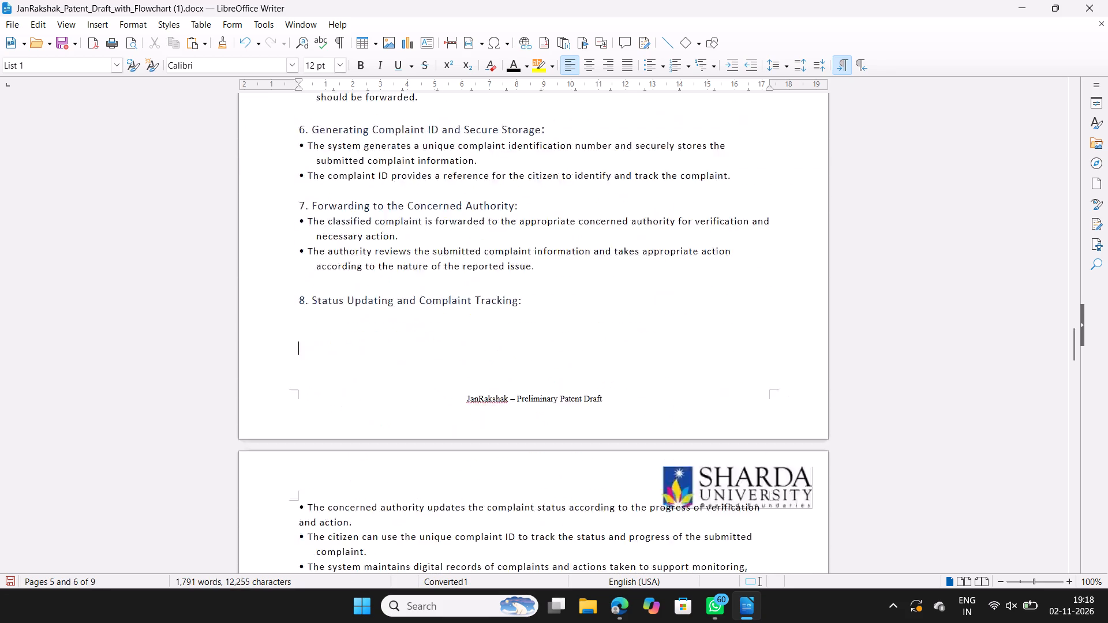
{"action": "scroll", "coordinate": [362, 354], "scroll_direction": "up", "scroll_amount": 1}
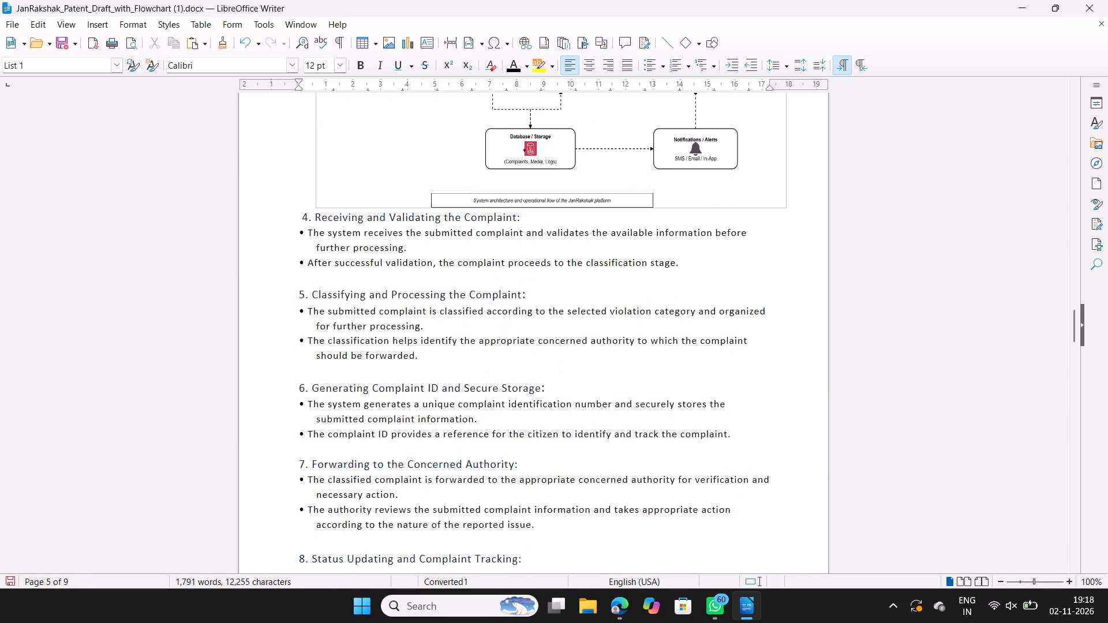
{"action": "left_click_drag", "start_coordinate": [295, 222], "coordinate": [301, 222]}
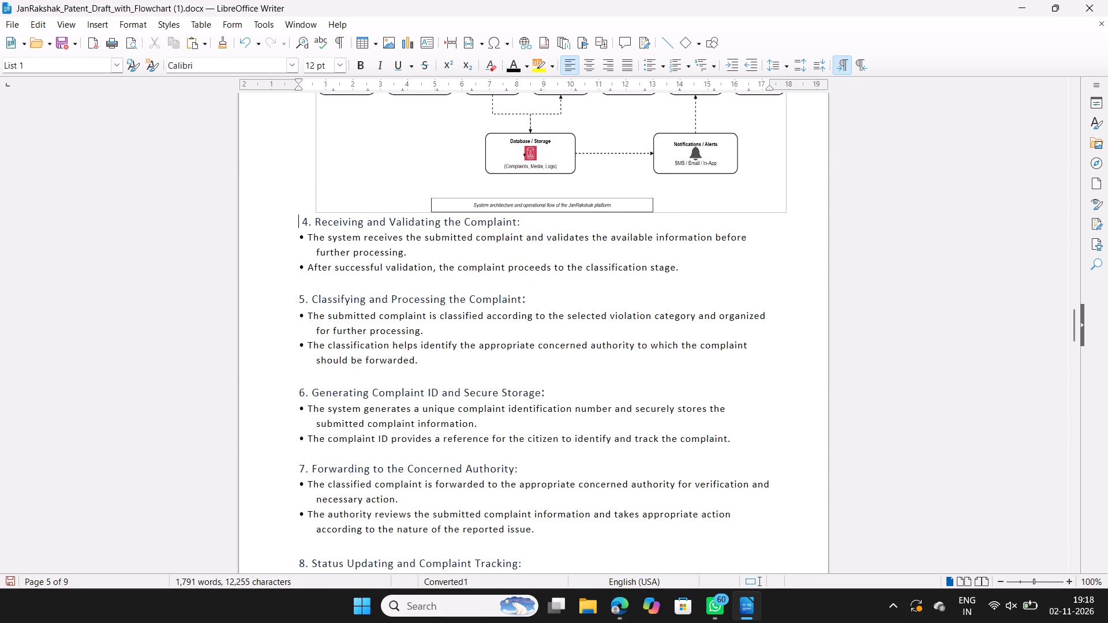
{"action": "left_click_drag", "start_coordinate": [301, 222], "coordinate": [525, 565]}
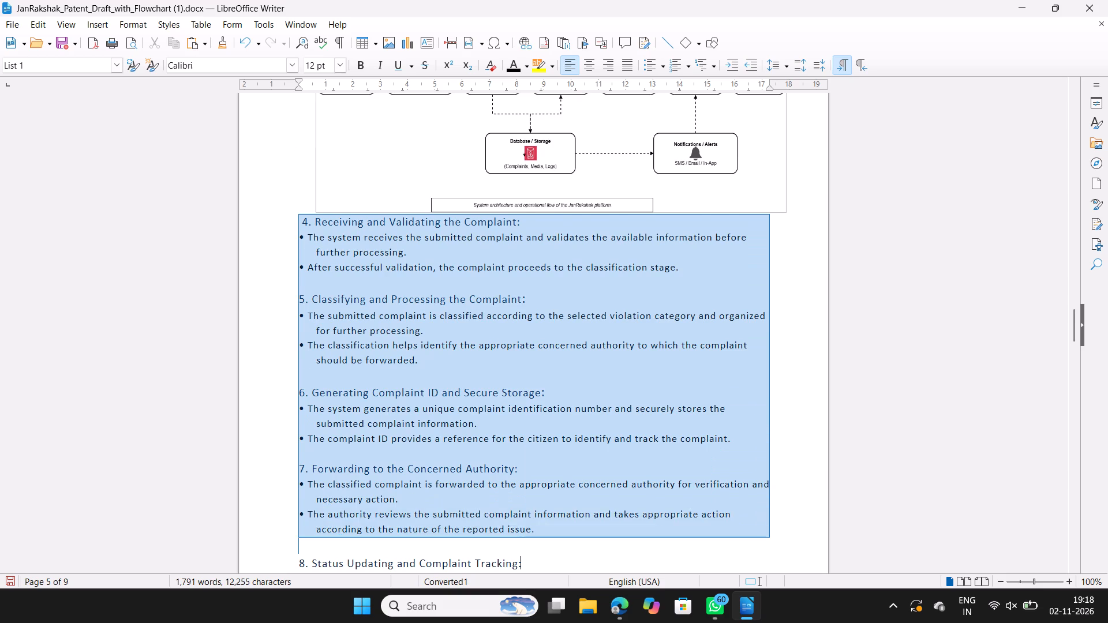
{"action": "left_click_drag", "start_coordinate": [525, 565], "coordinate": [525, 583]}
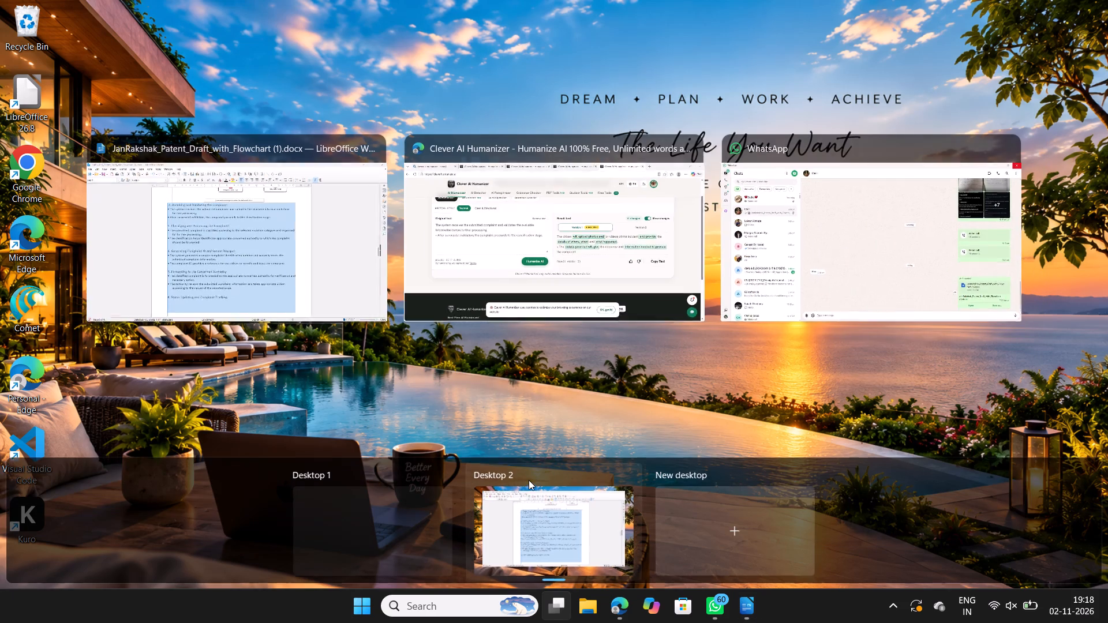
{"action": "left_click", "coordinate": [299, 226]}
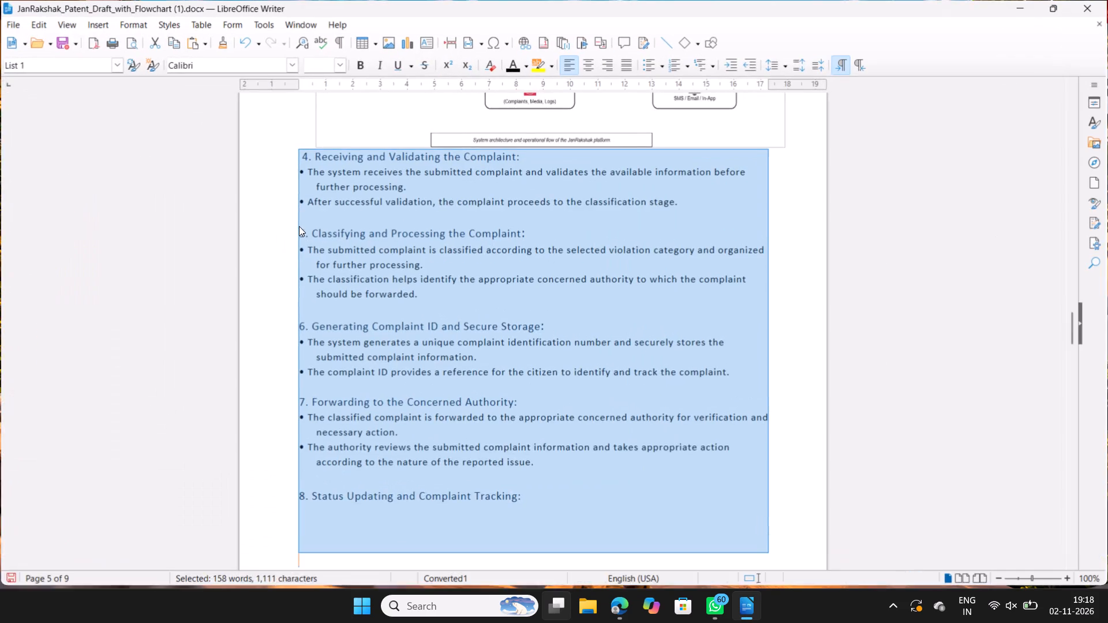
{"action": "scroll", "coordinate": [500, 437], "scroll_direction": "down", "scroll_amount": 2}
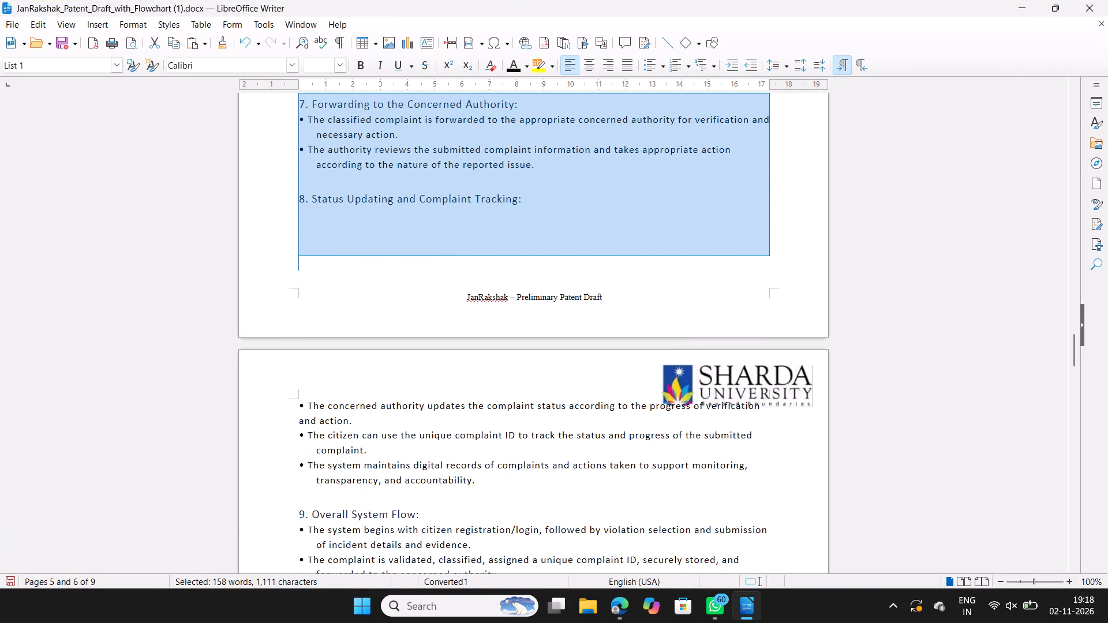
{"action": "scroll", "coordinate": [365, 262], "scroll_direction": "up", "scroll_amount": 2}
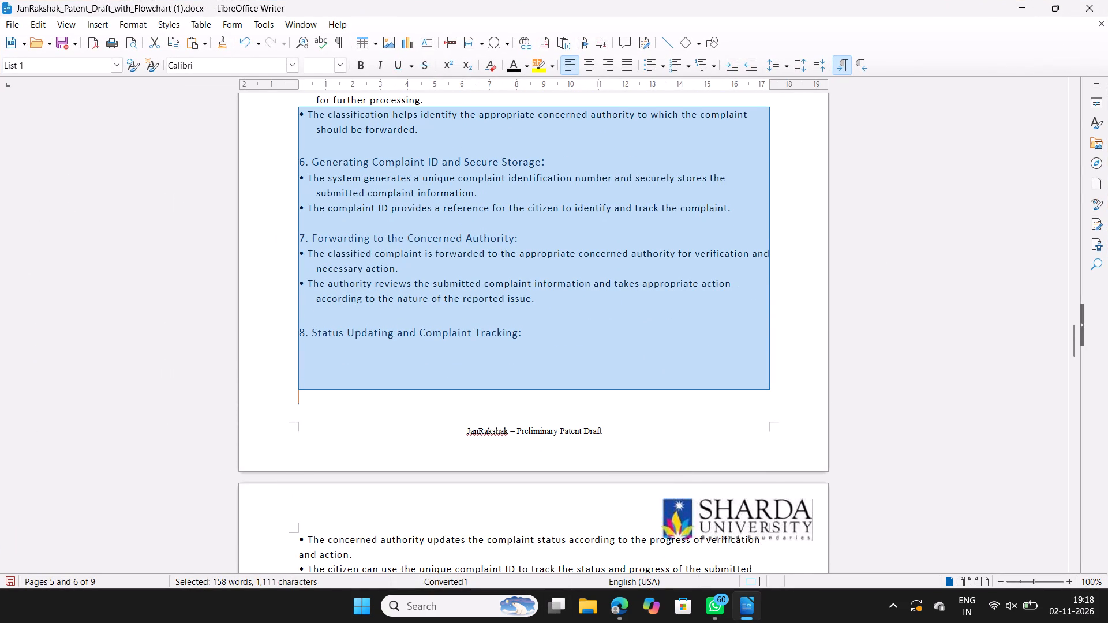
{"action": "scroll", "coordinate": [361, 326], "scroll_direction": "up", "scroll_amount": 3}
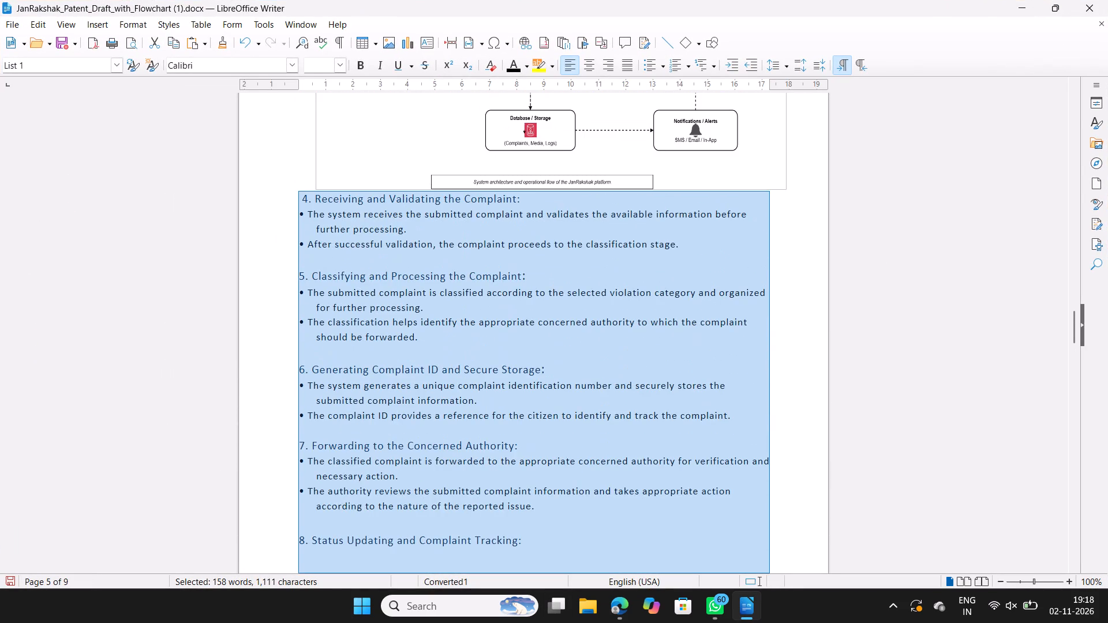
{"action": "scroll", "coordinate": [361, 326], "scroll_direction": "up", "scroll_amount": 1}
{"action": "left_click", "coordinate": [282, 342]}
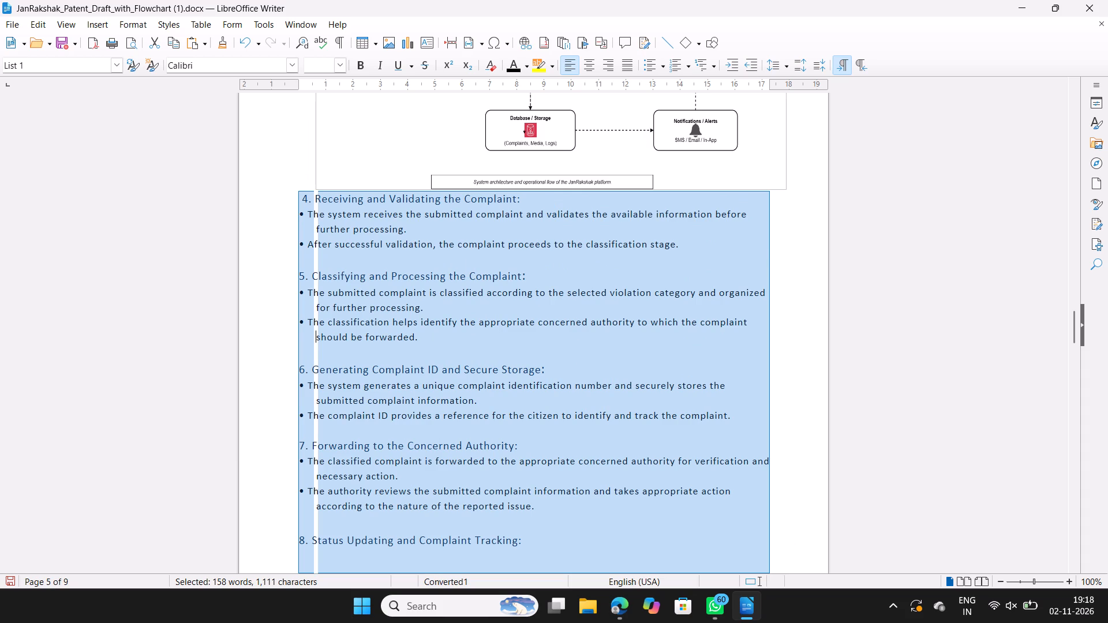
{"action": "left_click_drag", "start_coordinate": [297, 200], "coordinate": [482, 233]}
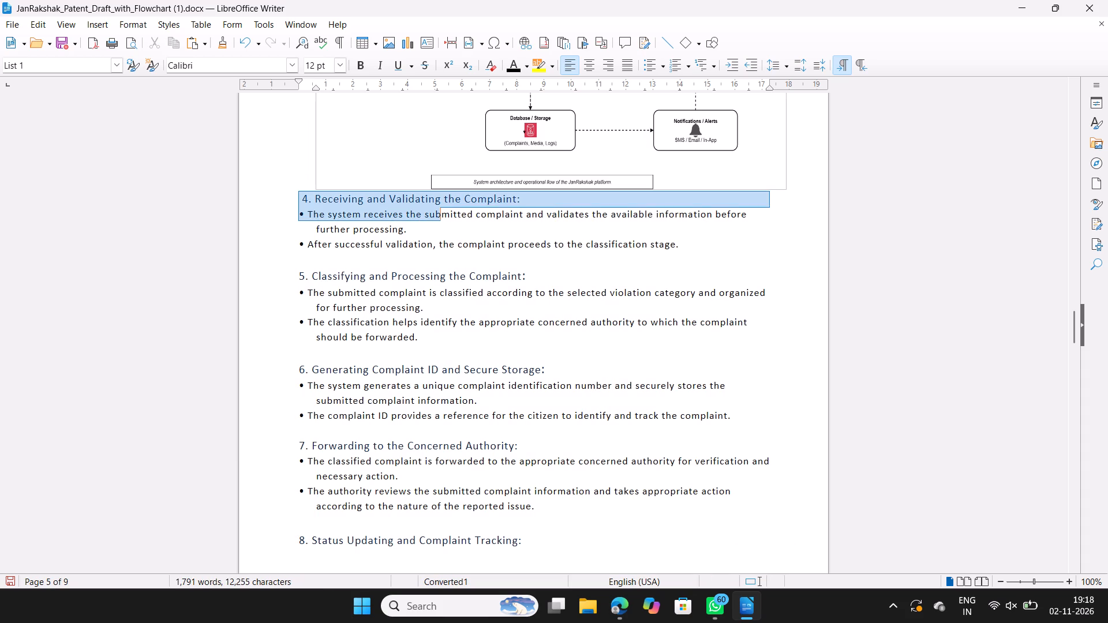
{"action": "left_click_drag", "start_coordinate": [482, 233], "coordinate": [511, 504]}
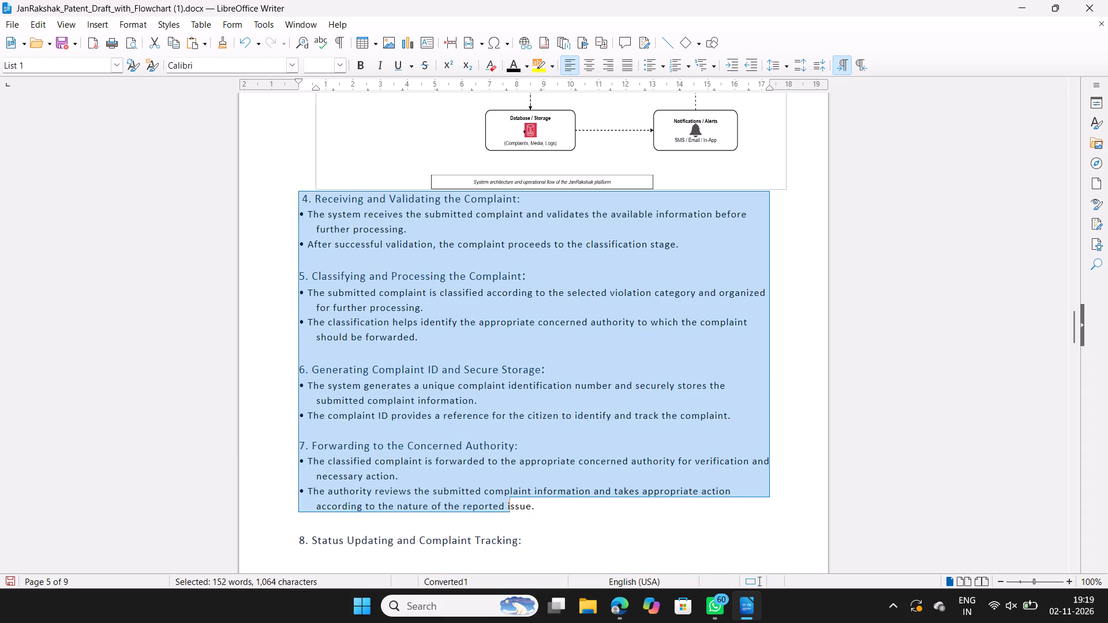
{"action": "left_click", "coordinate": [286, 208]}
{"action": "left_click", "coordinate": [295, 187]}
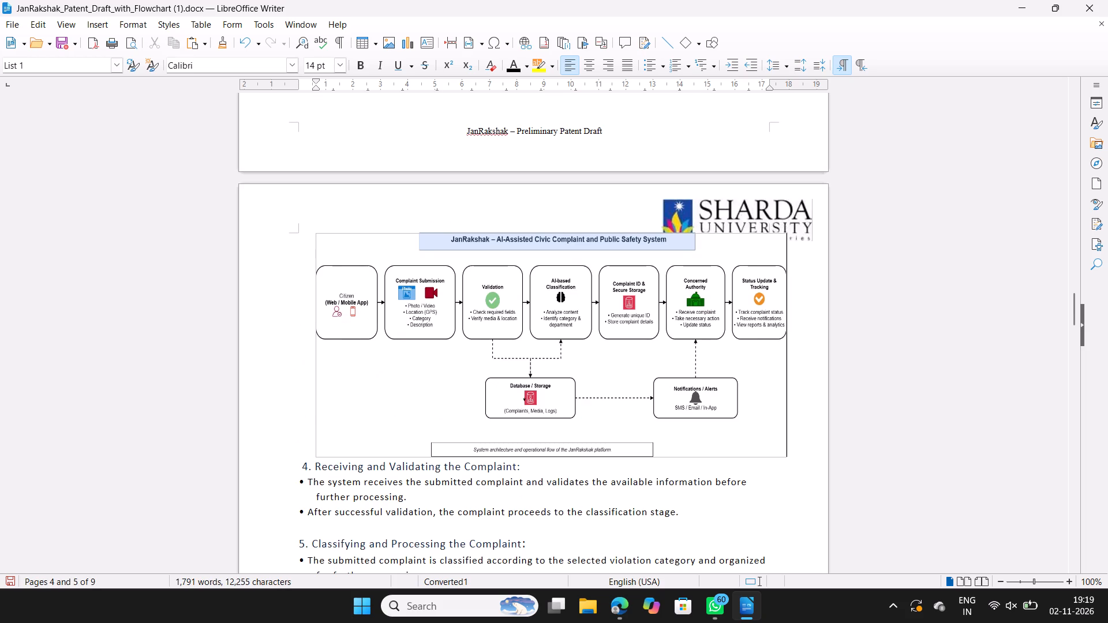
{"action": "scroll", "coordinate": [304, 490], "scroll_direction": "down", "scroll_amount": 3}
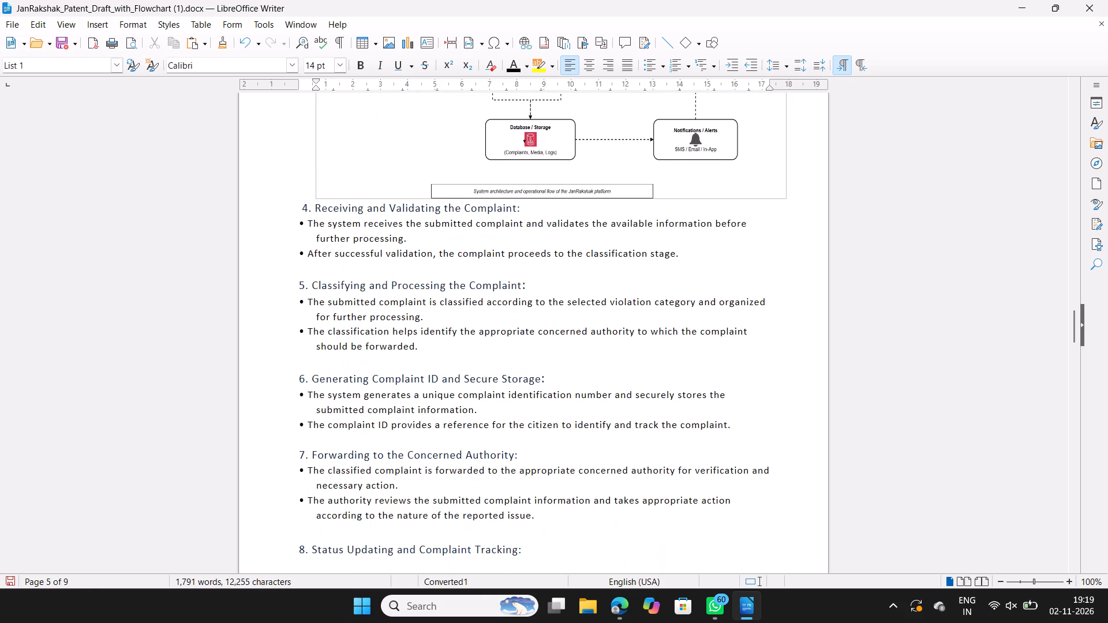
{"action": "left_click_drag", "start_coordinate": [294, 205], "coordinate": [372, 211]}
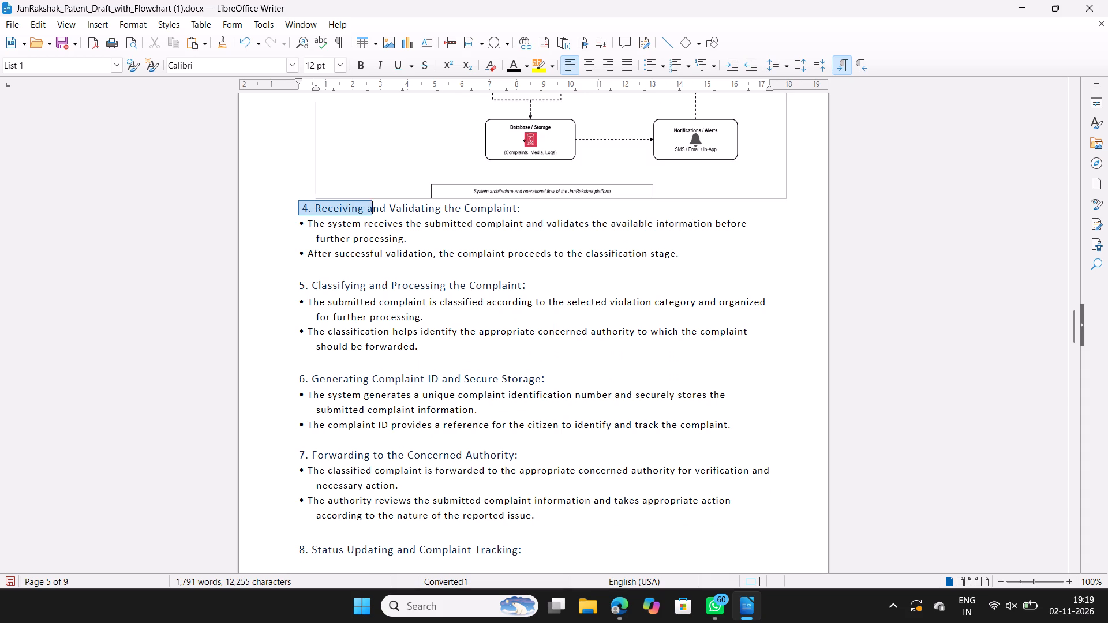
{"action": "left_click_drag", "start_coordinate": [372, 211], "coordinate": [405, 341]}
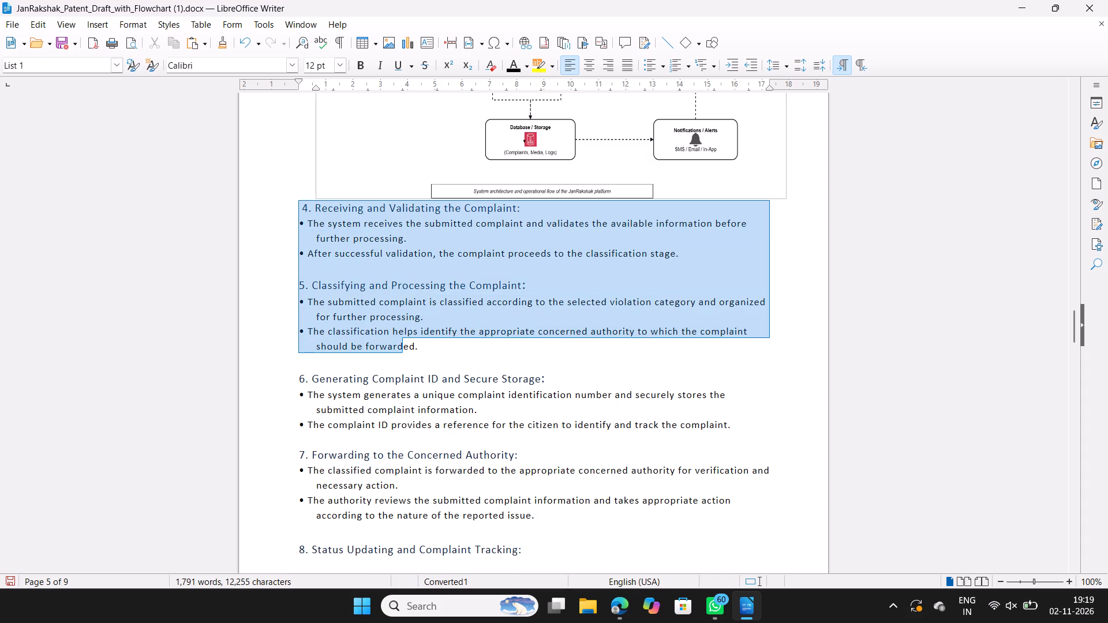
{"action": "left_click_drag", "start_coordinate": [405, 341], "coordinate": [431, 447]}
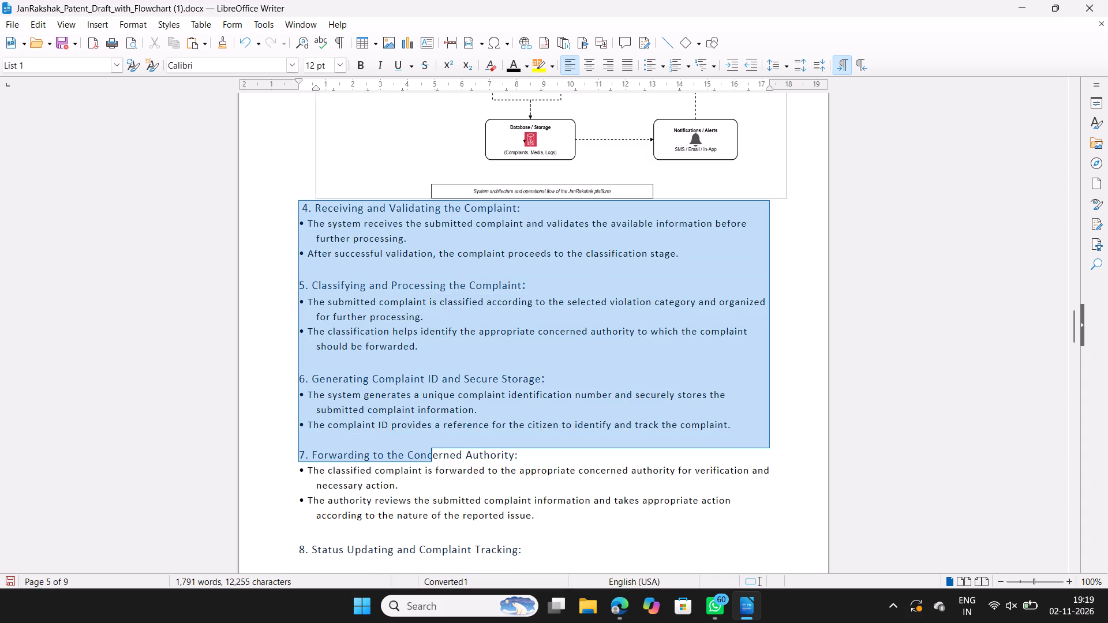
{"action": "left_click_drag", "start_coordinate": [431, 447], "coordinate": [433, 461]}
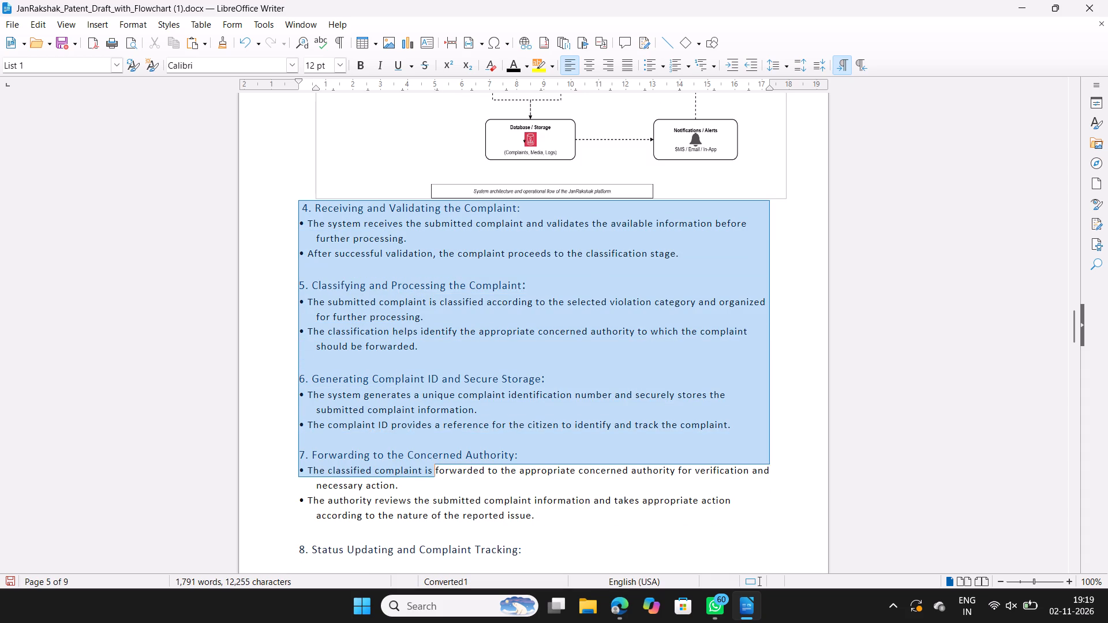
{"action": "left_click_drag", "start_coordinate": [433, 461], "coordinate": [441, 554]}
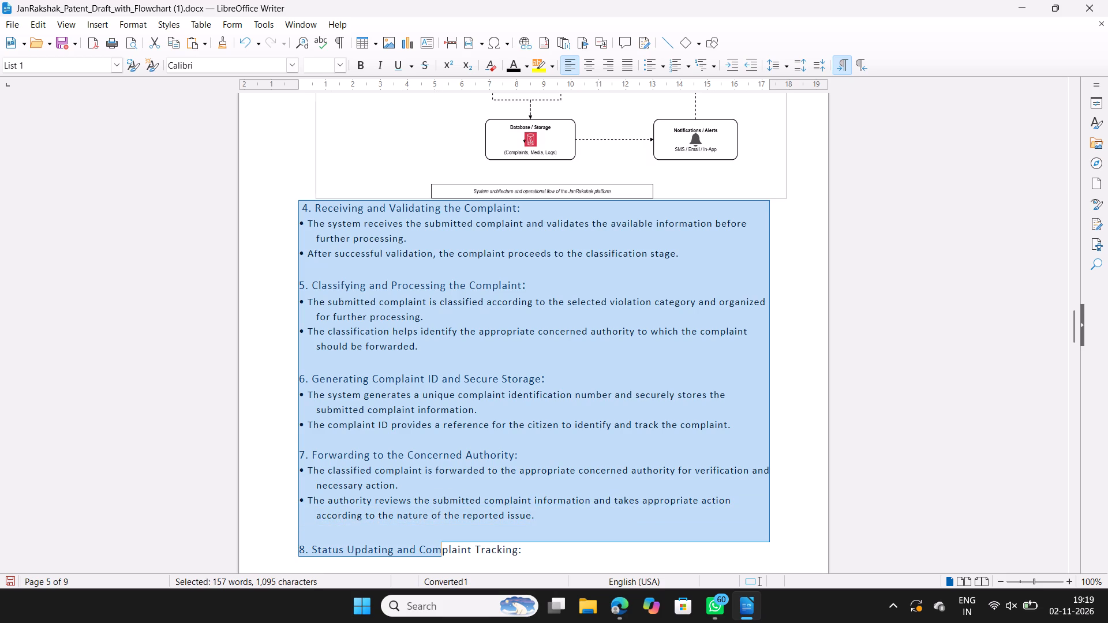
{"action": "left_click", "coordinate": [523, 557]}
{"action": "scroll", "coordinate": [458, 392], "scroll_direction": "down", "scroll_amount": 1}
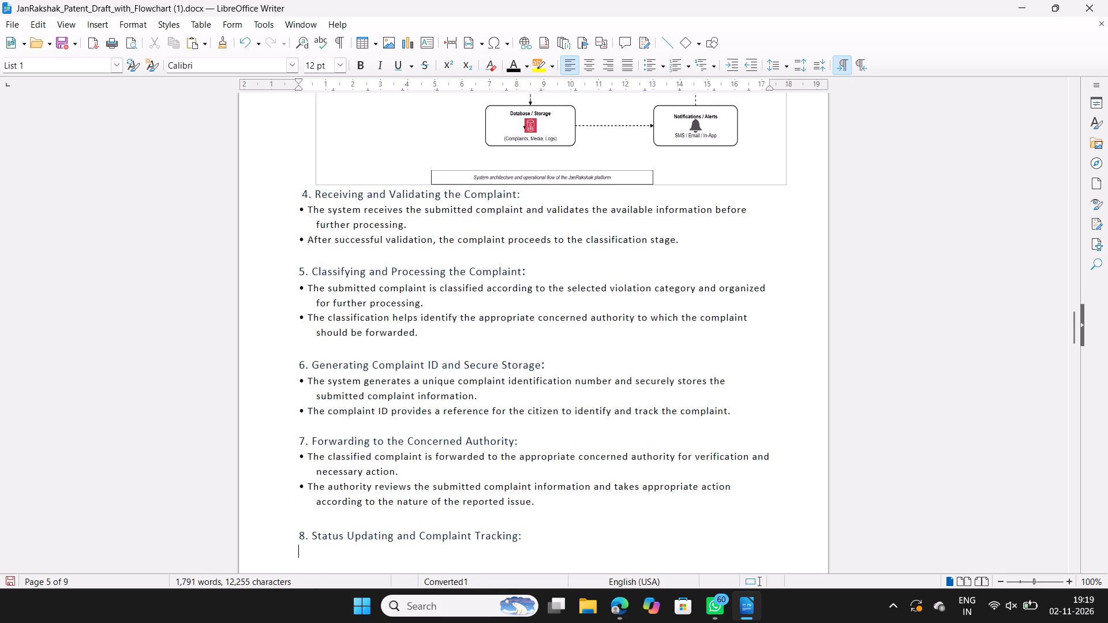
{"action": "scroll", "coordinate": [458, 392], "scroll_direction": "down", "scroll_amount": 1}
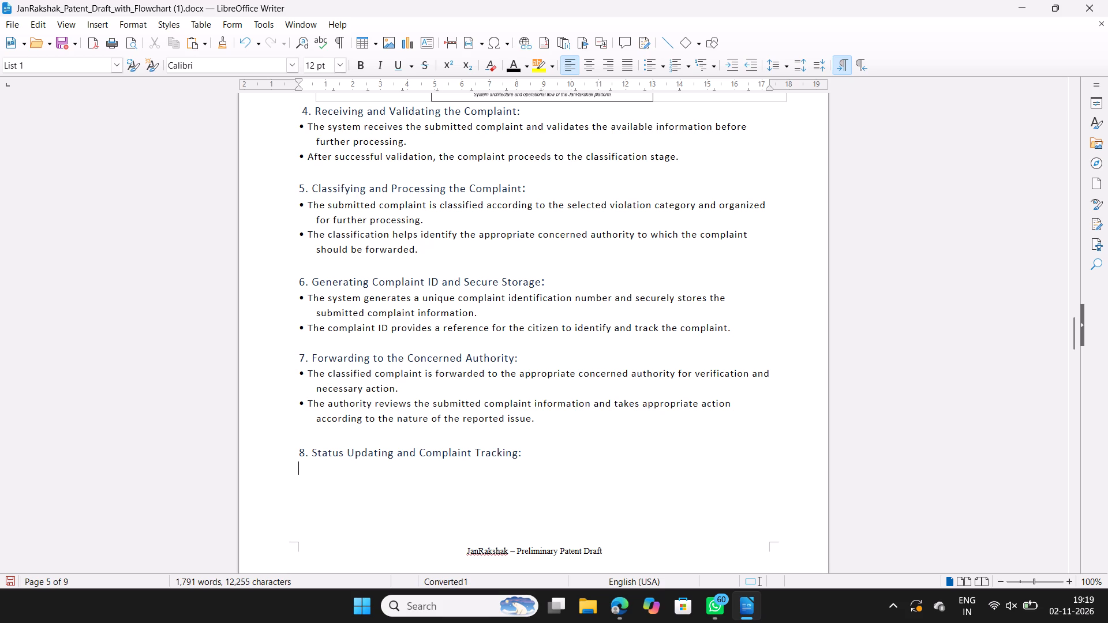
Copy sections 4 to 7 with their headings, from "Receiving and Validating the Complaint" through the "Forwarding to the Concerned Authority" bullets.
{"action": "left_click_drag", "start_coordinate": [295, 113], "coordinate": [345, 121]}
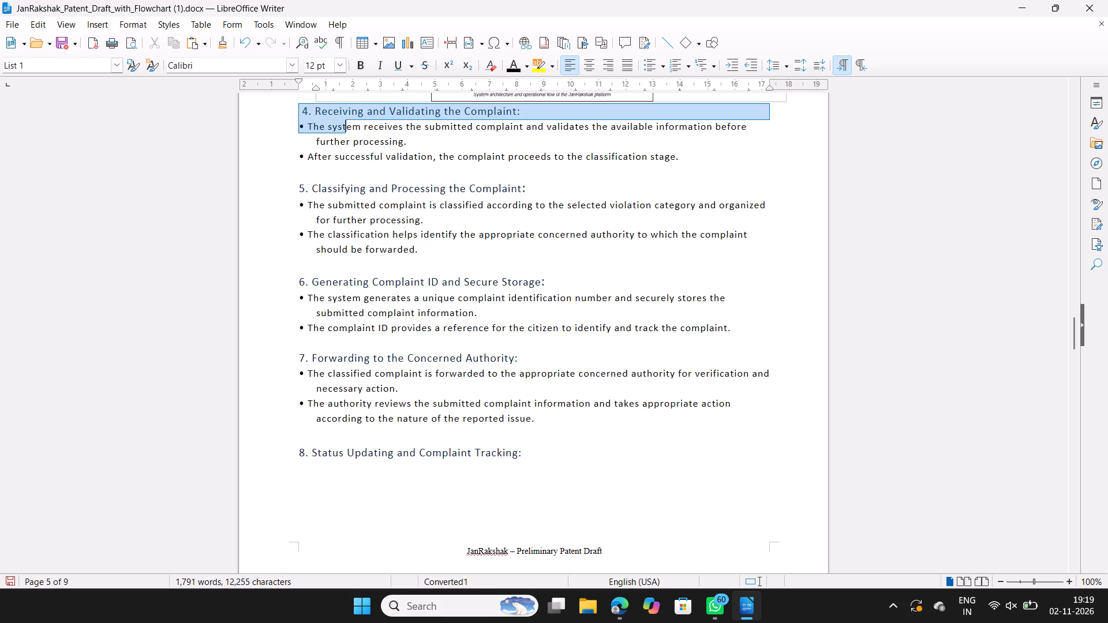
{"action": "left_click_drag", "start_coordinate": [345, 121], "coordinate": [357, 177]}
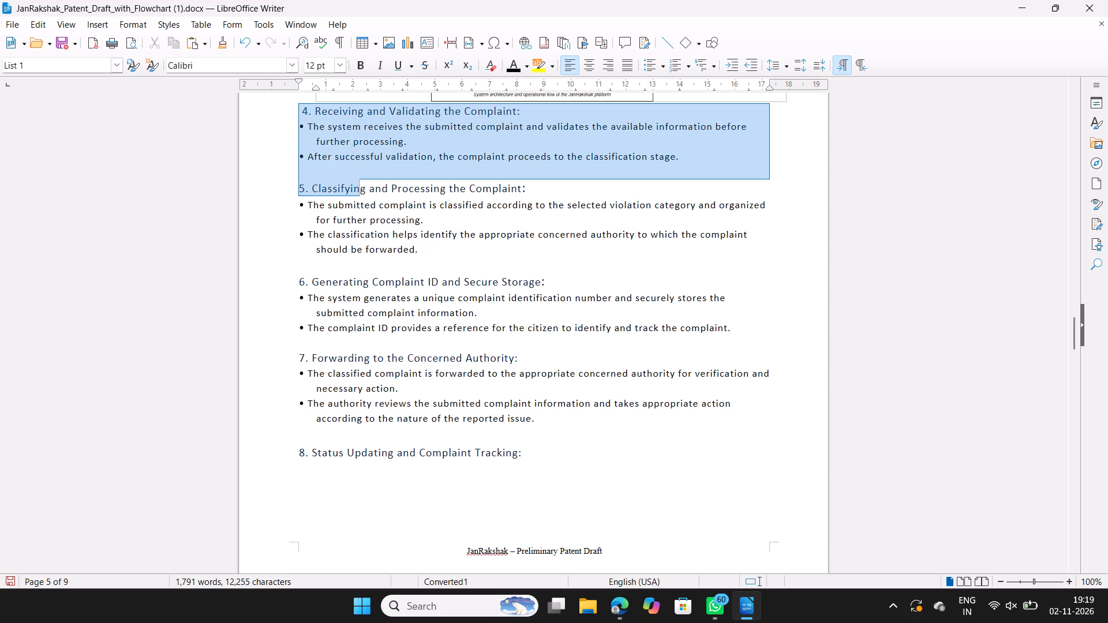
{"action": "left_click_drag", "start_coordinate": [357, 177], "coordinate": [369, 265]}
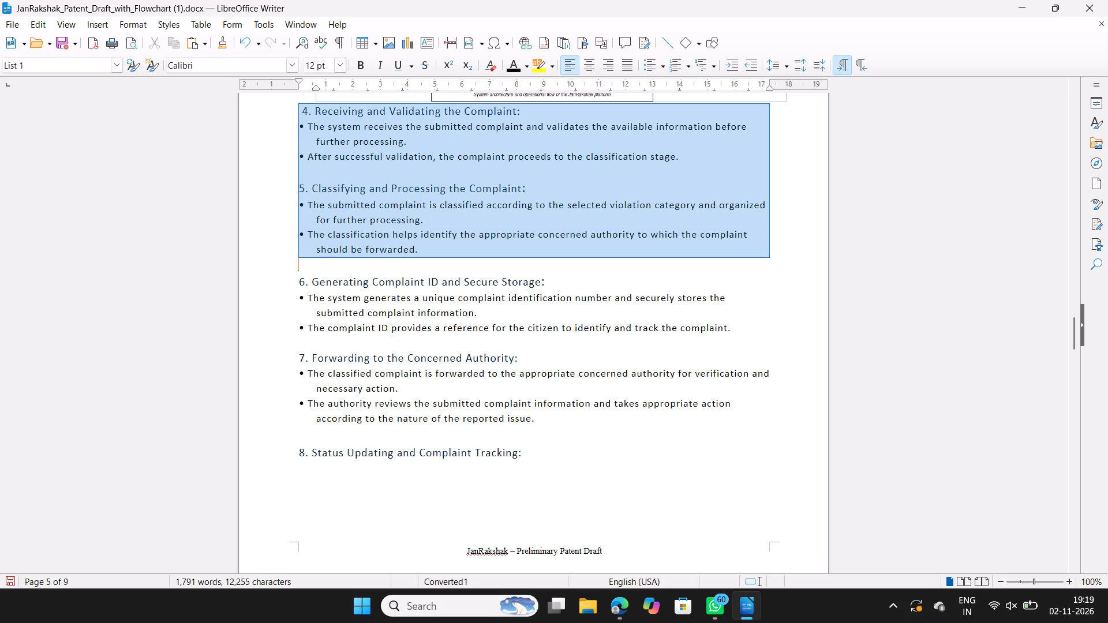
{"action": "left_click_drag", "start_coordinate": [369, 265], "coordinate": [404, 433]}
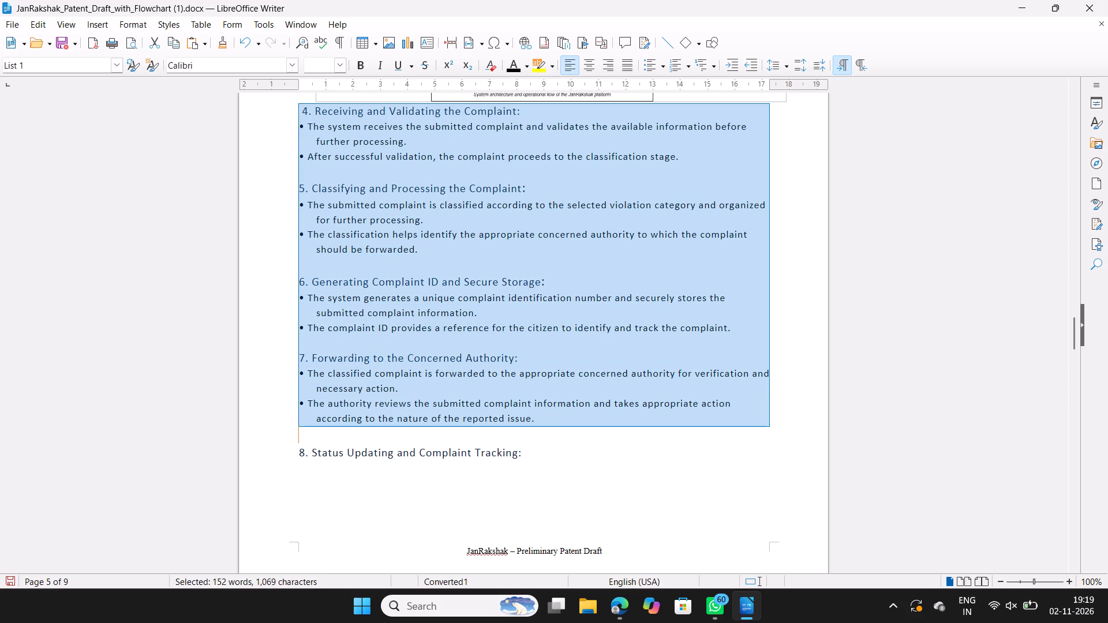
{"action": "key", "text": "ctrl+c"}
{"action": "left_click", "coordinate": [623, 606]}
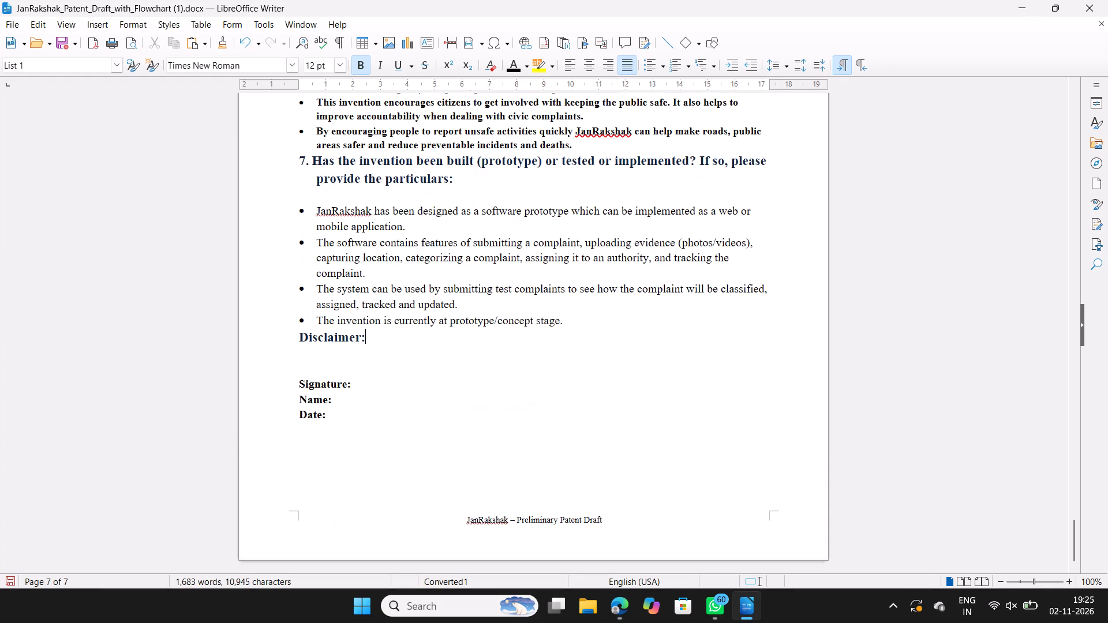
{"action": "key", "text": "ctrl+v"}
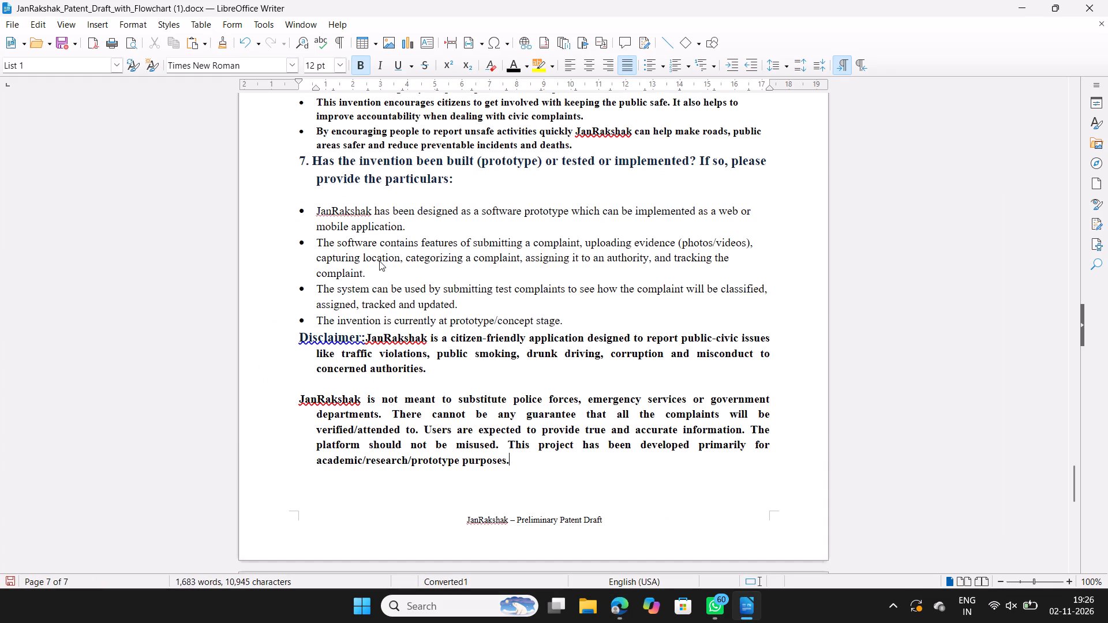
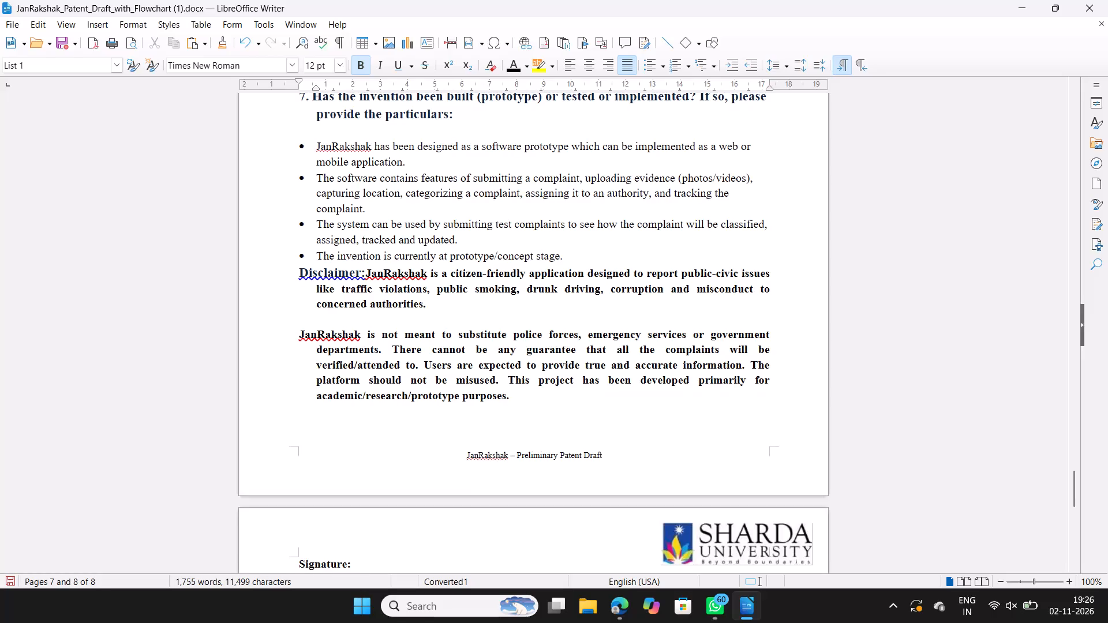
Review the rewritten patent draft from the Disclaimer back through its numbered sections to the Particulars of Inventors table on the first page.
{"action": "scroll", "coordinate": [451, 276], "scroll_direction": "up", "scroll_amount": 11}
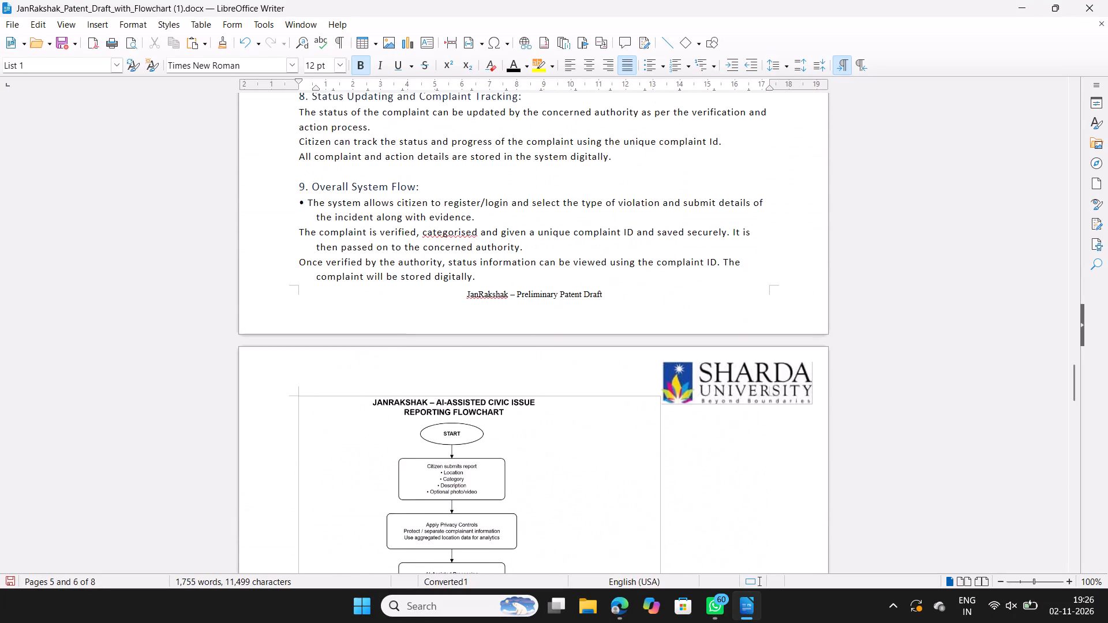
{"action": "scroll", "coordinate": [451, 276], "scroll_direction": "up", "scroll_amount": 11}
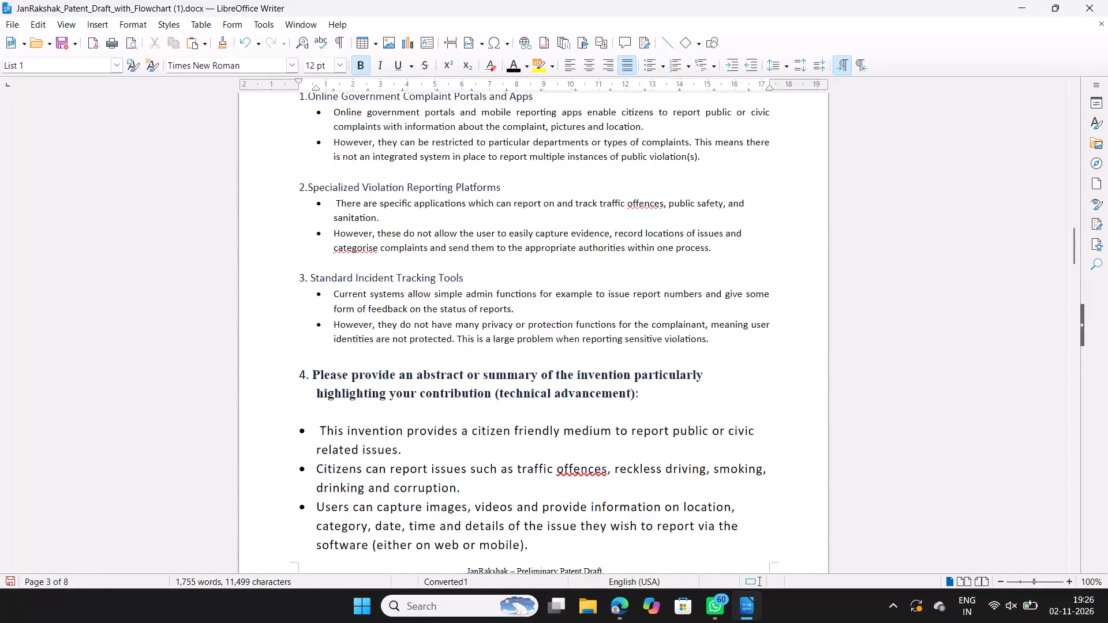
{"action": "scroll", "coordinate": [451, 276], "scroll_direction": "up", "scroll_amount": 4}
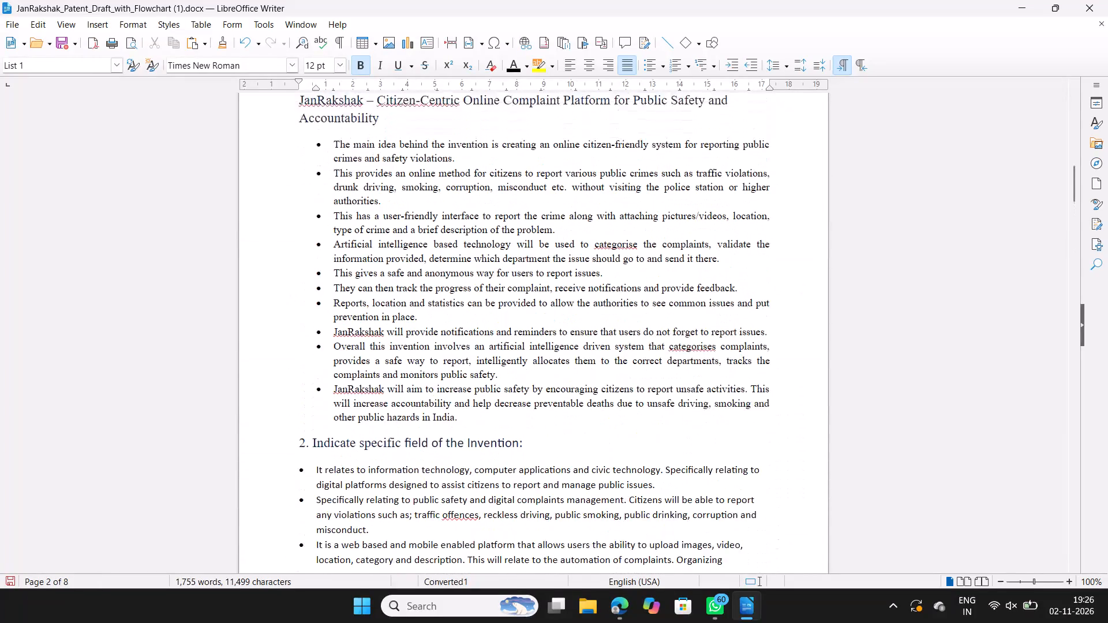
{"action": "scroll", "coordinate": [451, 276], "scroll_direction": "up", "scroll_amount": 7}
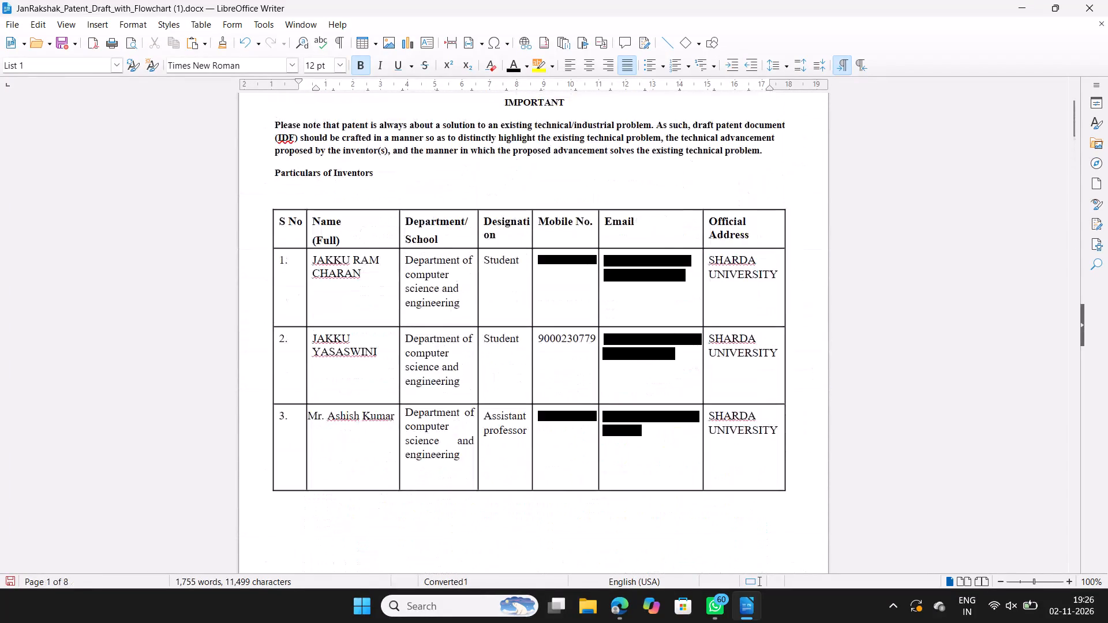
{"action": "scroll", "coordinate": [451, 276], "scroll_direction": "up", "scroll_amount": 1}
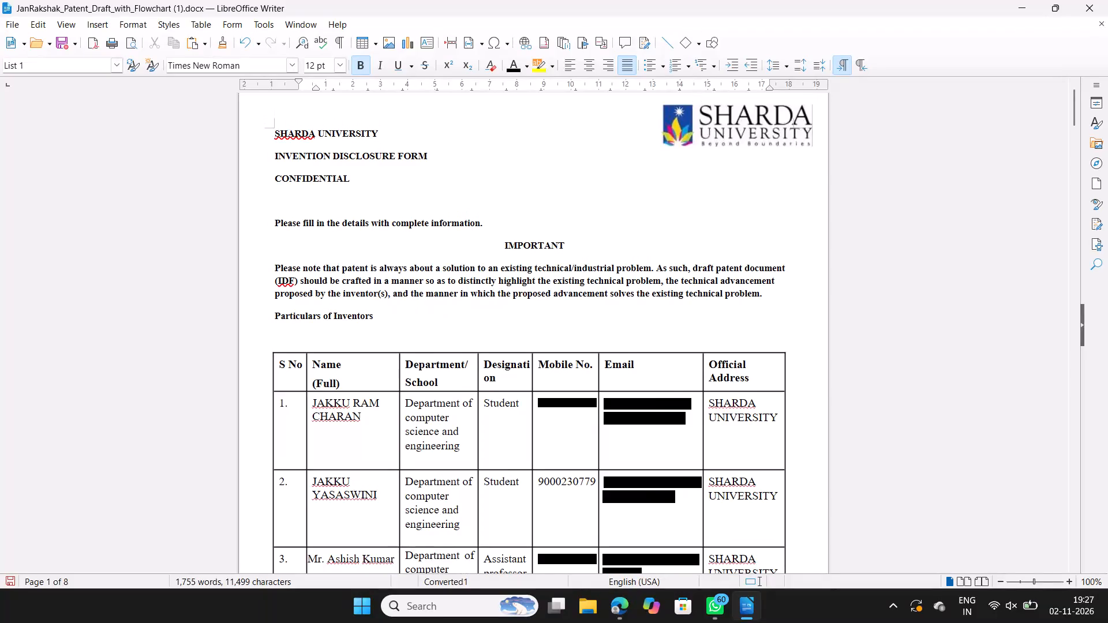
{"action": "scroll", "coordinate": [451, 276], "scroll_direction": "down", "scroll_amount": 1}
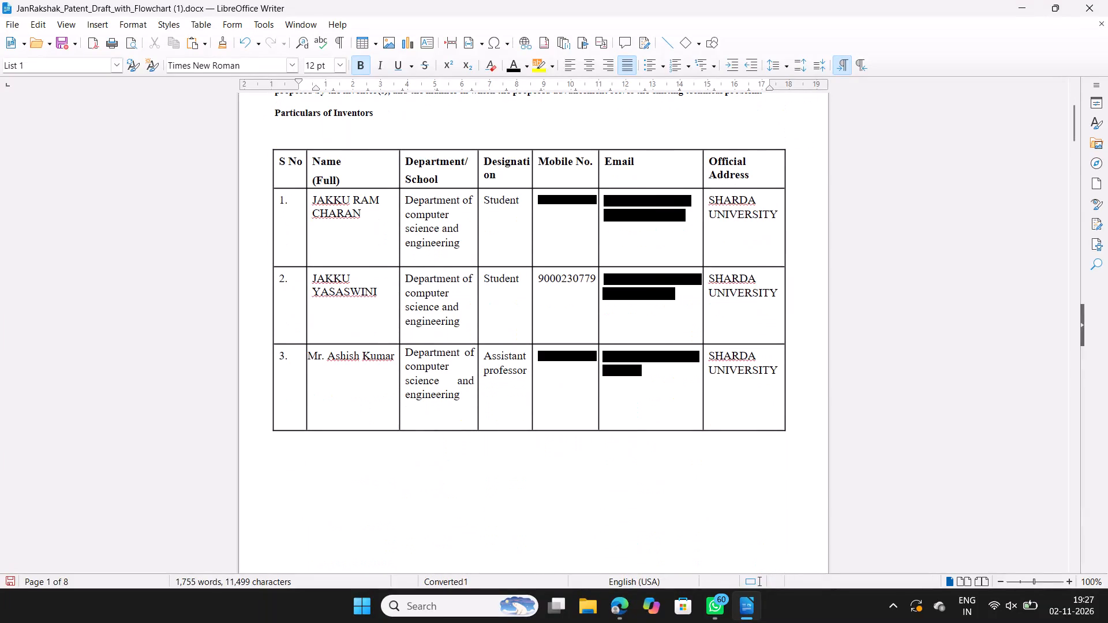
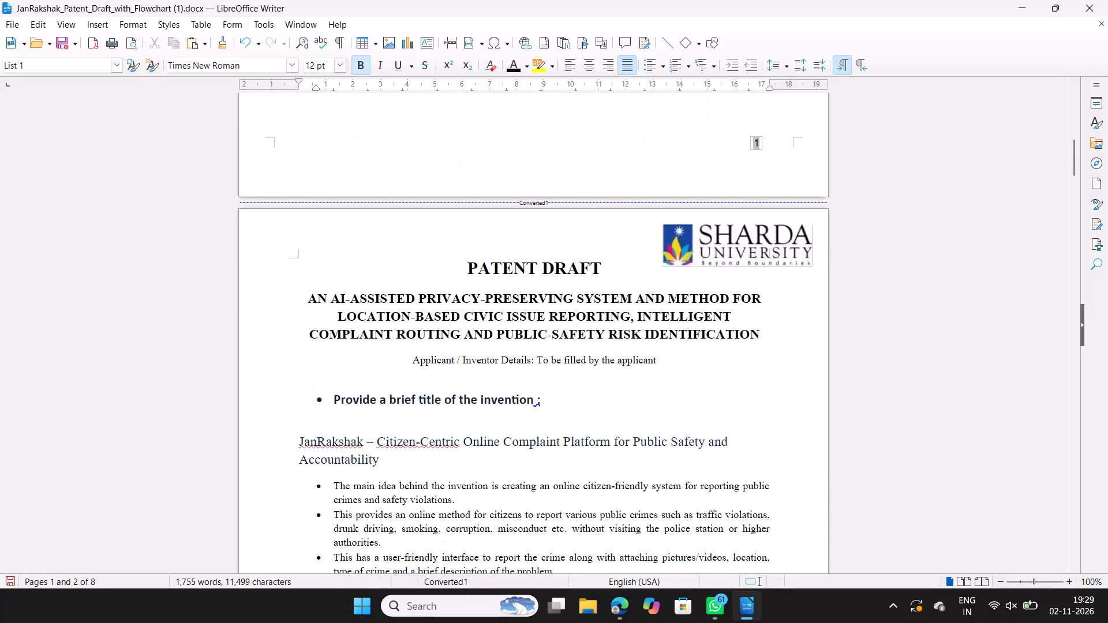
Check the font formatting of the patent title, the brief-title heading and the JanRakshak title line on page 2.
{"action": "scroll", "coordinate": [636, 338], "scroll_direction": "down", "scroll_amount": 1}
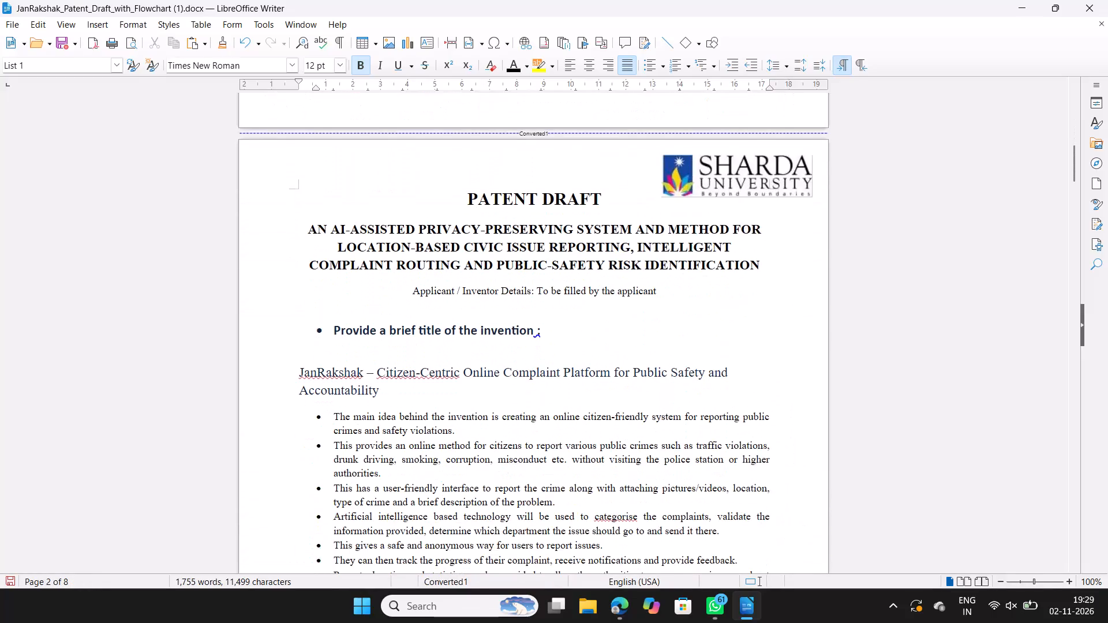
{"action": "scroll", "coordinate": [636, 338], "scroll_direction": "down", "scroll_amount": 1}
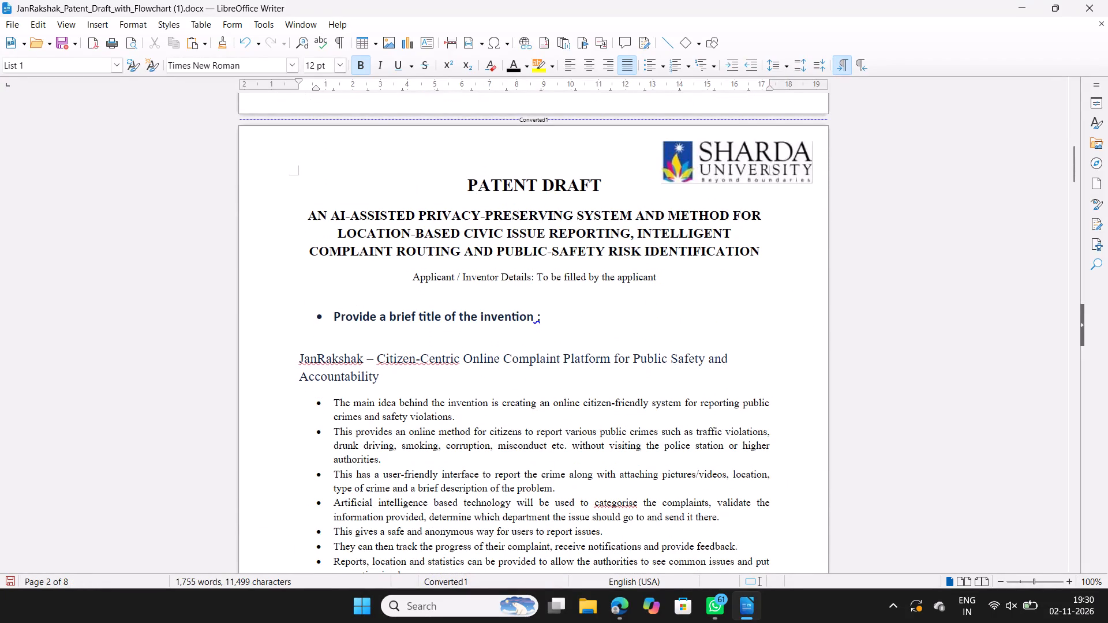
{"action": "left_click_drag", "start_coordinate": [308, 214], "coordinate": [769, 250]}
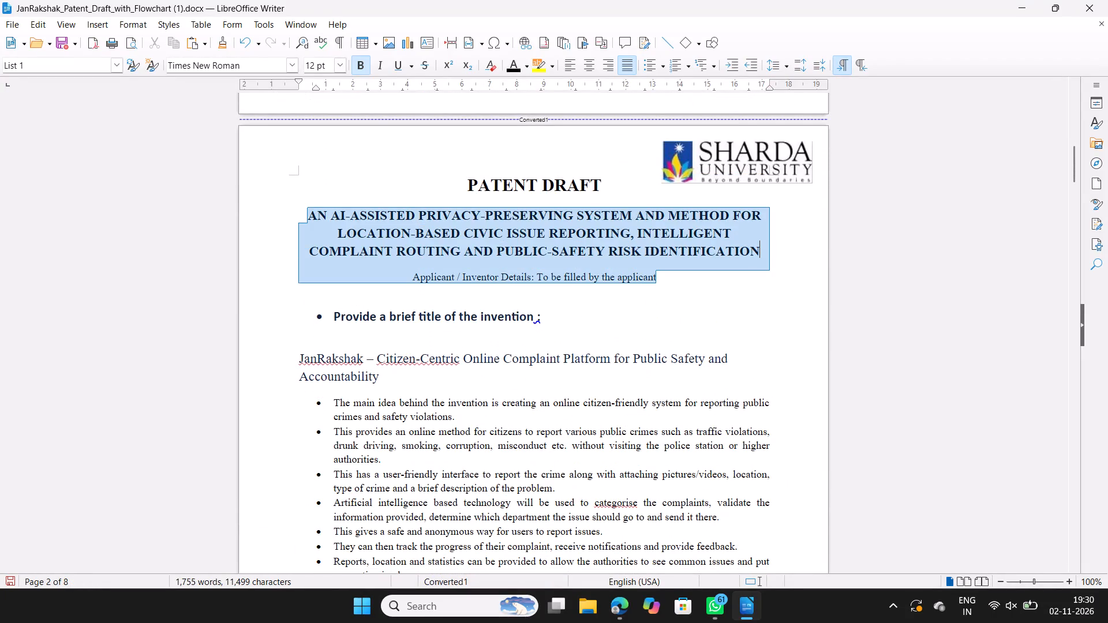
{"action": "left_click_drag", "start_coordinate": [769, 250], "coordinate": [771, 249]}
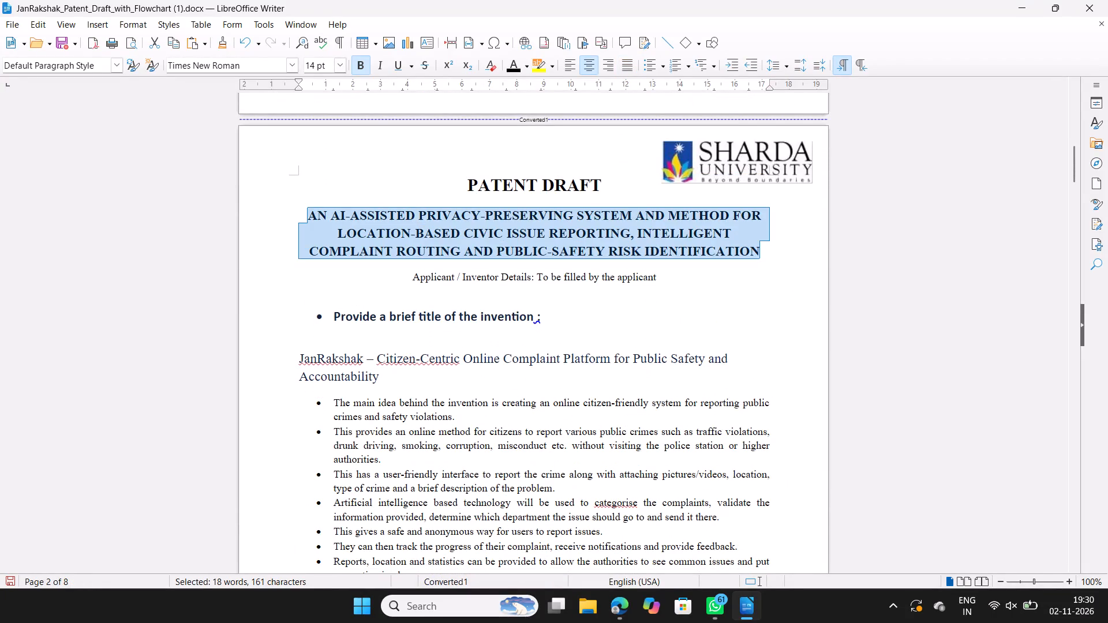
{"action": "left_click", "coordinate": [377, 276]}
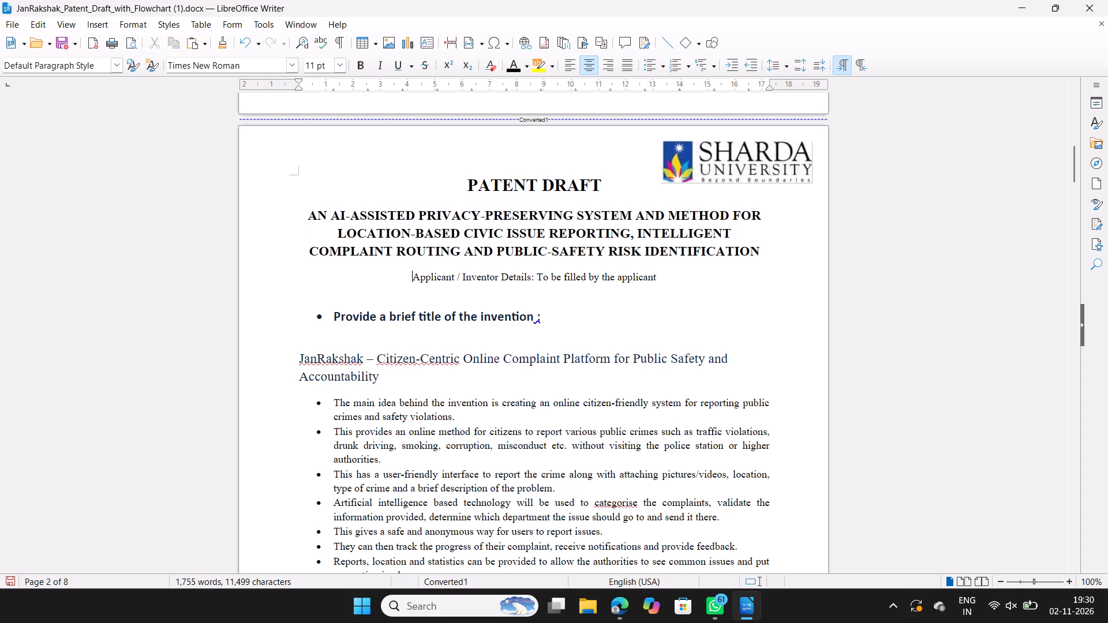
{"action": "left_click_drag", "start_coordinate": [332, 317], "coordinate": [546, 305]}
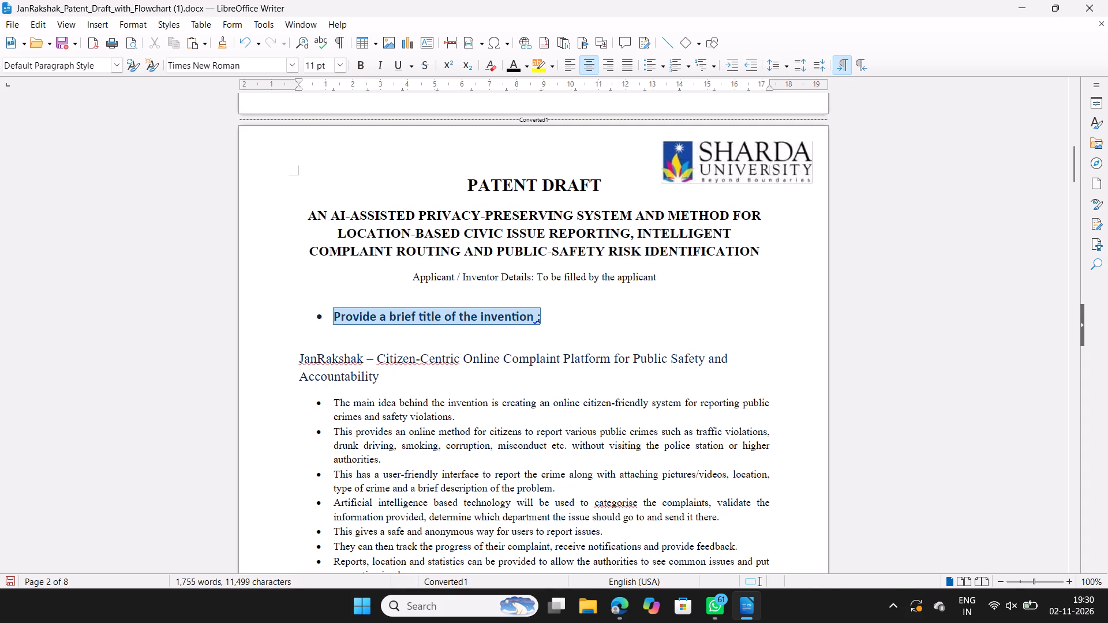
{"action": "left_click", "coordinate": [282, 361]}
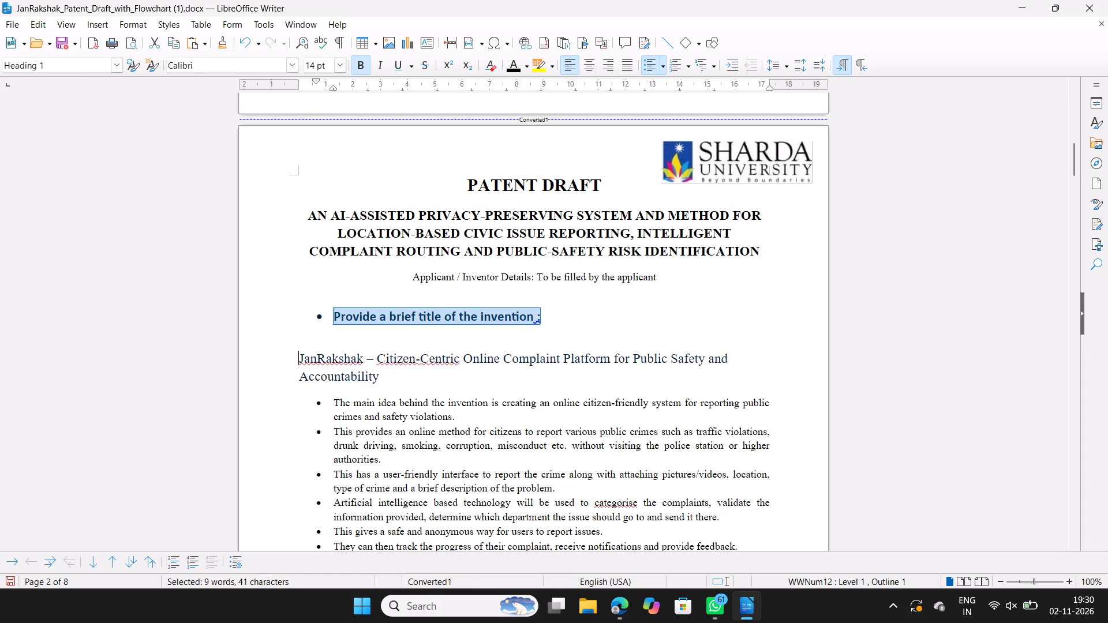
{"action": "left_click_drag", "start_coordinate": [297, 358], "coordinate": [342, 357]}
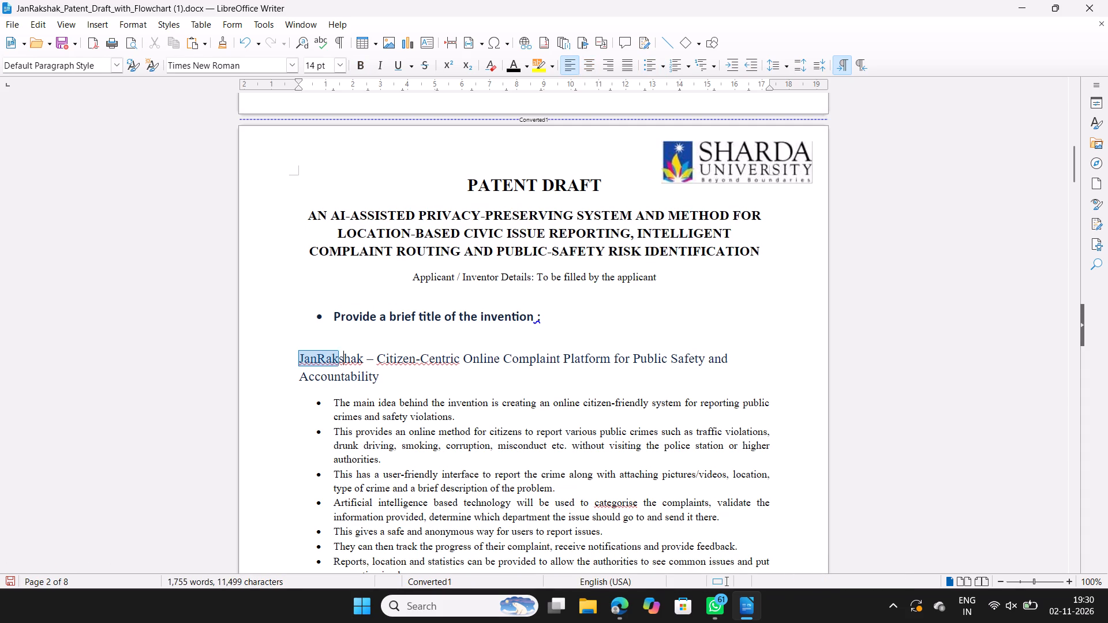
{"action": "left_click_drag", "start_coordinate": [342, 357], "coordinate": [381, 380]}
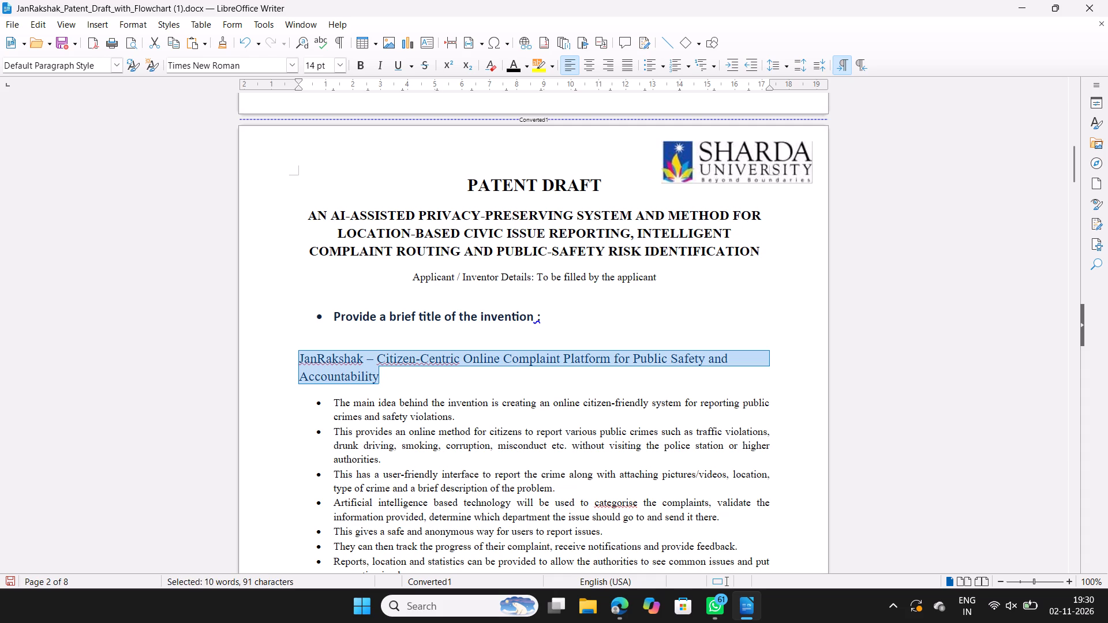
{"action": "left_click", "coordinate": [650, 314]}
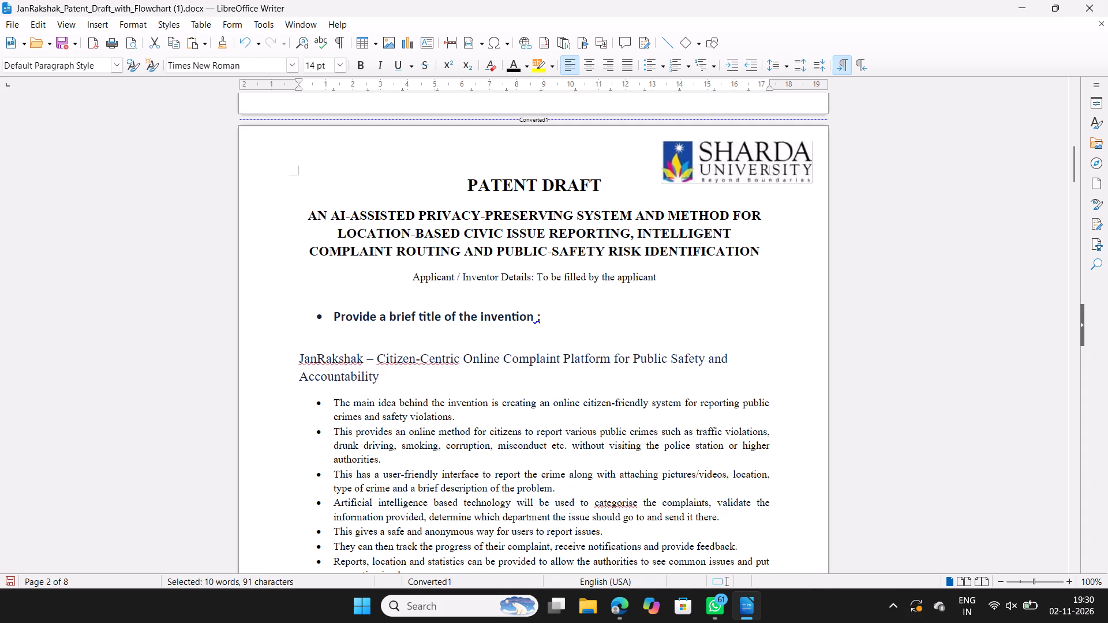
Set all bullet points under the JanRakshak title line, from "The main idea" to "hazards in India", to 12 pt.
{"action": "scroll", "coordinate": [574, 397], "scroll_direction": "down", "scroll_amount": 2}
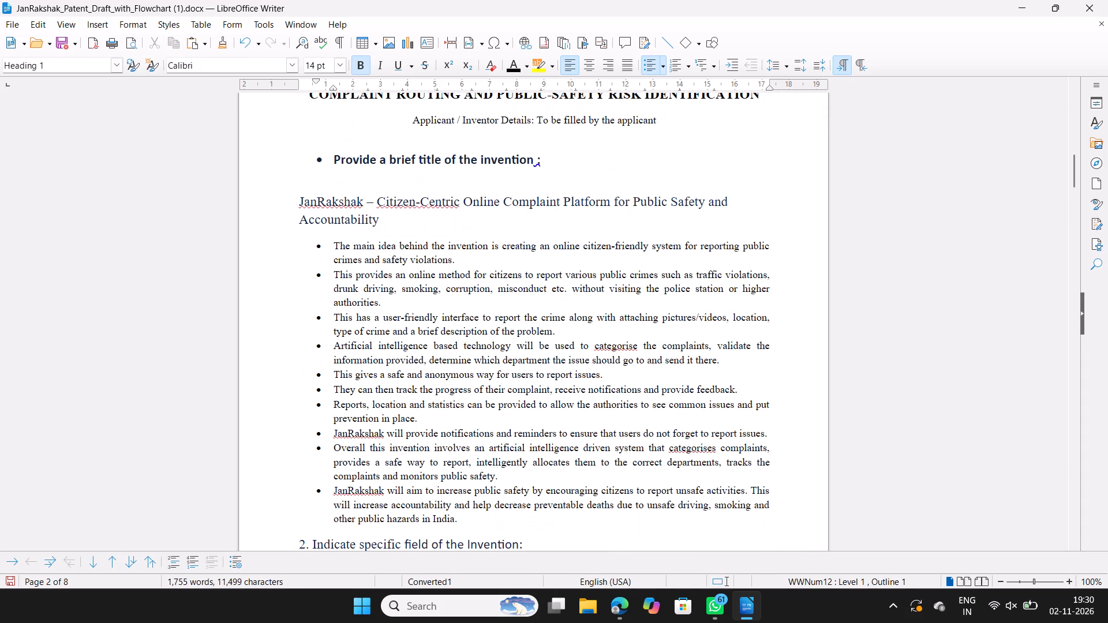
{"action": "left_click_drag", "start_coordinate": [332, 247], "coordinate": [385, 246]}
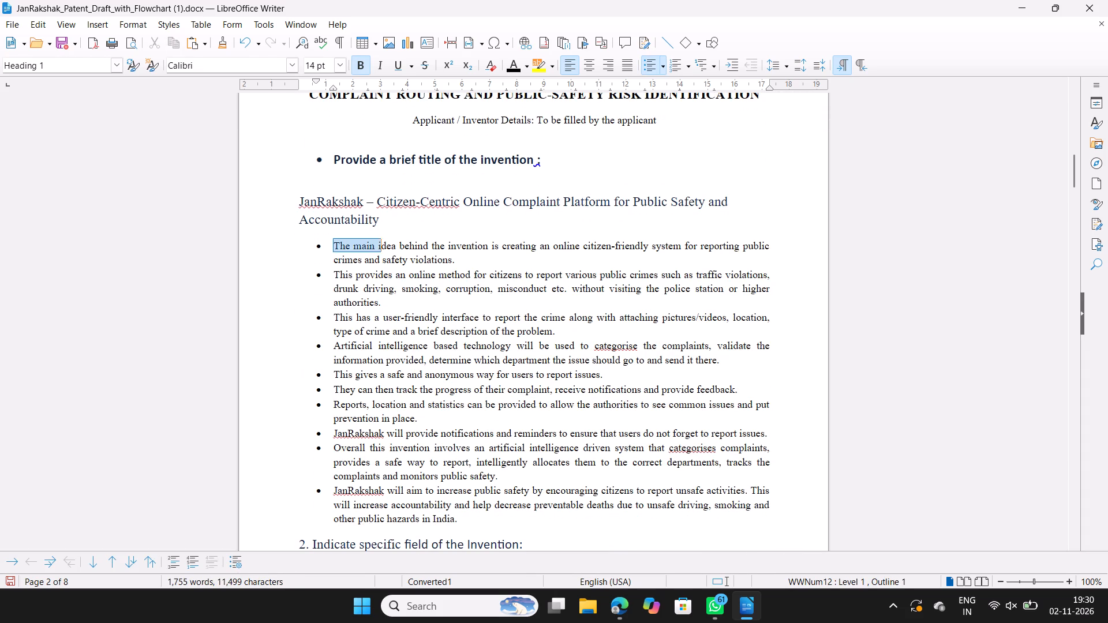
{"action": "left_click_drag", "start_coordinate": [385, 246], "coordinate": [658, 515]}
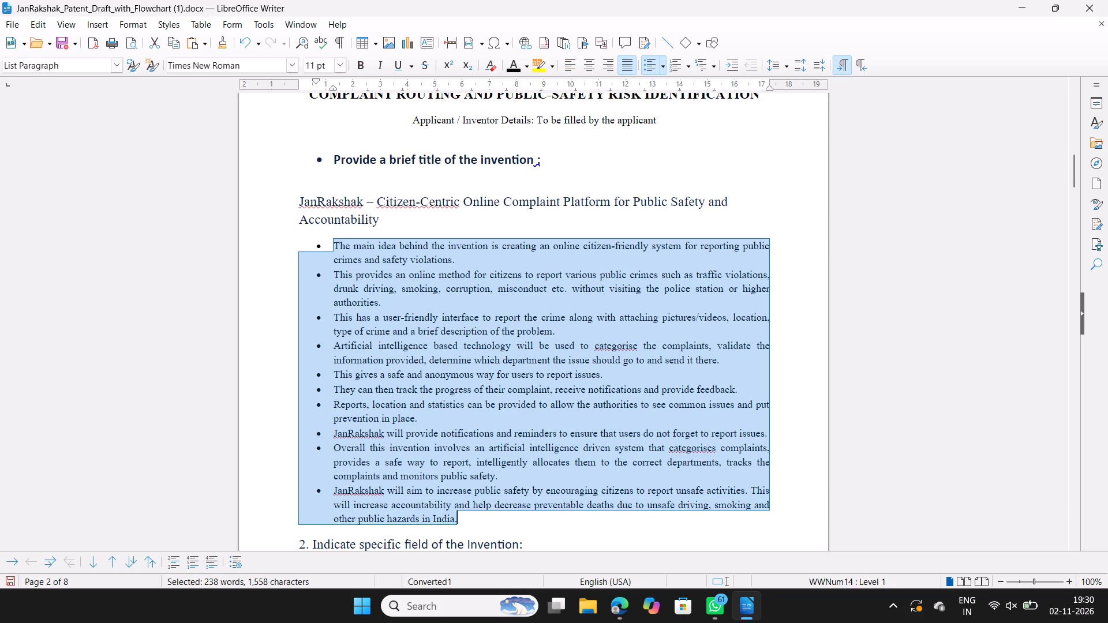
{"action": "left_click", "coordinate": [341, 62]}
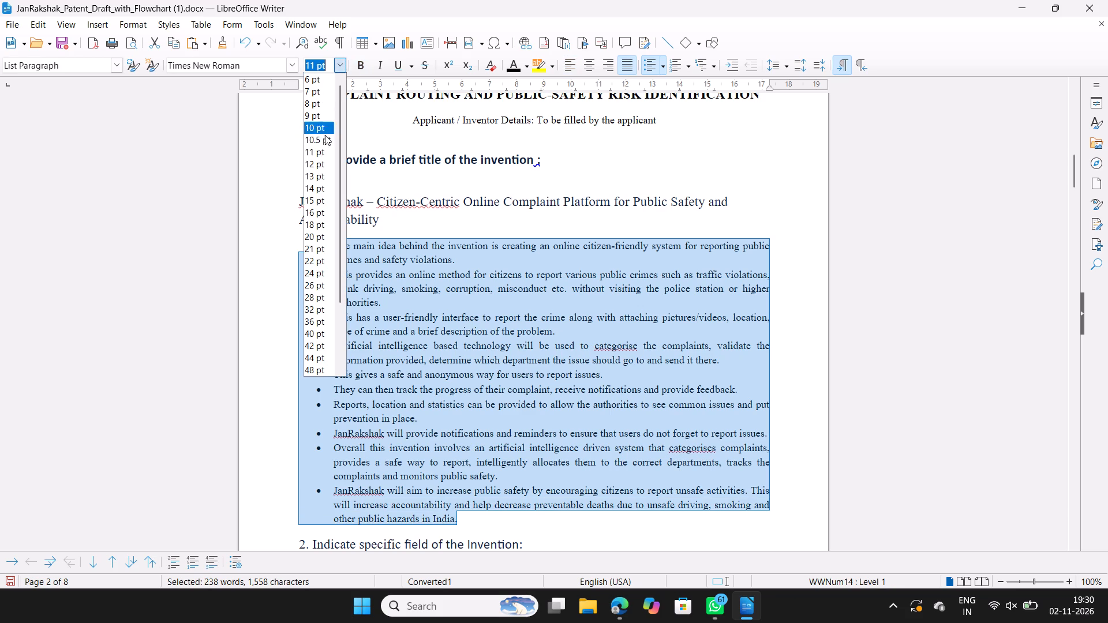
{"action": "left_click", "coordinate": [321, 162]}
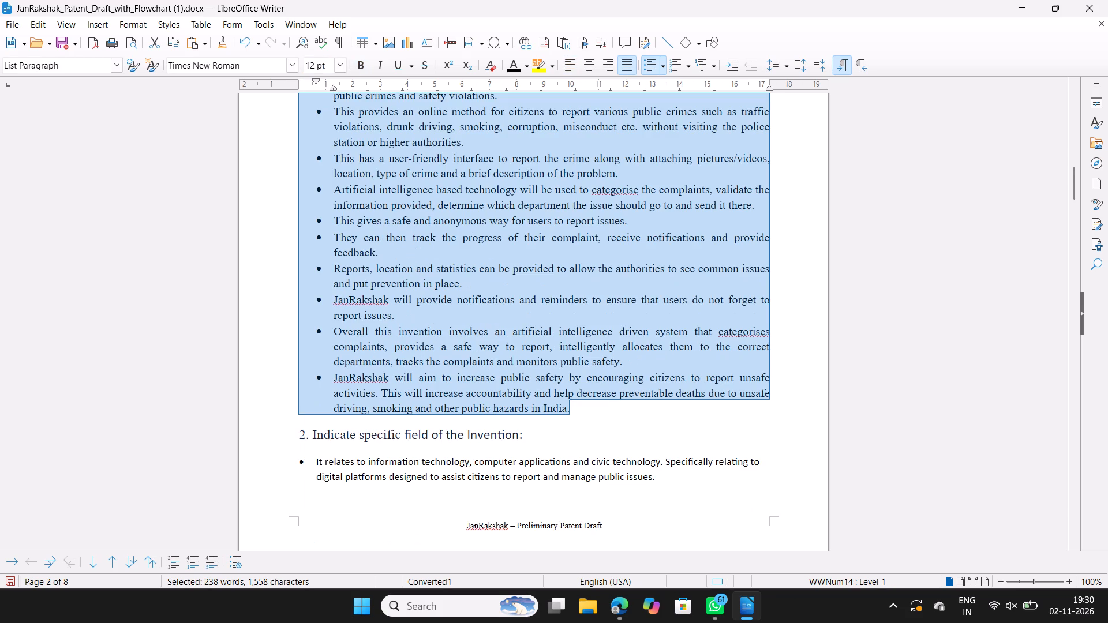
{"action": "left_click", "coordinate": [200, 209]}
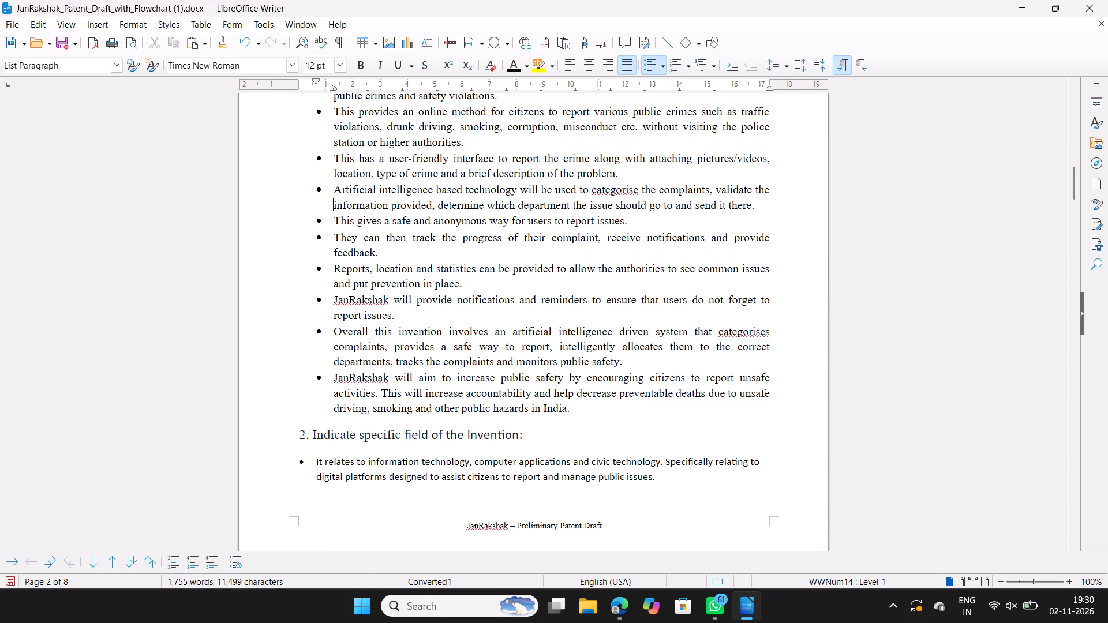
Change the font colour of the heading "2. Indicate specific field of the Invention:" to black.
{"action": "scroll", "coordinate": [401, 197], "scroll_direction": "up", "scroll_amount": 1}
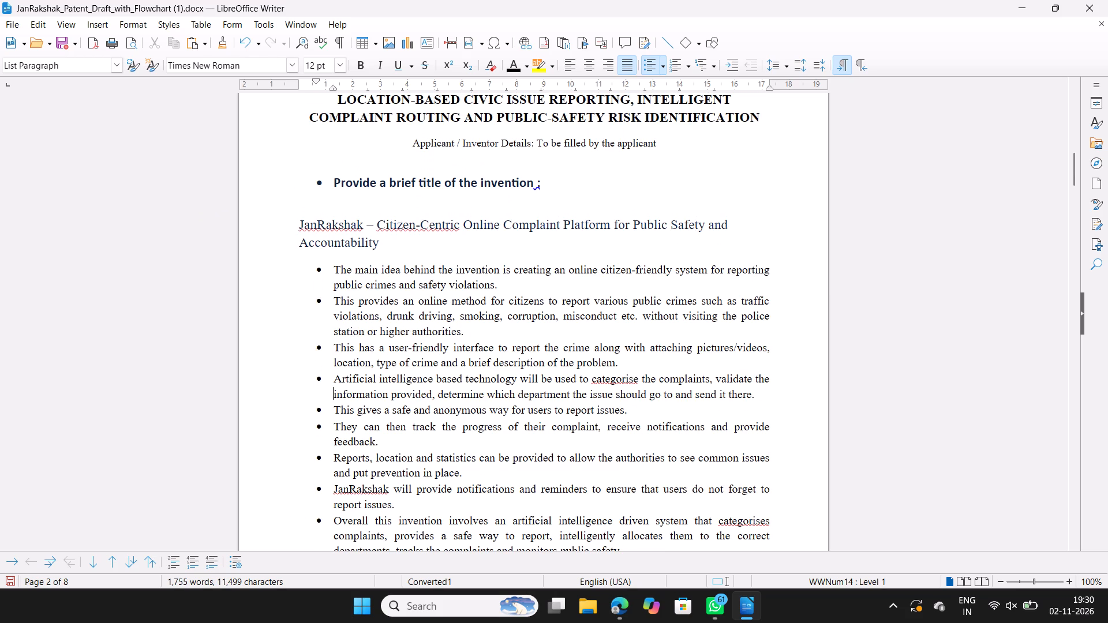
{"action": "scroll", "coordinate": [443, 296], "scroll_direction": "down", "scroll_amount": 2}
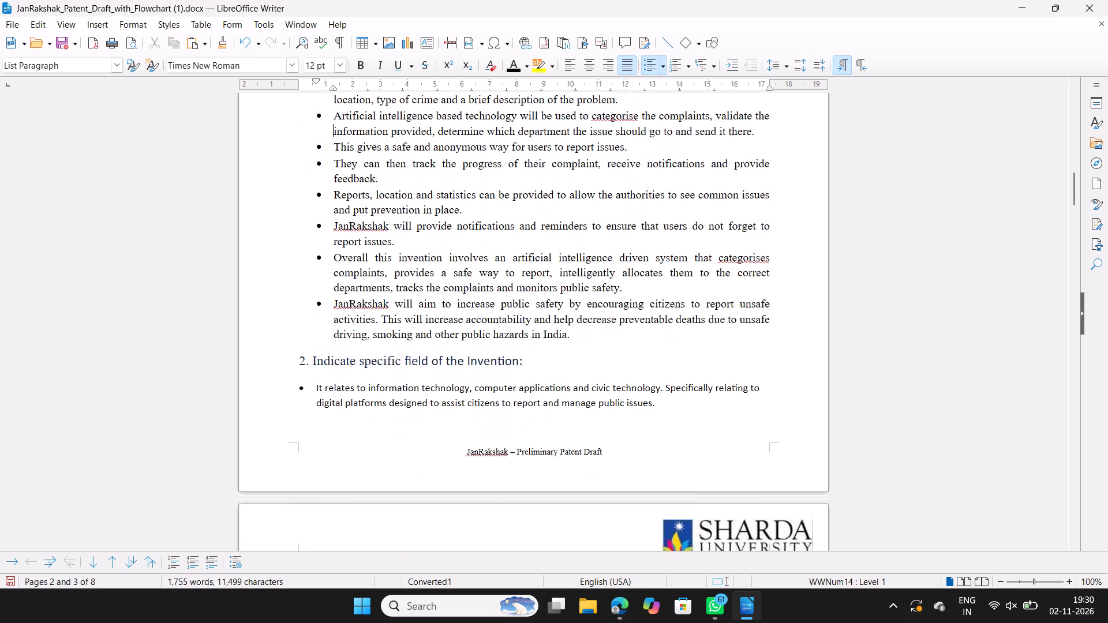
{"action": "scroll", "coordinate": [443, 296], "scroll_direction": "down", "scroll_amount": 1}
{"action": "left_click_drag", "start_coordinate": [295, 318], "coordinate": [398, 299]}
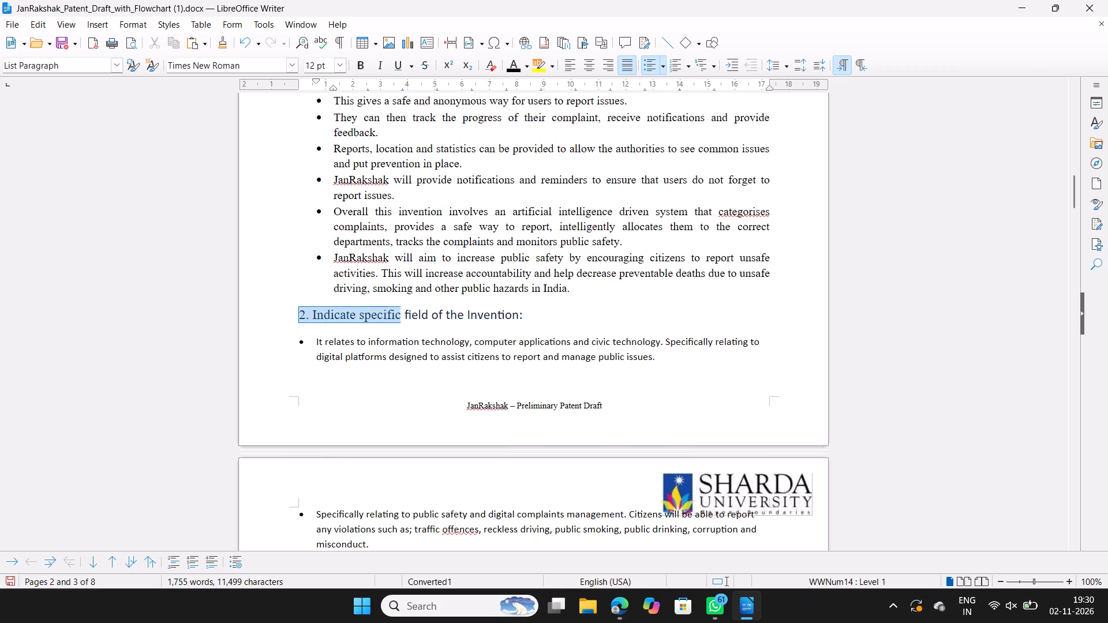
{"action": "left_click_drag", "start_coordinate": [398, 299], "coordinate": [529, 313]}
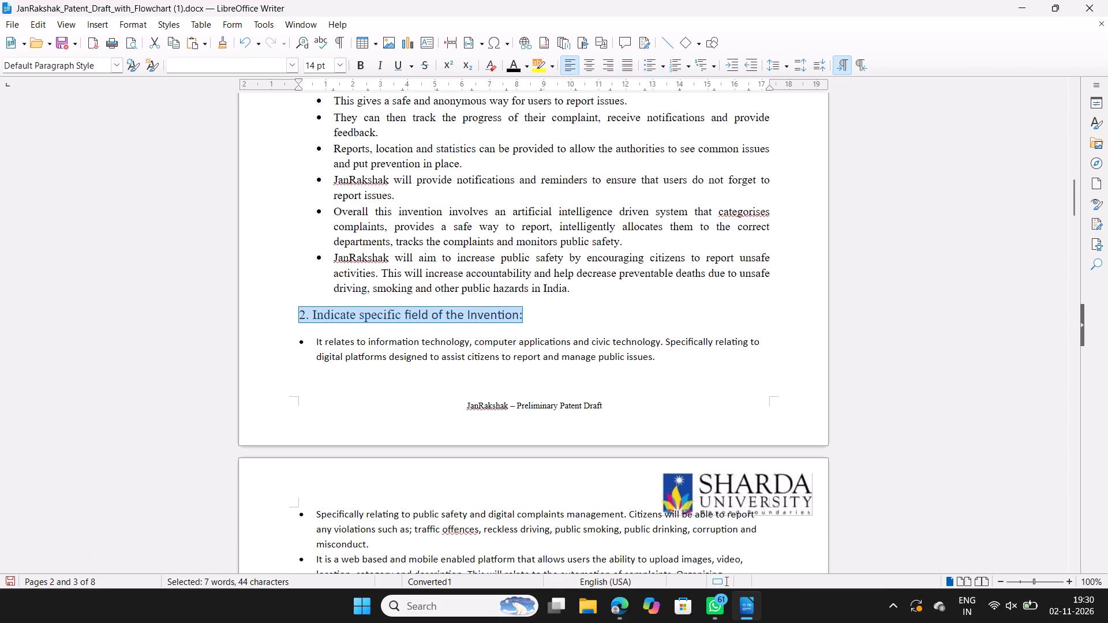
{"action": "left_click", "coordinate": [527, 67]}
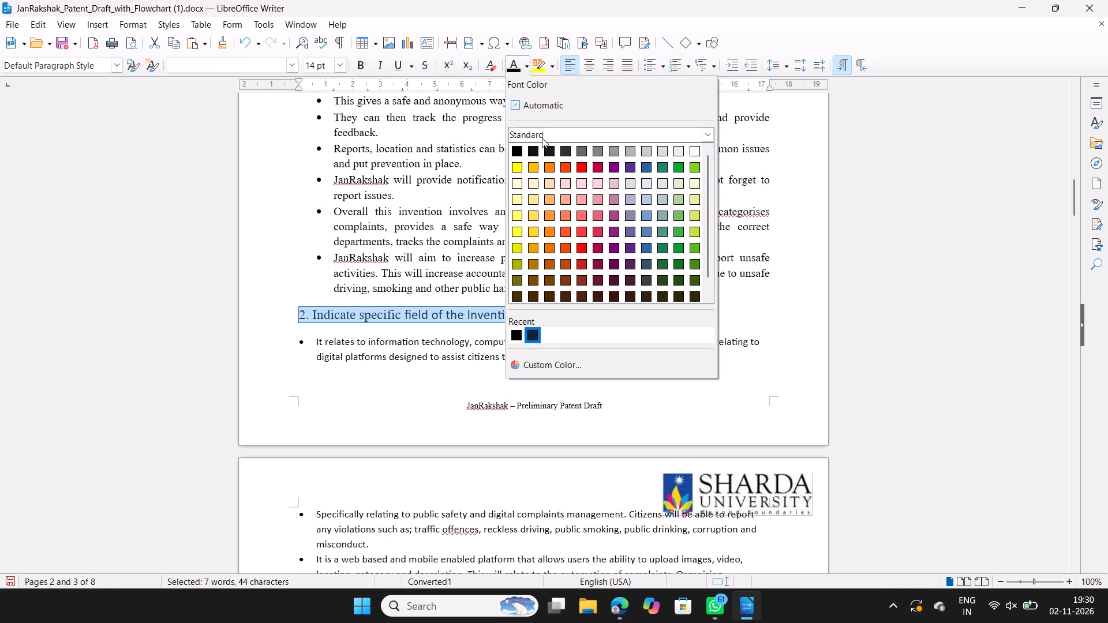
{"action": "left_click", "coordinate": [515, 151]}
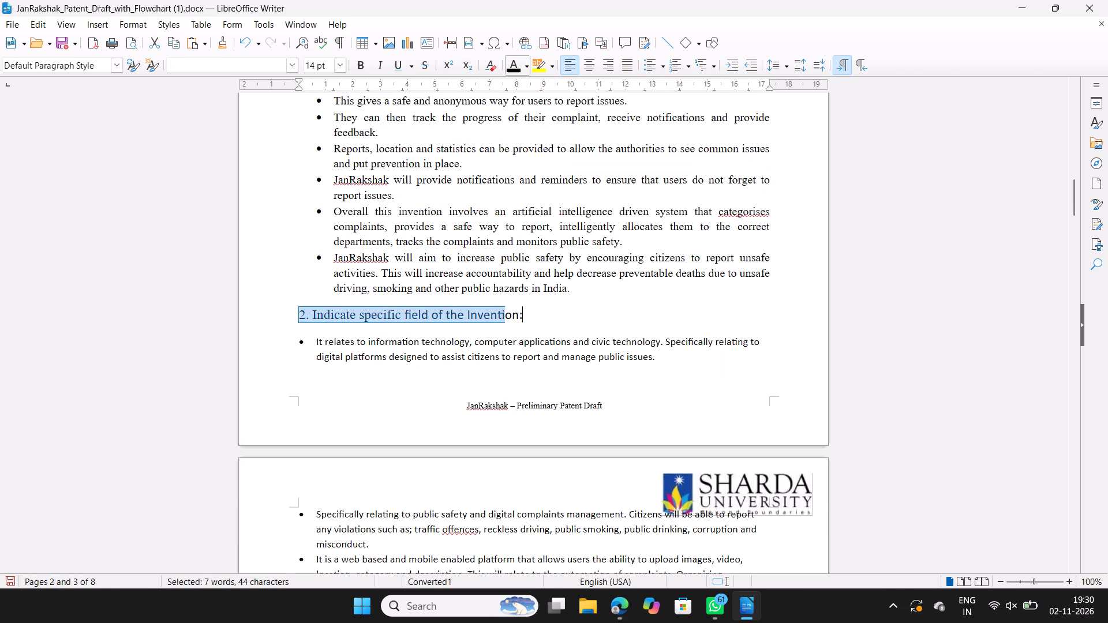
{"action": "left_click", "coordinate": [589, 283]}
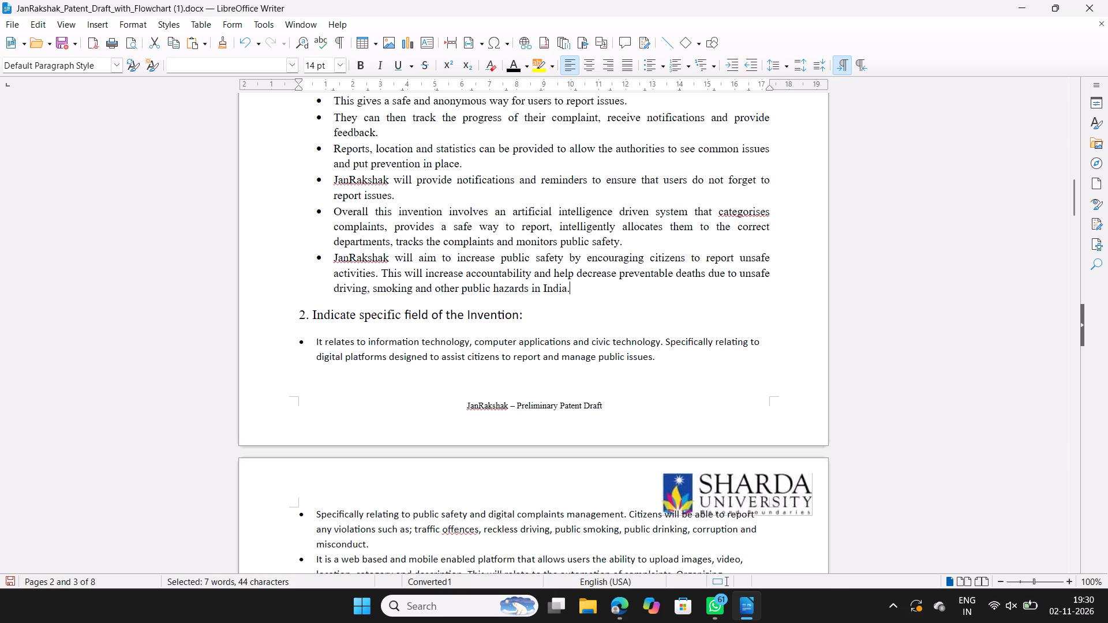
Make the heading "2. Indicate specific field of the Invention:" bold.
{"action": "scroll", "coordinate": [420, 331], "scroll_direction": "up", "scroll_amount": 3}
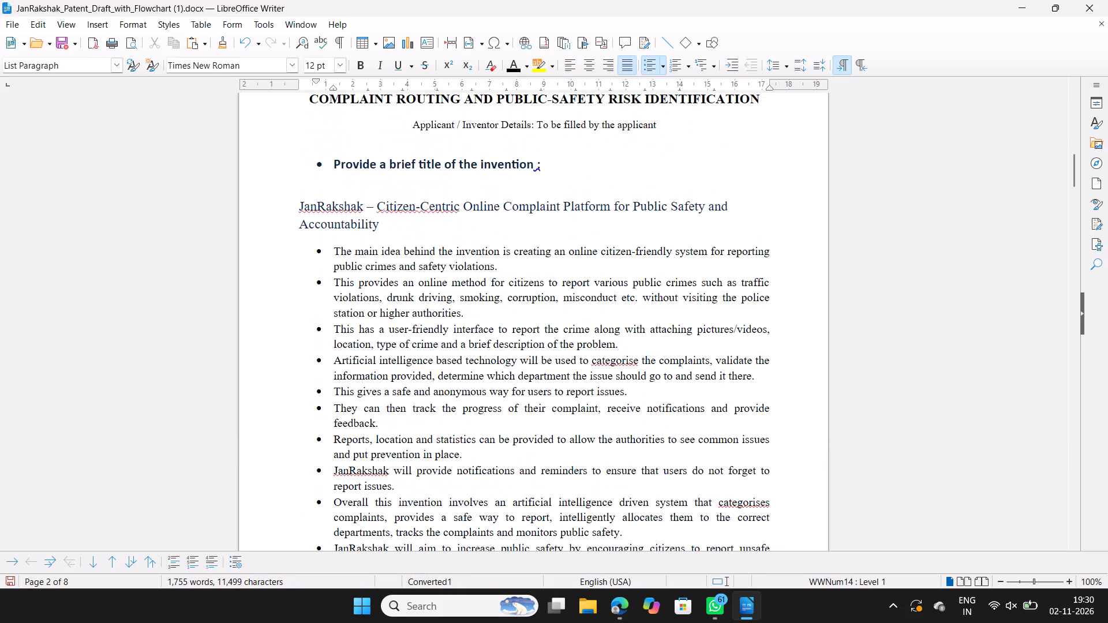
{"action": "scroll", "coordinate": [420, 331], "scroll_direction": "down", "scroll_amount": 4}
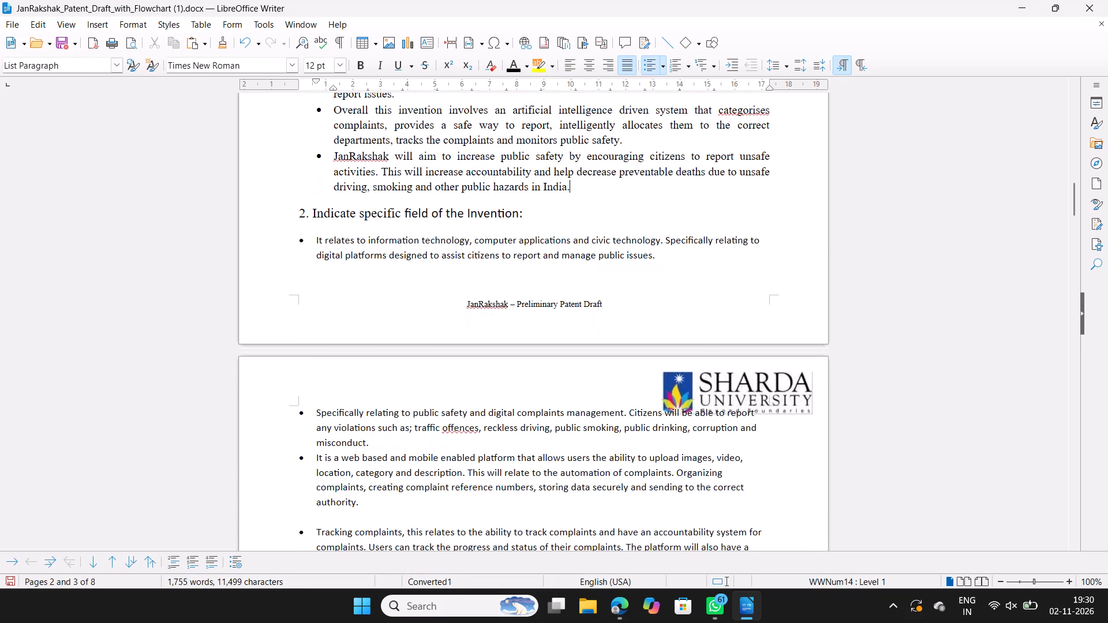
{"action": "scroll", "coordinate": [420, 331], "scroll_direction": "down", "scroll_amount": 1}
{"action": "left_click_drag", "start_coordinate": [291, 218], "coordinate": [402, 216]}
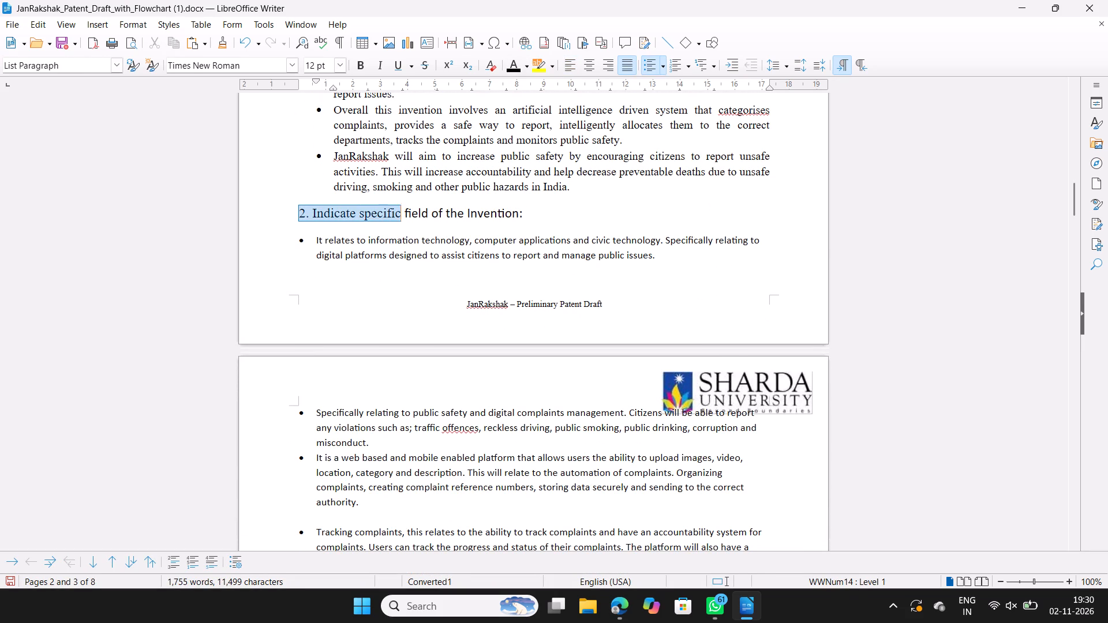
{"action": "left_click_drag", "start_coordinate": [402, 216], "coordinate": [547, 215]}
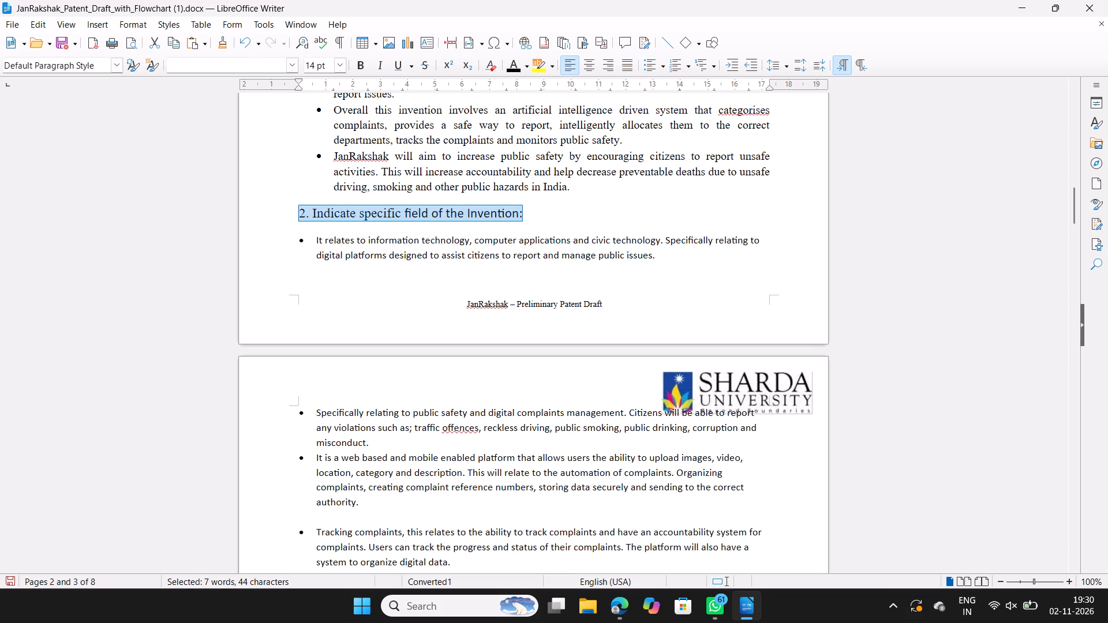
{"action": "key", "text": "ctrl+b"}
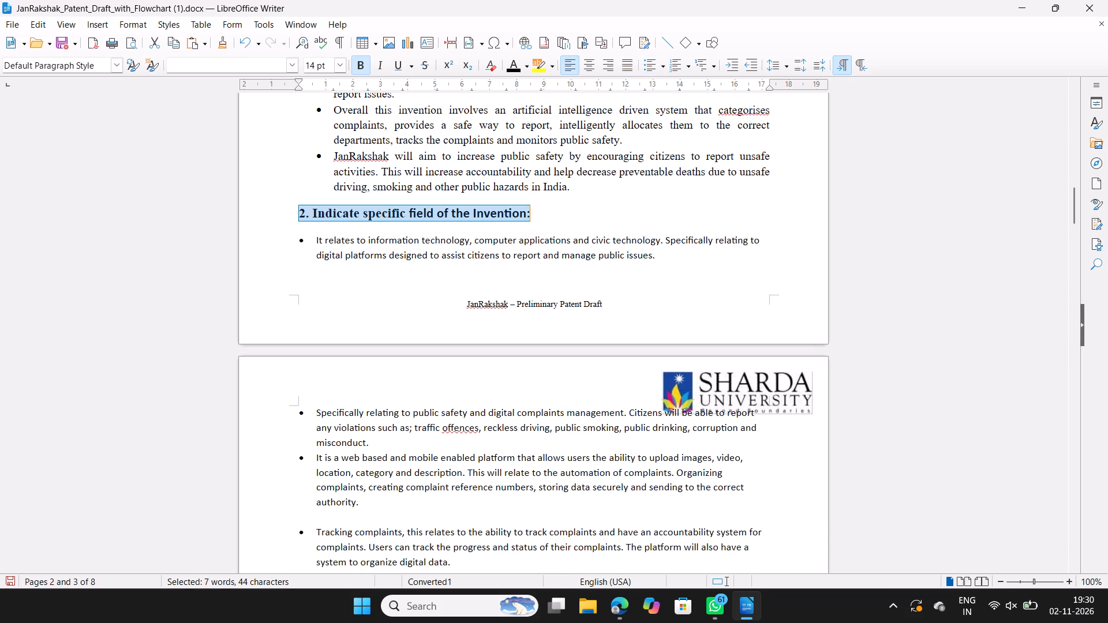
{"action": "left_click", "coordinate": [618, 194]}
Set all of section 2's bullet points, from "It relates to information technology" to "reporting public complaints", to 12 pt.
{"action": "scroll", "coordinate": [501, 225], "scroll_direction": "down", "scroll_amount": 1}
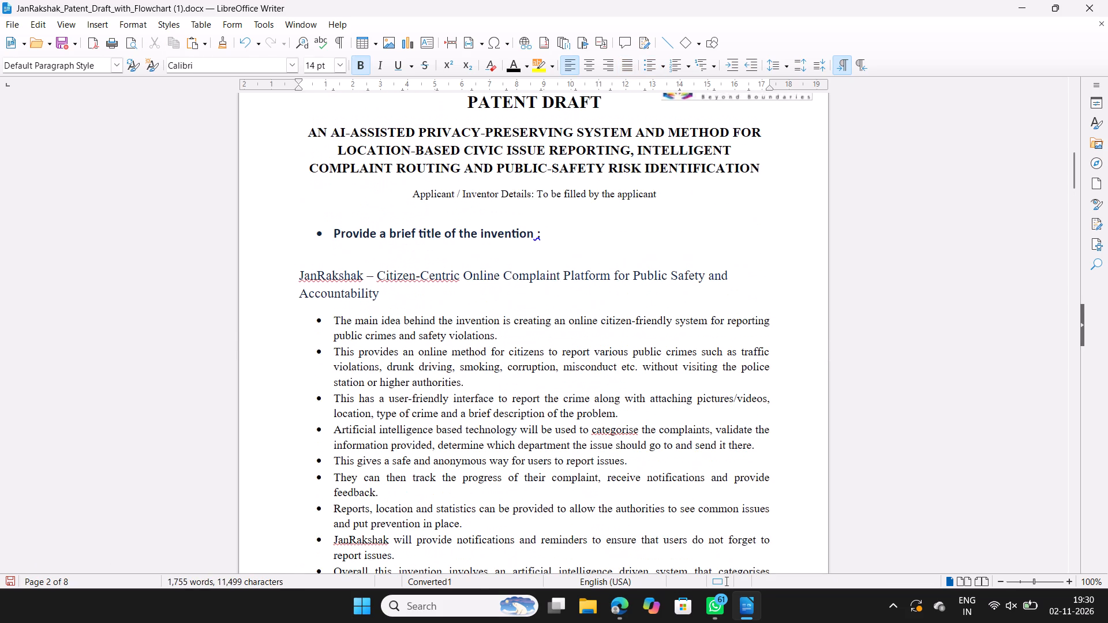
{"action": "scroll", "coordinate": [501, 225], "scroll_direction": "down", "scroll_amount": 2}
{"action": "left_click_drag", "start_coordinate": [308, 149], "coordinate": [656, 422]}
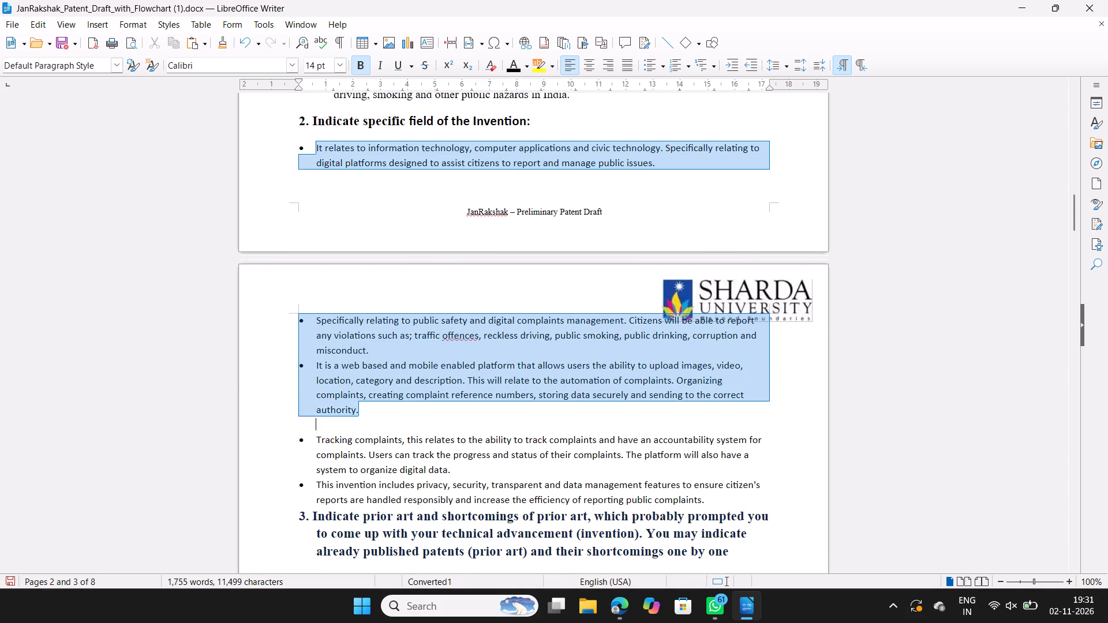
{"action": "left_click_drag", "start_coordinate": [656, 422], "coordinate": [713, 509]}
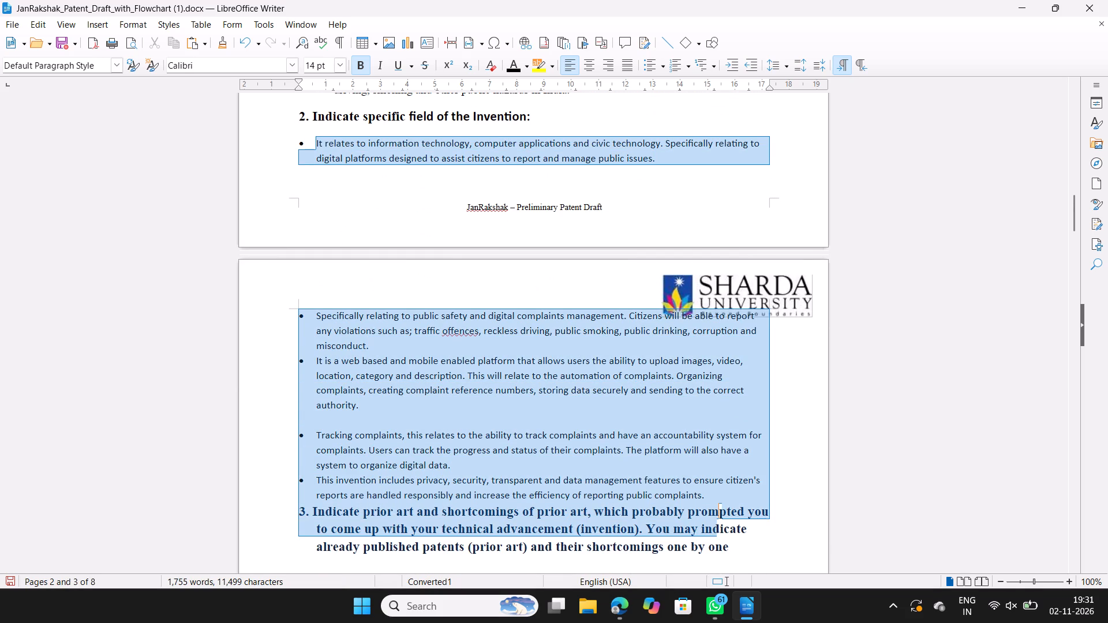
{"action": "left_click_drag", "start_coordinate": [713, 509], "coordinate": [716, 493]}
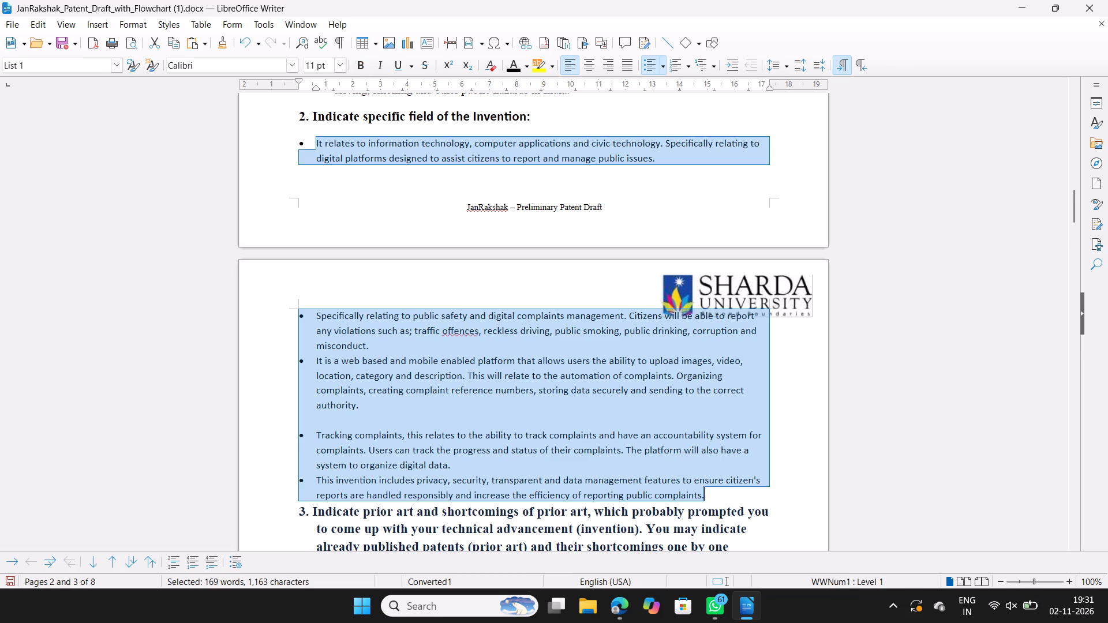
{"action": "left_click", "coordinate": [337, 70]}
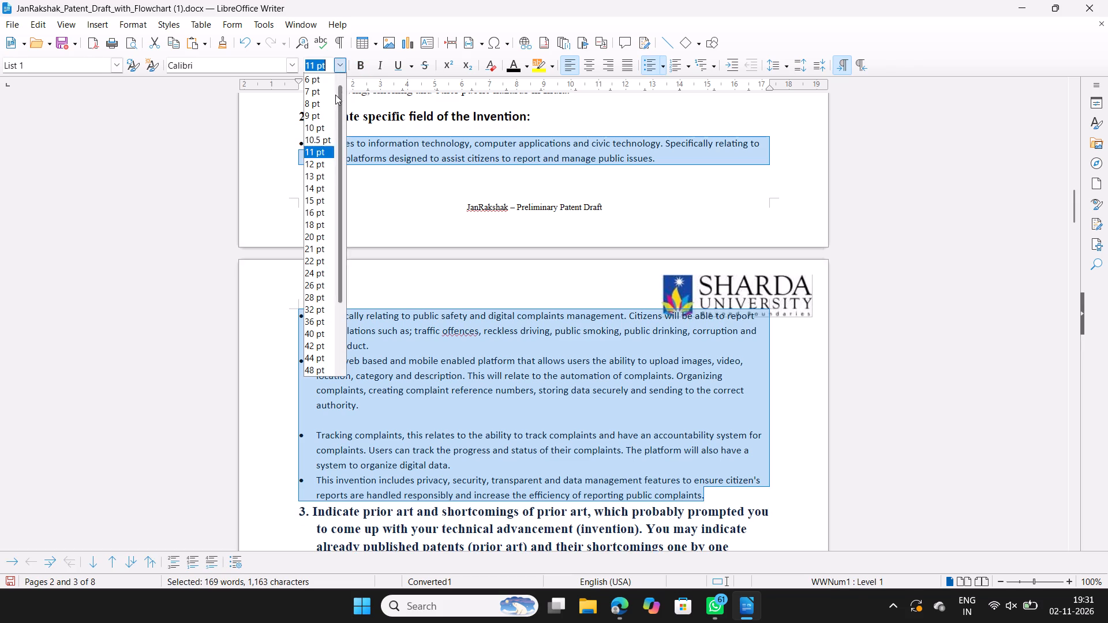
{"action": "left_click", "coordinate": [320, 162]}
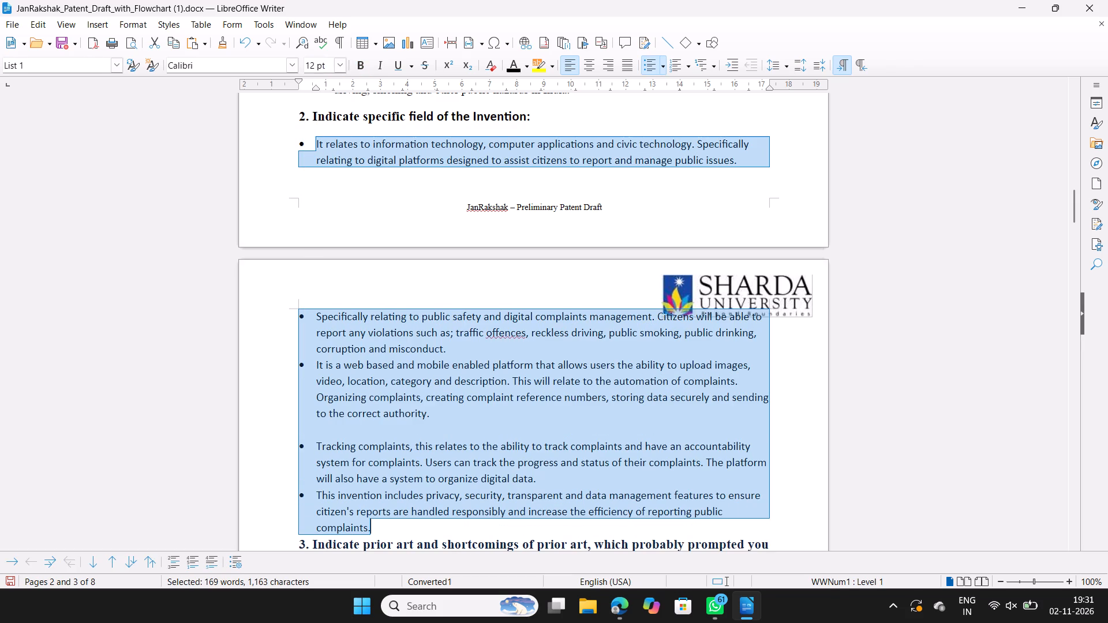
{"action": "left_click", "coordinate": [362, 204]}
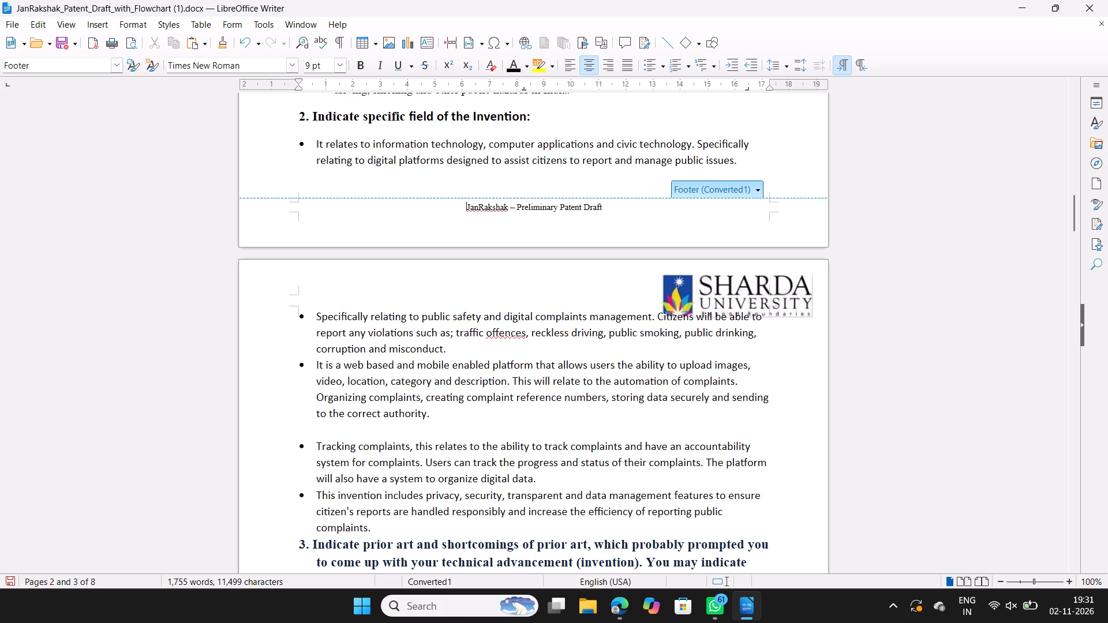
Compare the font, size and colour of the headings of sections 2 and 3.
{"action": "scroll", "coordinate": [453, 333], "scroll_direction": "down", "scroll_amount": 3}
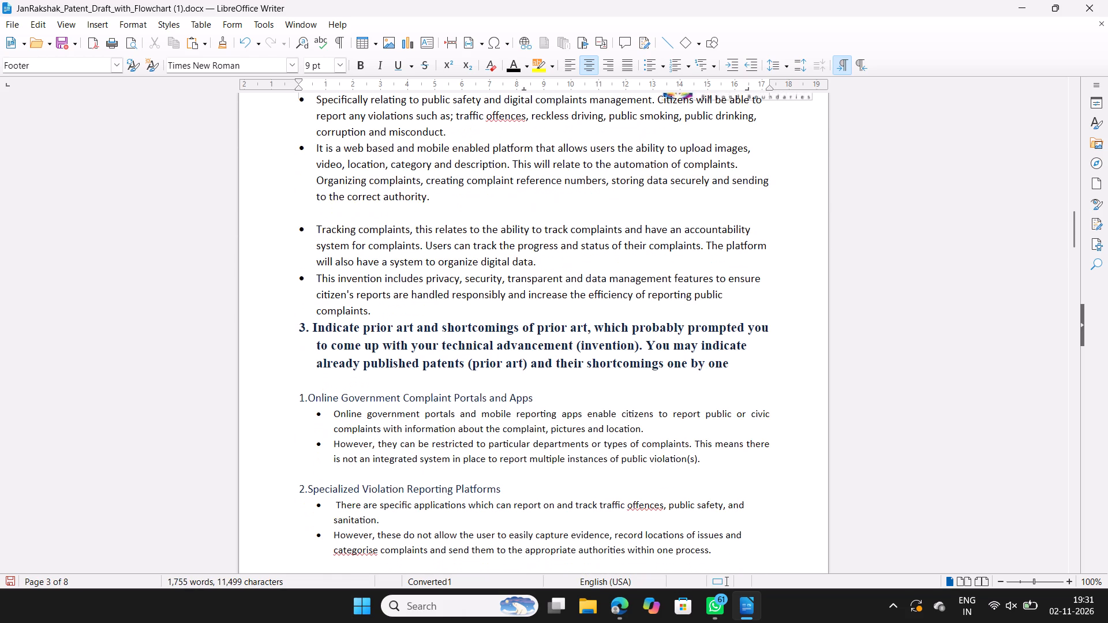
{"action": "left_click_drag", "start_coordinate": [297, 326], "coordinate": [728, 373]}
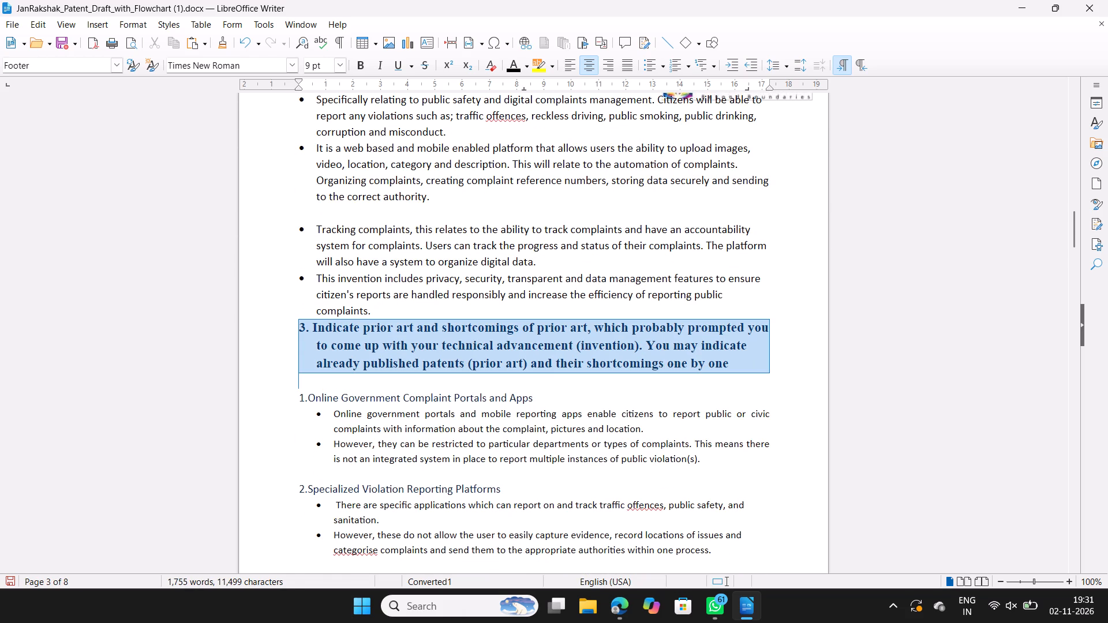
{"action": "left_click_drag", "start_coordinate": [728, 373], "coordinate": [728, 372]}
{"action": "left_click_drag", "start_coordinate": [314, 437], "coordinate": [300, 443]}
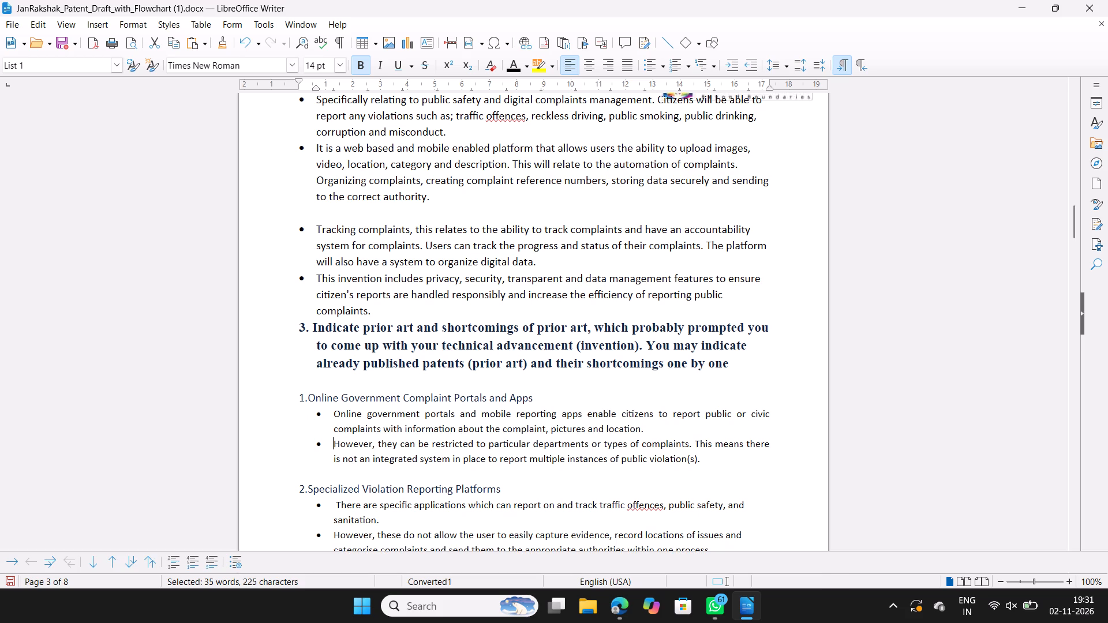
{"action": "left_click_drag", "start_coordinate": [294, 405], "coordinate": [288, 411]}
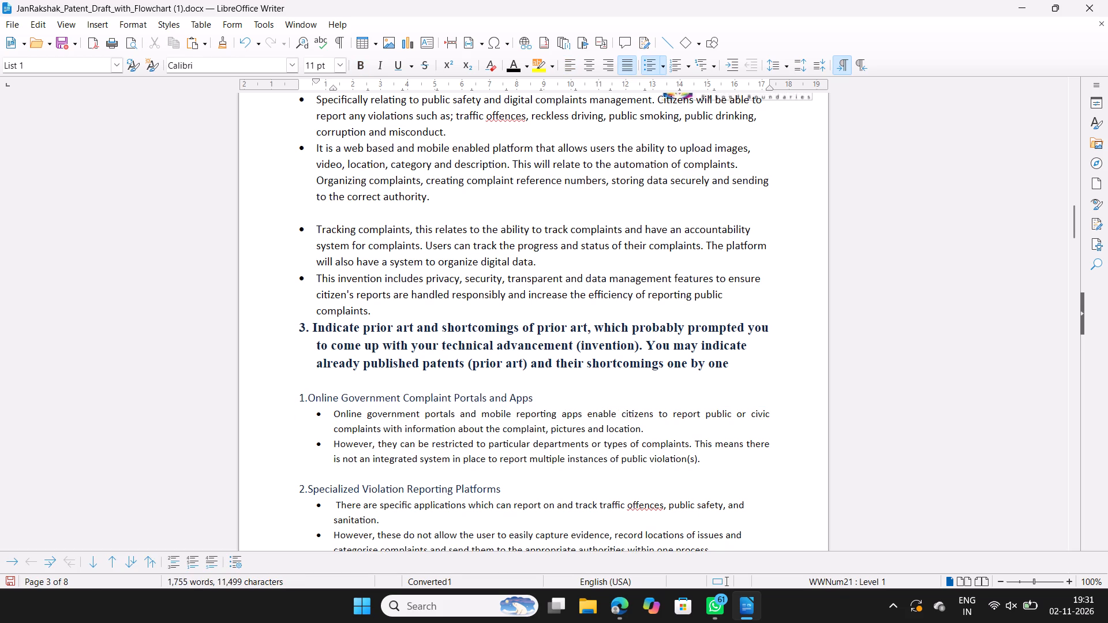
{"action": "scroll", "coordinate": [402, 151], "scroll_direction": "up", "scroll_amount": 3}
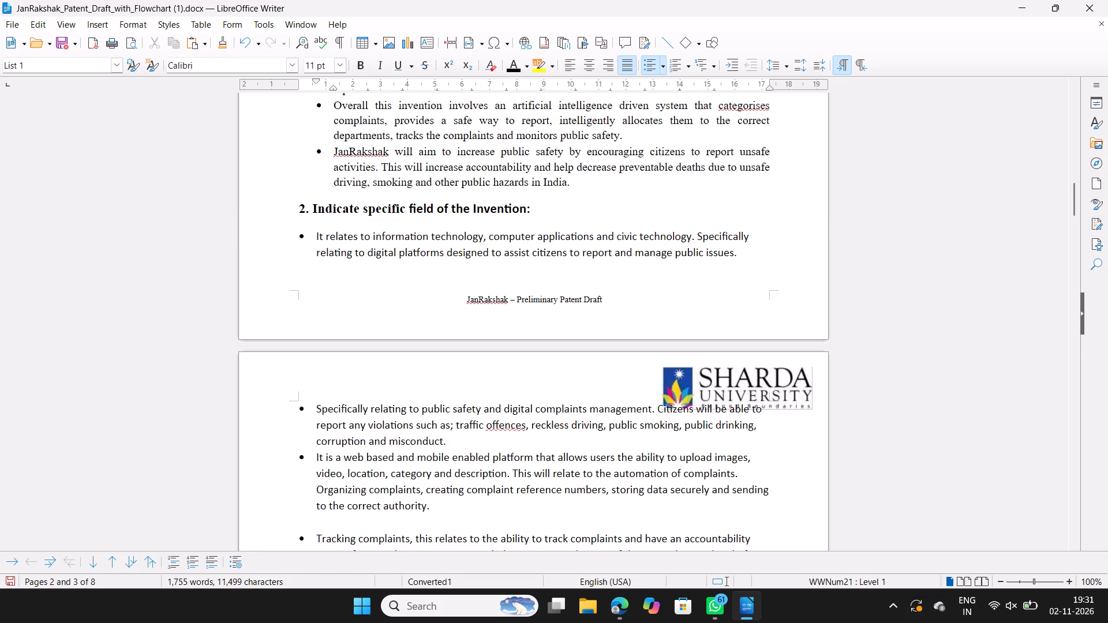
{"action": "left_click_drag", "start_coordinate": [294, 215], "coordinate": [496, 211]}
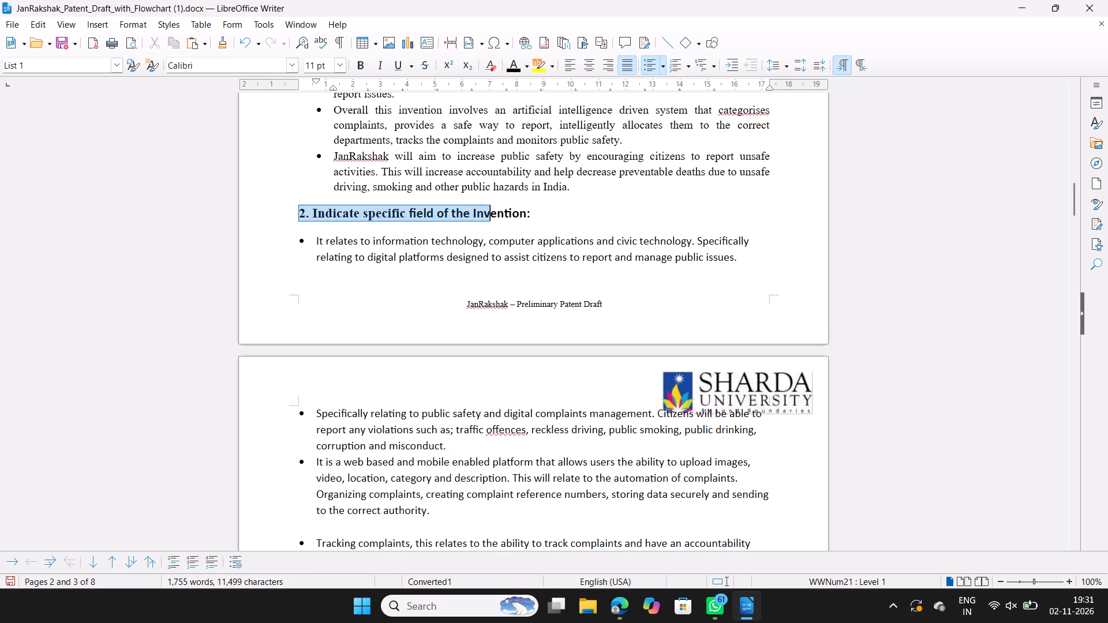
{"action": "left_click_drag", "start_coordinate": [496, 211], "coordinate": [530, 211]}
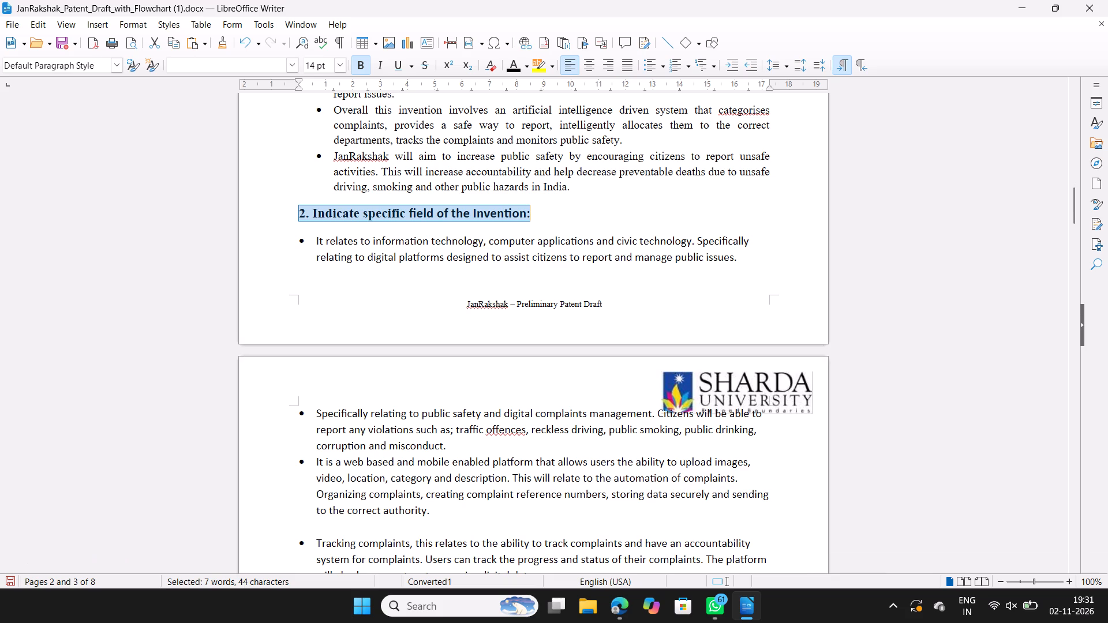
{"action": "left_click", "coordinate": [623, 223]}
Change the font colour of the subheading "1.Online Government Complaint Portals and Apps" to black.
{"action": "scroll", "coordinate": [462, 365], "scroll_direction": "down", "scroll_amount": 3}
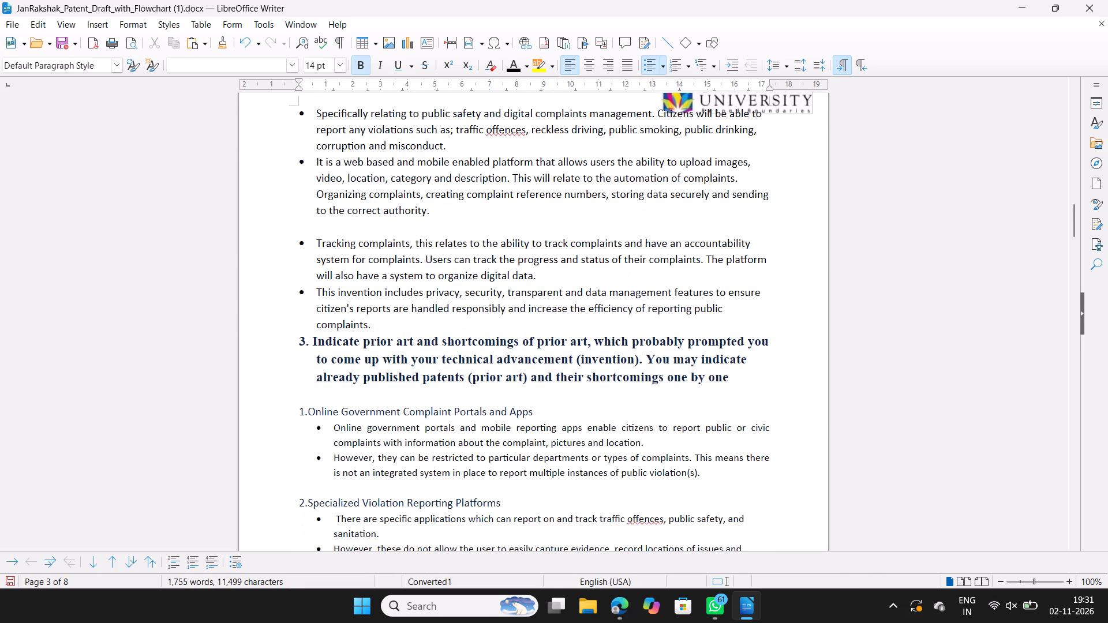
{"action": "scroll", "coordinate": [462, 365], "scroll_direction": "down", "scroll_amount": 1}
{"action": "left_click_drag", "start_coordinate": [296, 399], "coordinate": [541, 401]}
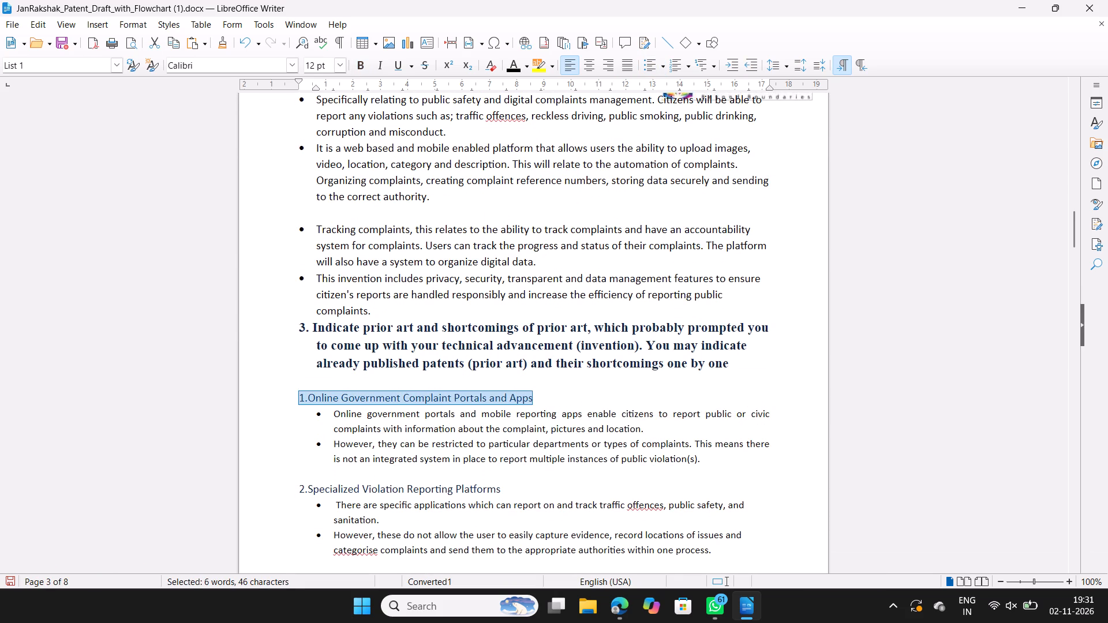
{"action": "left_click", "coordinate": [512, 66]}
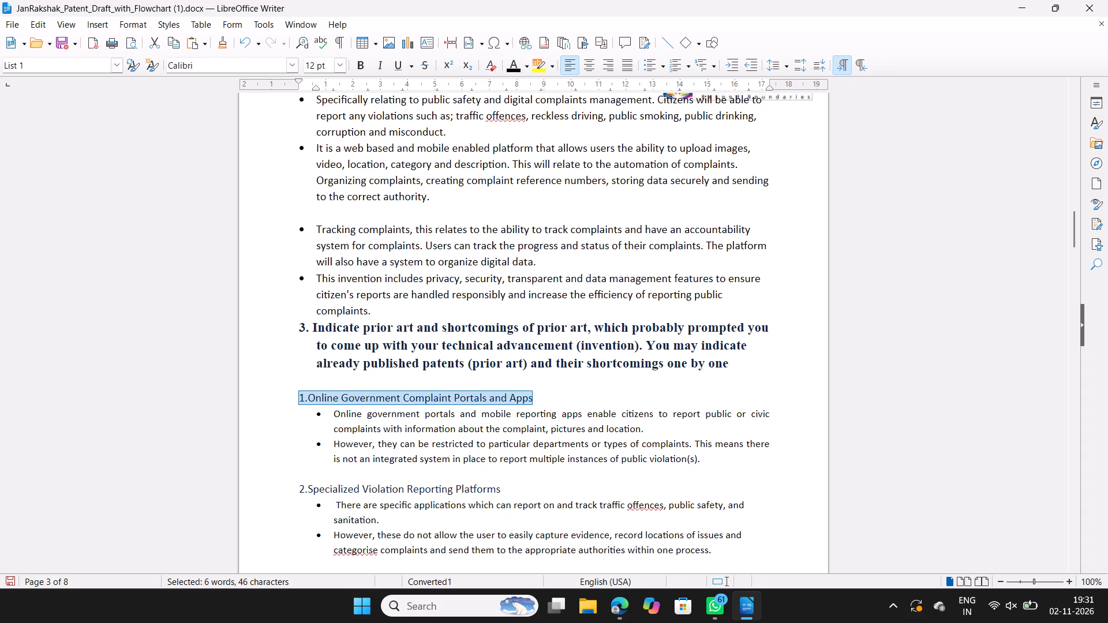
Set both bullet points under "1.Online Government Complaint Portals and Apps" to 12 pt.
{"action": "left_click", "coordinate": [298, 429]}
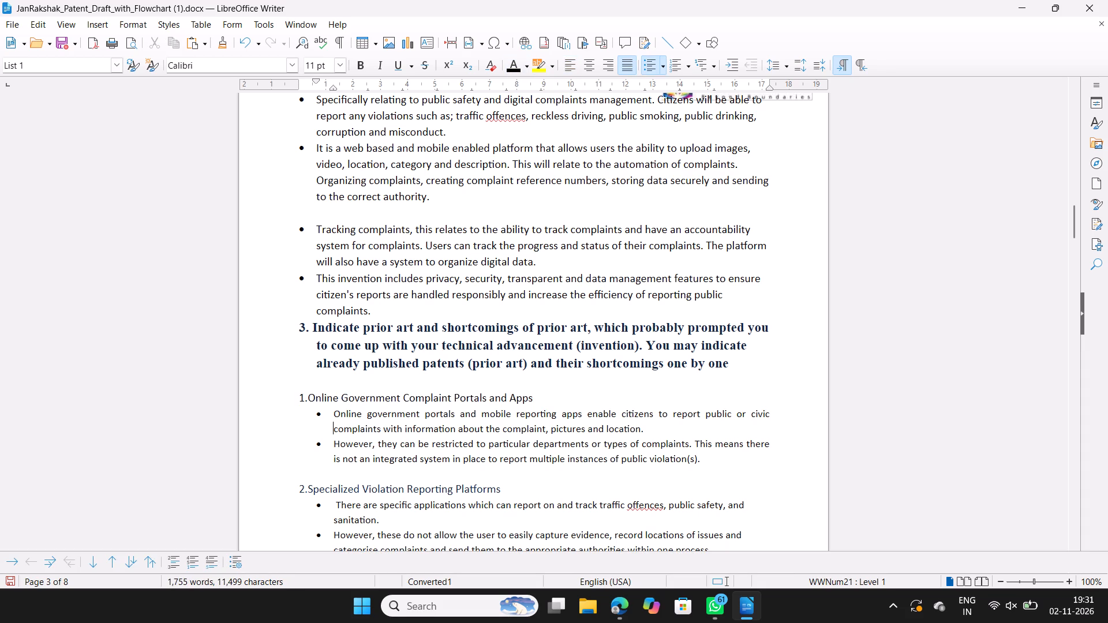
{"action": "left_click_drag", "start_coordinate": [329, 416], "coordinate": [368, 418]}
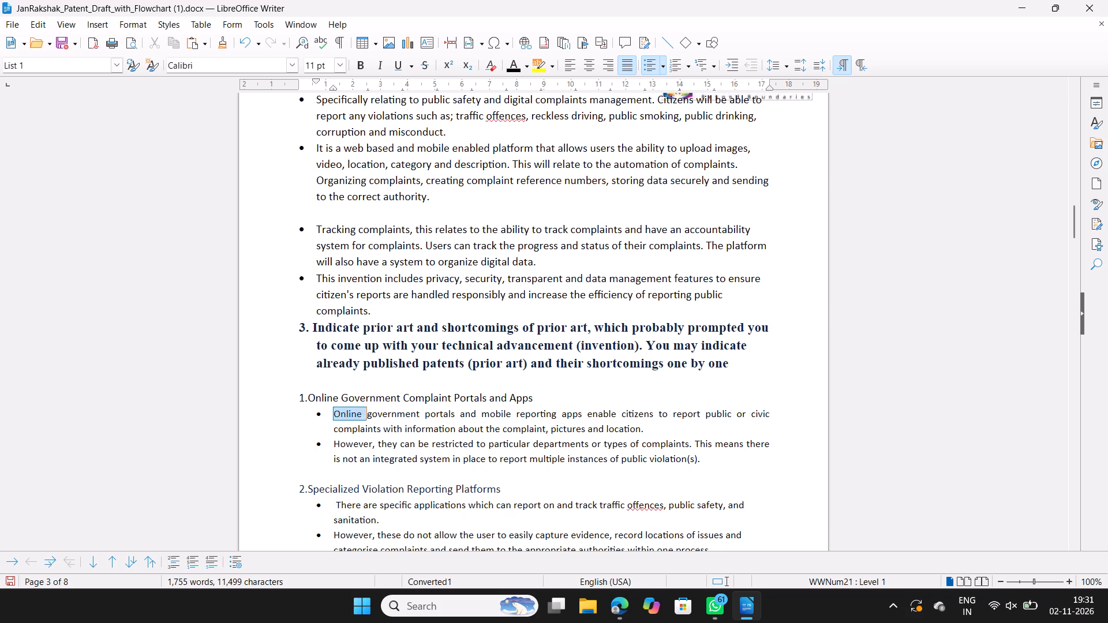
{"action": "left_click_drag", "start_coordinate": [368, 418], "coordinate": [716, 467]}
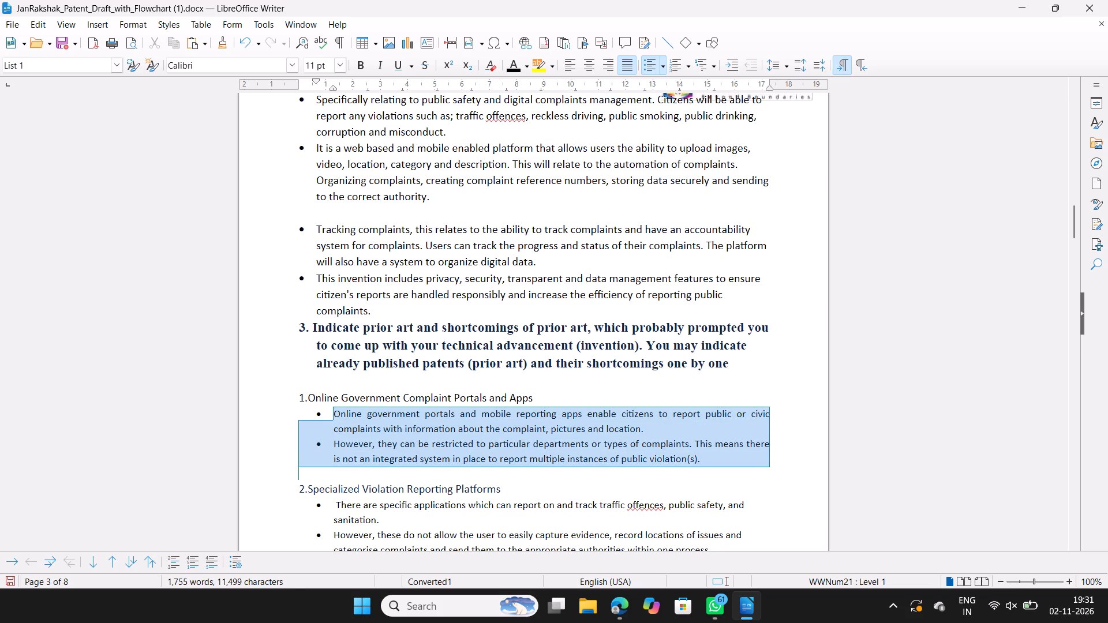
{"action": "left_click", "coordinate": [341, 61]}
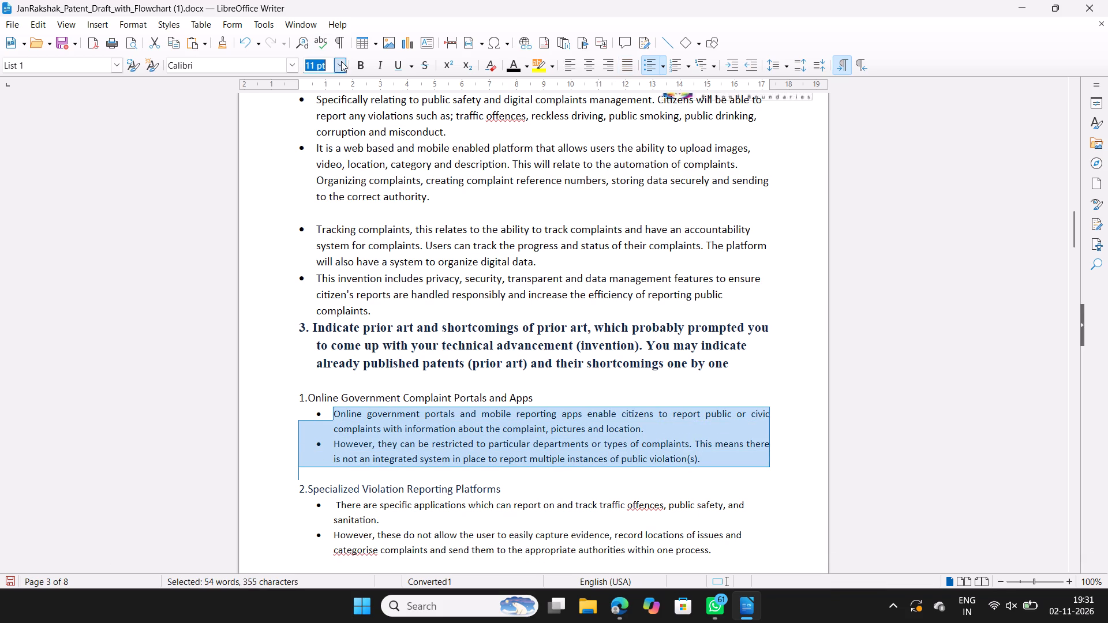
{"action": "left_click", "coordinate": [323, 166]}
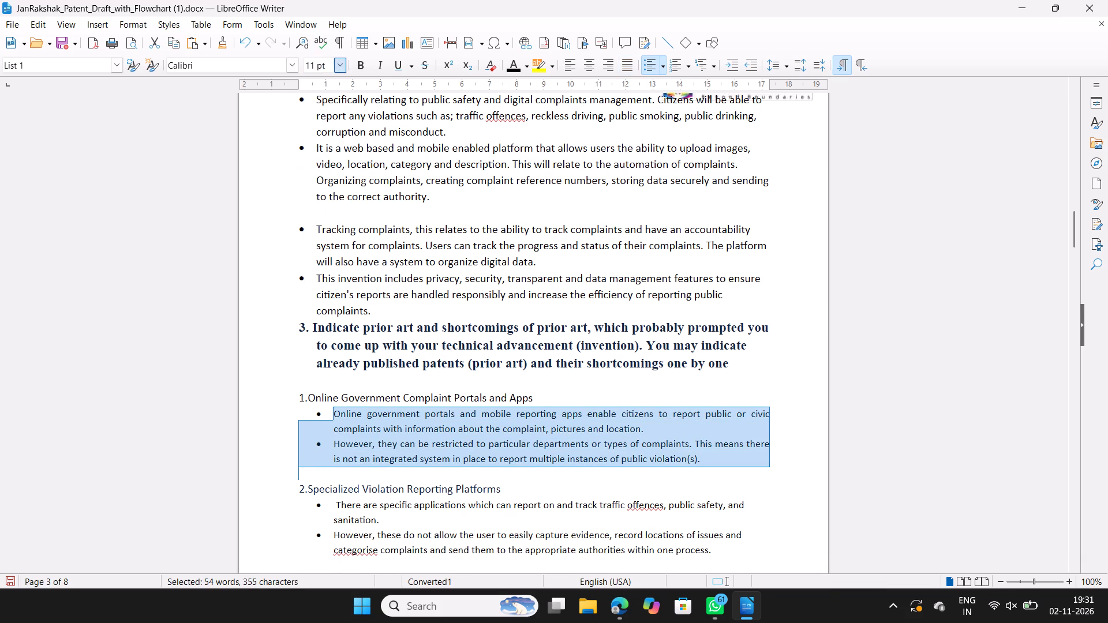
{"action": "left_click", "coordinate": [289, 380]}
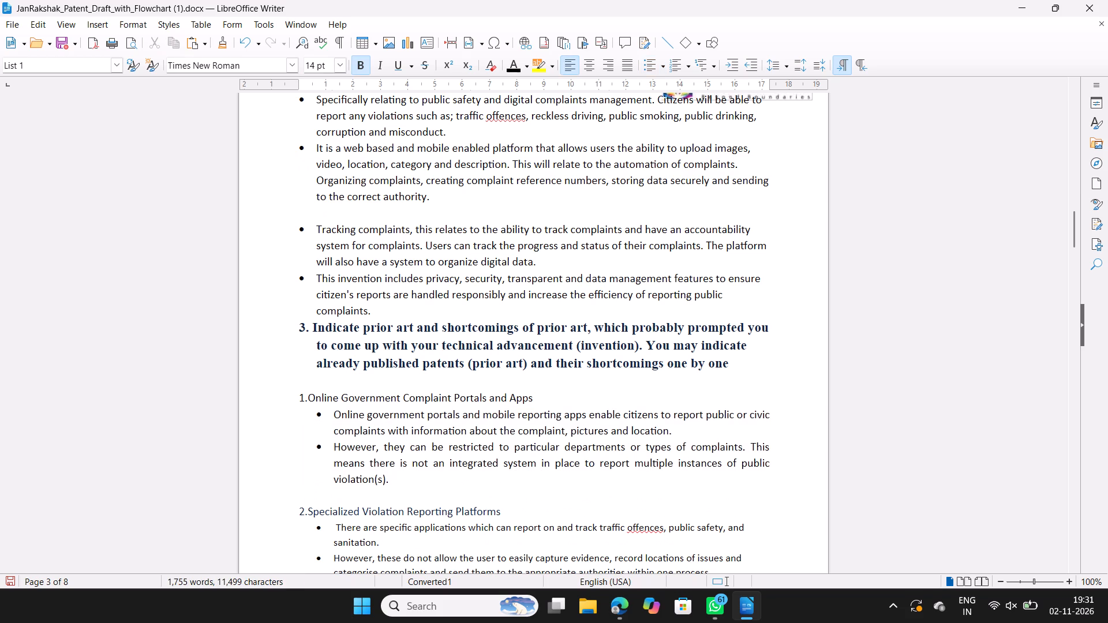
Compare the text formatting of section 3's subheadings "1.Online Government Complaint Portals and Apps" and "2.Specialized Violation Reporting Platforms".
{"action": "left_click_drag", "start_coordinate": [292, 395], "coordinate": [456, 392]}
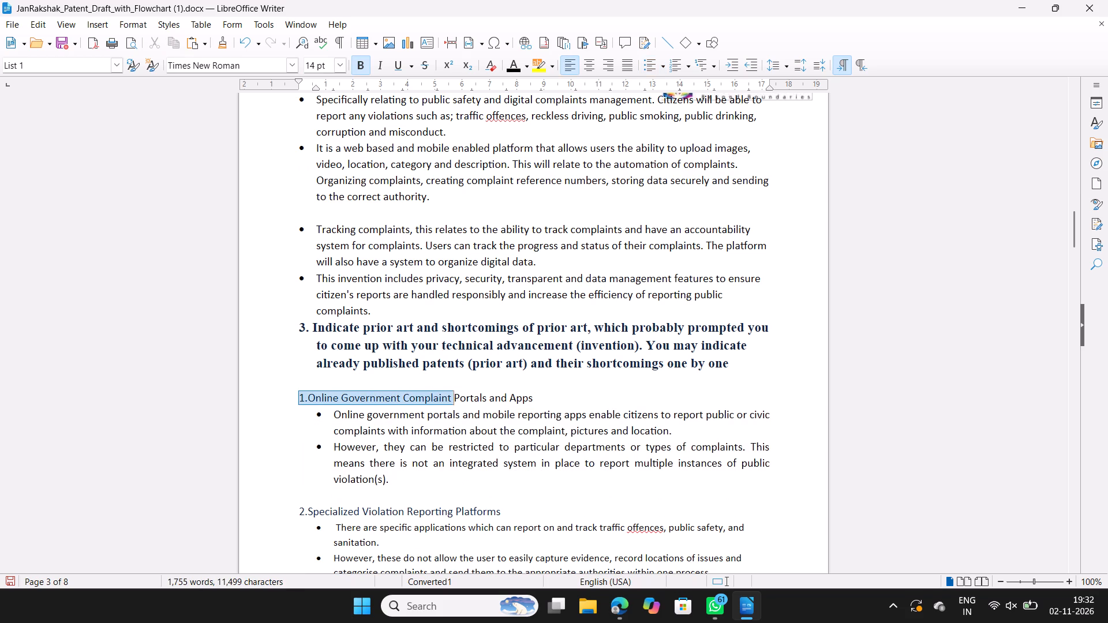
{"action": "left_click_drag", "start_coordinate": [456, 392], "coordinate": [535, 392]}
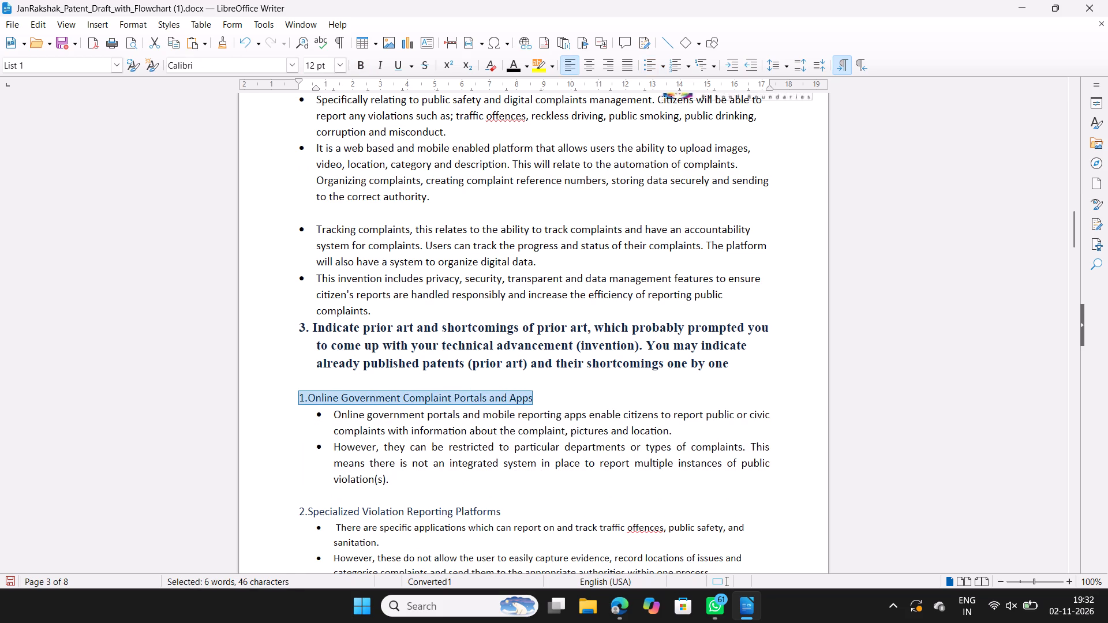
{"action": "left_click", "coordinate": [310, 508]}
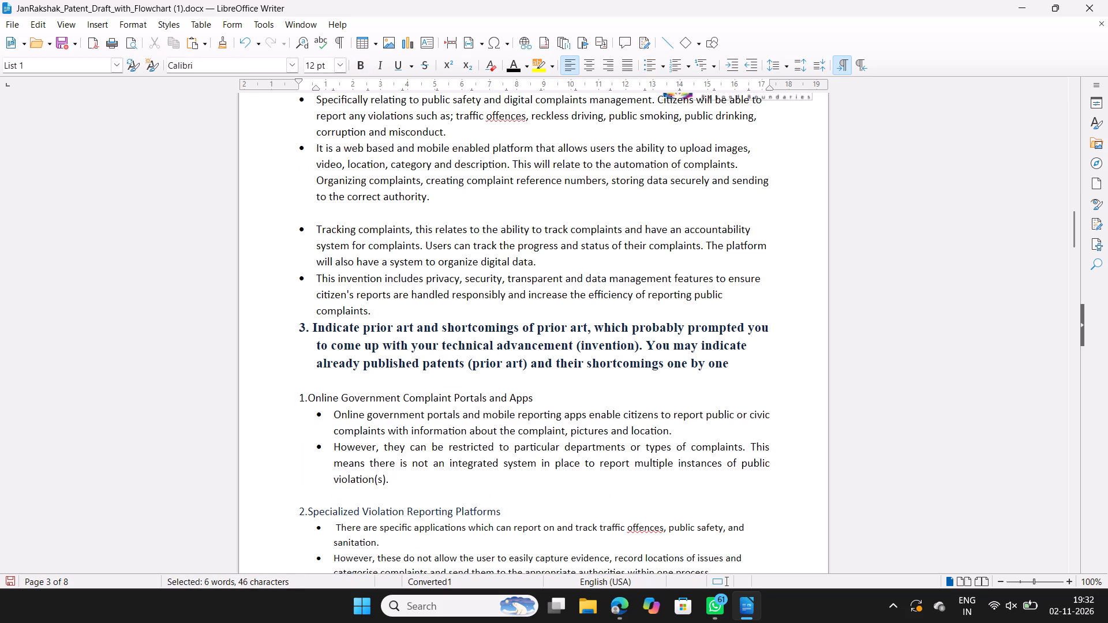
{"action": "left_click_drag", "start_coordinate": [303, 506], "coordinate": [440, 500]}
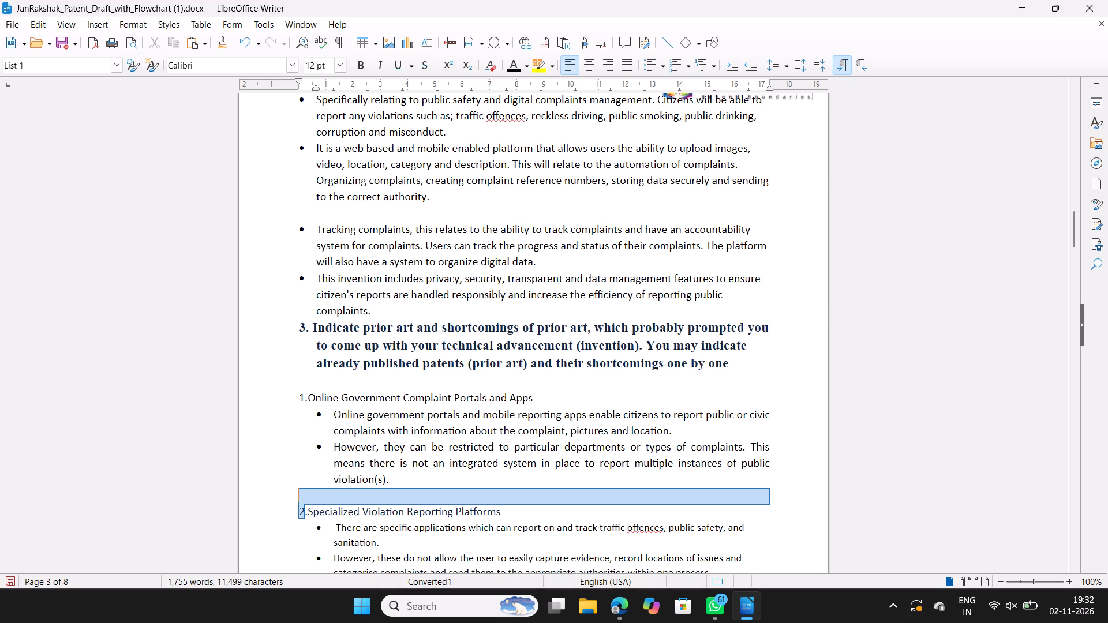
{"action": "left_click_drag", "start_coordinate": [440, 500], "coordinate": [501, 514]}
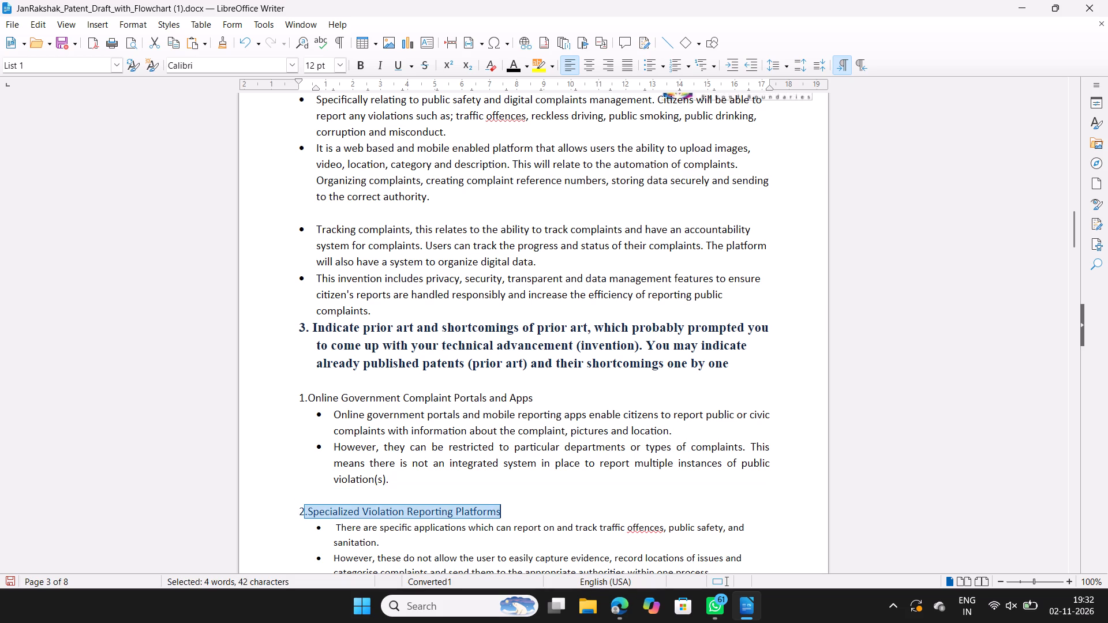
{"action": "left_click", "coordinate": [282, 437]}
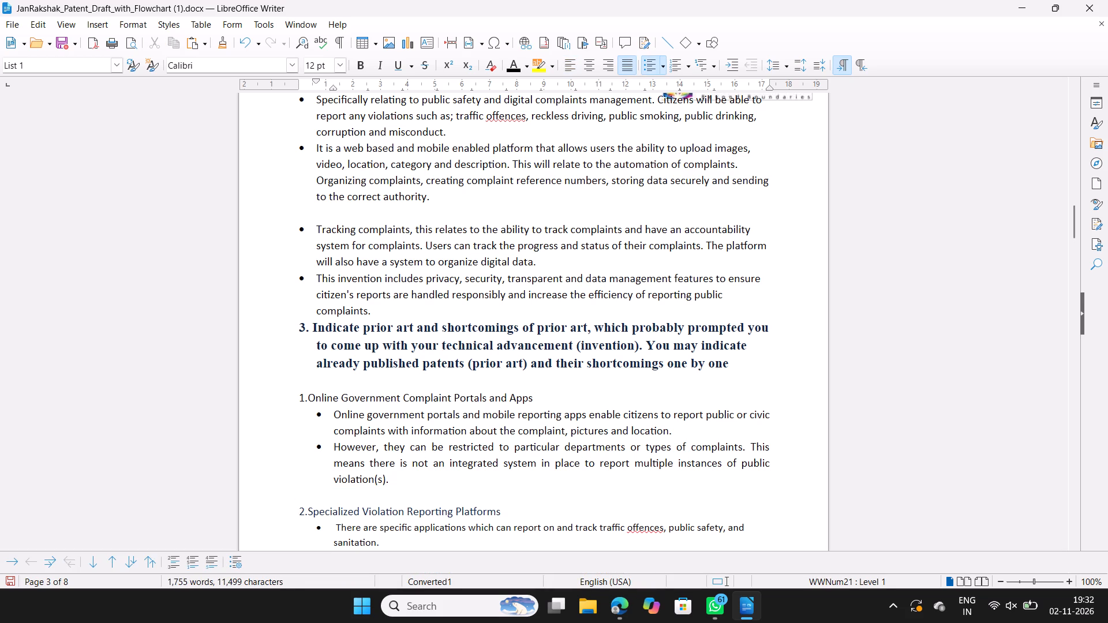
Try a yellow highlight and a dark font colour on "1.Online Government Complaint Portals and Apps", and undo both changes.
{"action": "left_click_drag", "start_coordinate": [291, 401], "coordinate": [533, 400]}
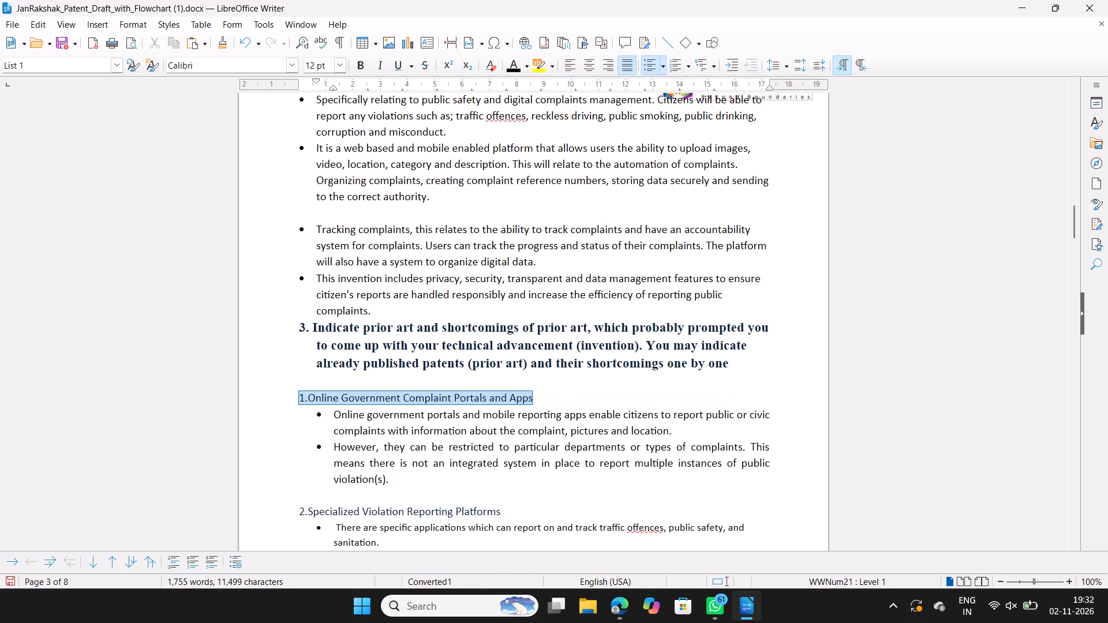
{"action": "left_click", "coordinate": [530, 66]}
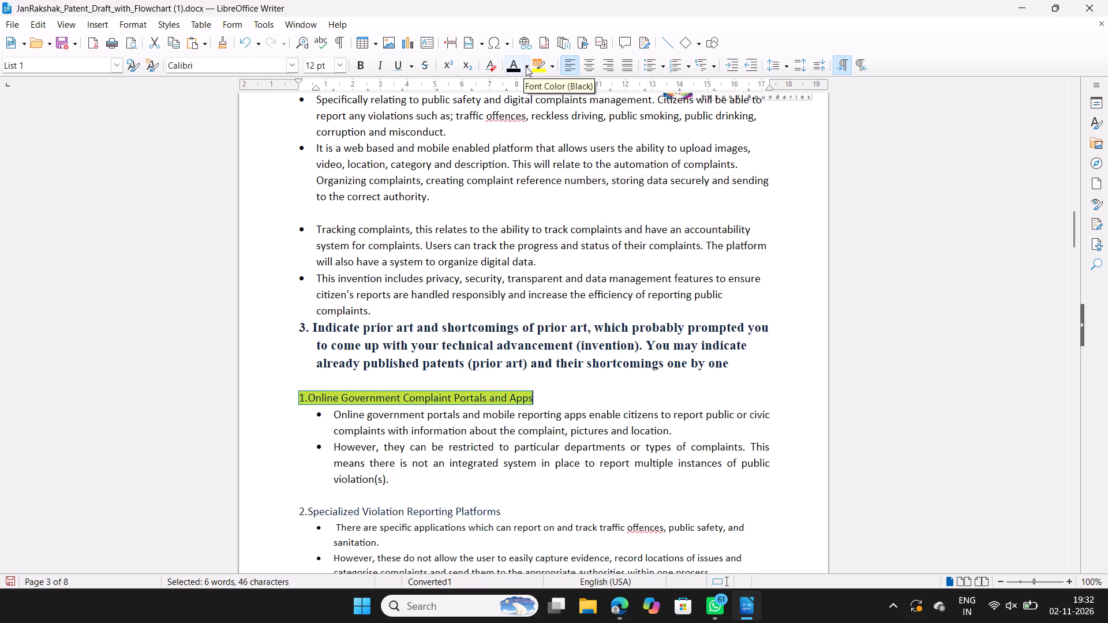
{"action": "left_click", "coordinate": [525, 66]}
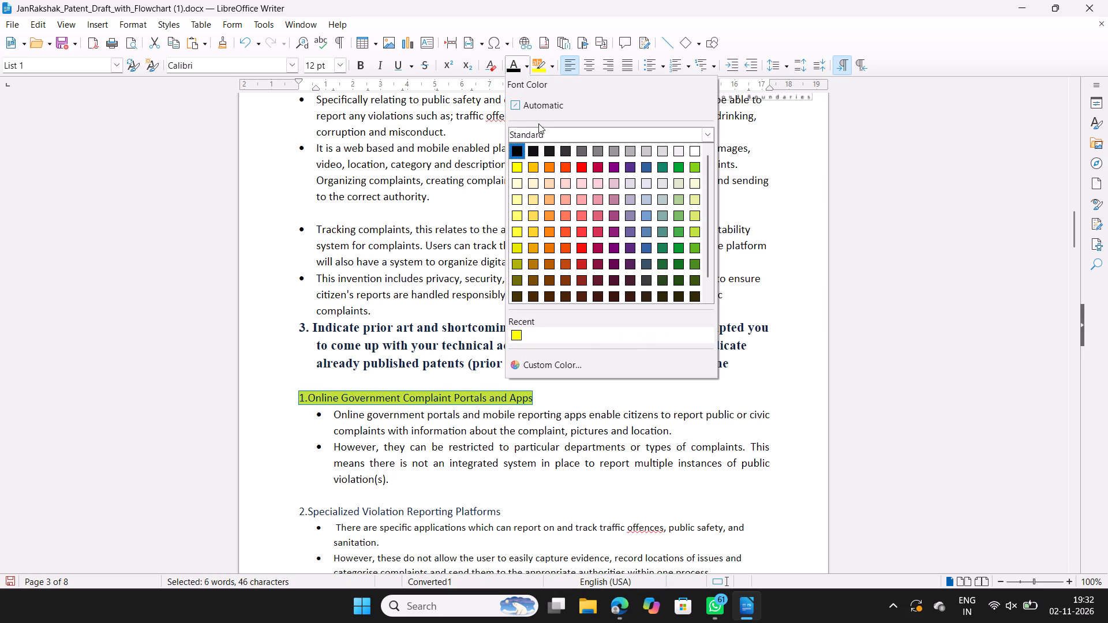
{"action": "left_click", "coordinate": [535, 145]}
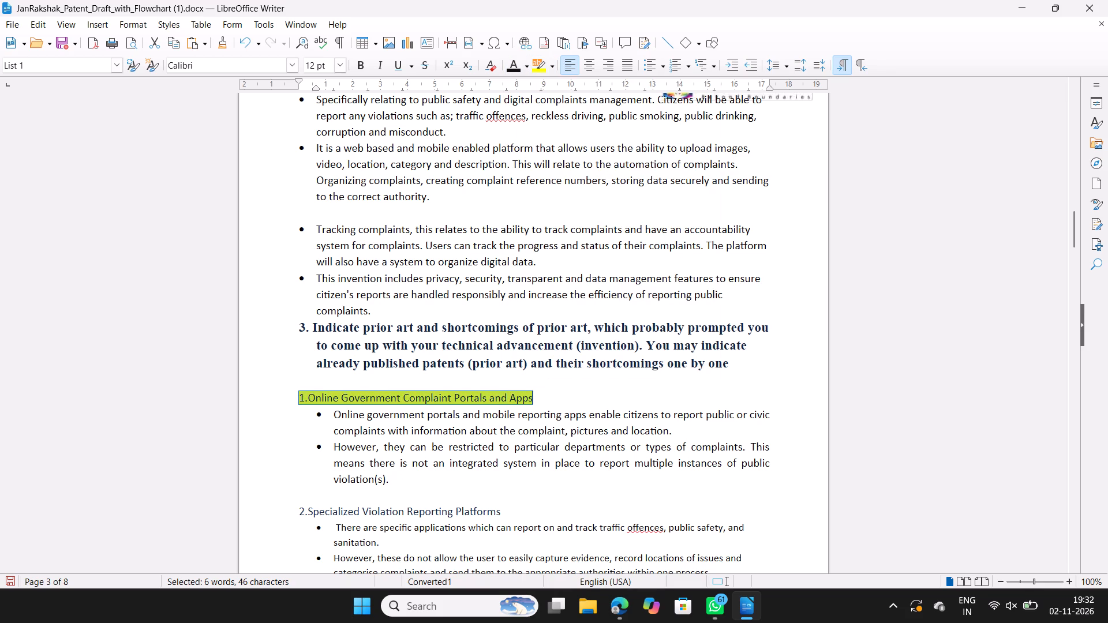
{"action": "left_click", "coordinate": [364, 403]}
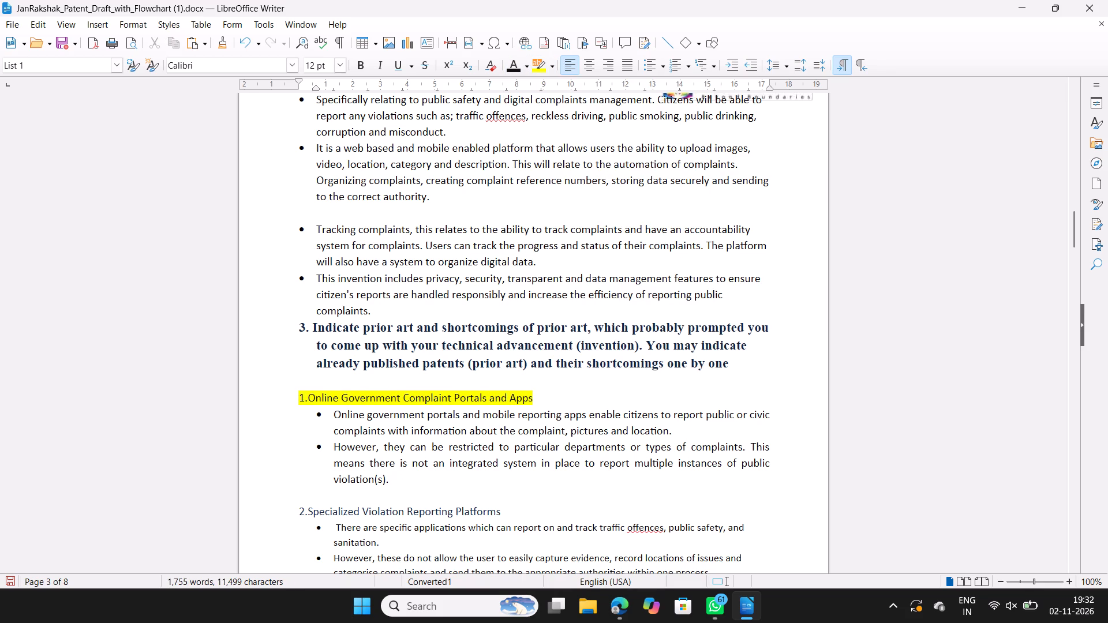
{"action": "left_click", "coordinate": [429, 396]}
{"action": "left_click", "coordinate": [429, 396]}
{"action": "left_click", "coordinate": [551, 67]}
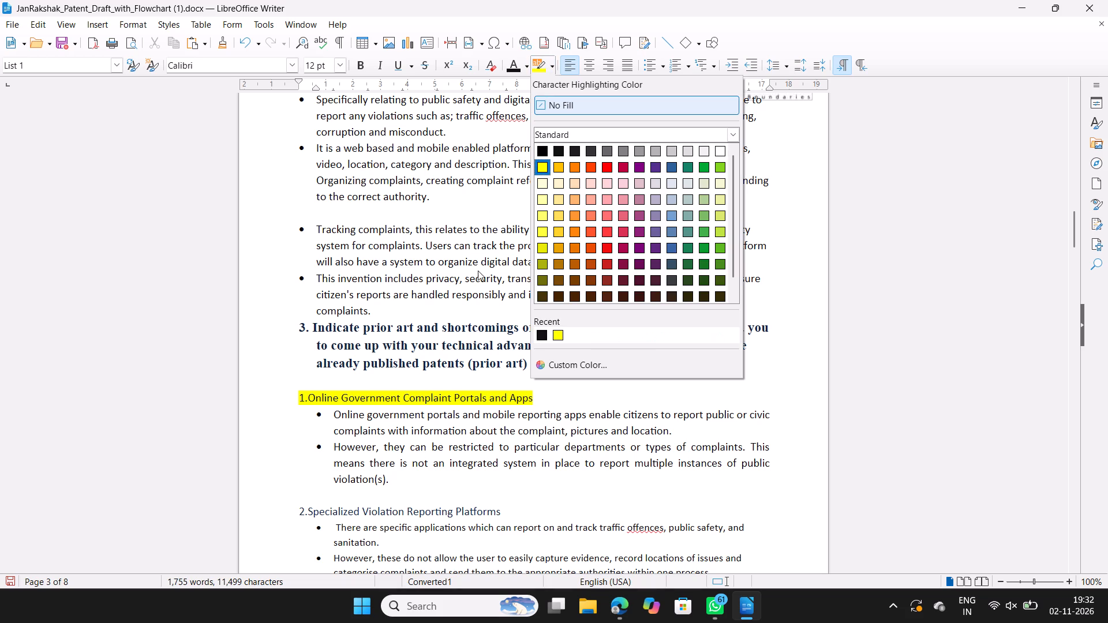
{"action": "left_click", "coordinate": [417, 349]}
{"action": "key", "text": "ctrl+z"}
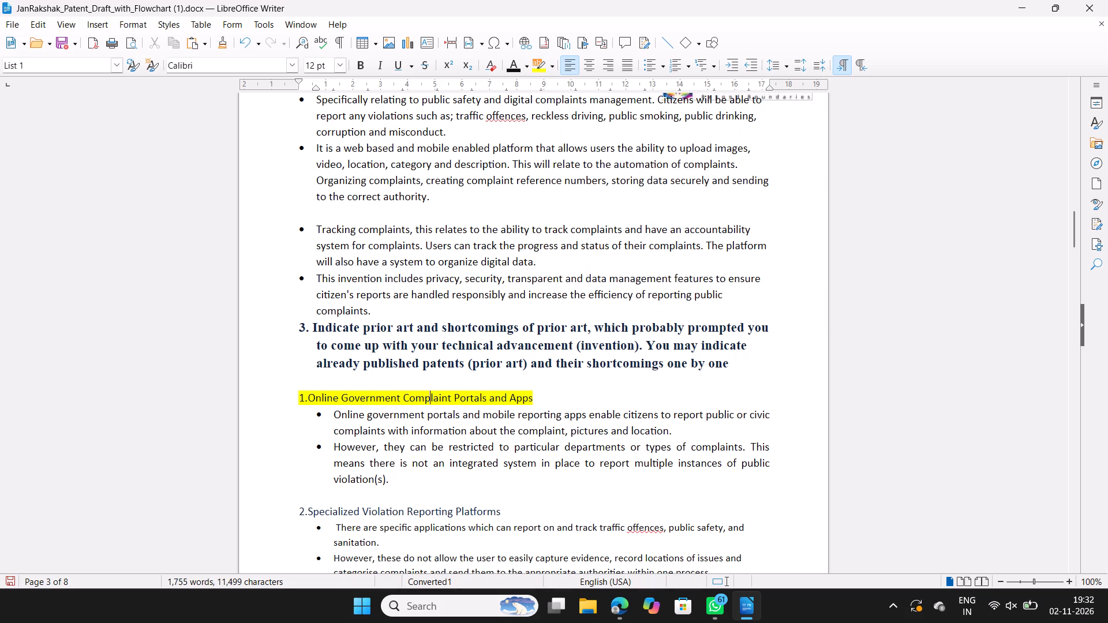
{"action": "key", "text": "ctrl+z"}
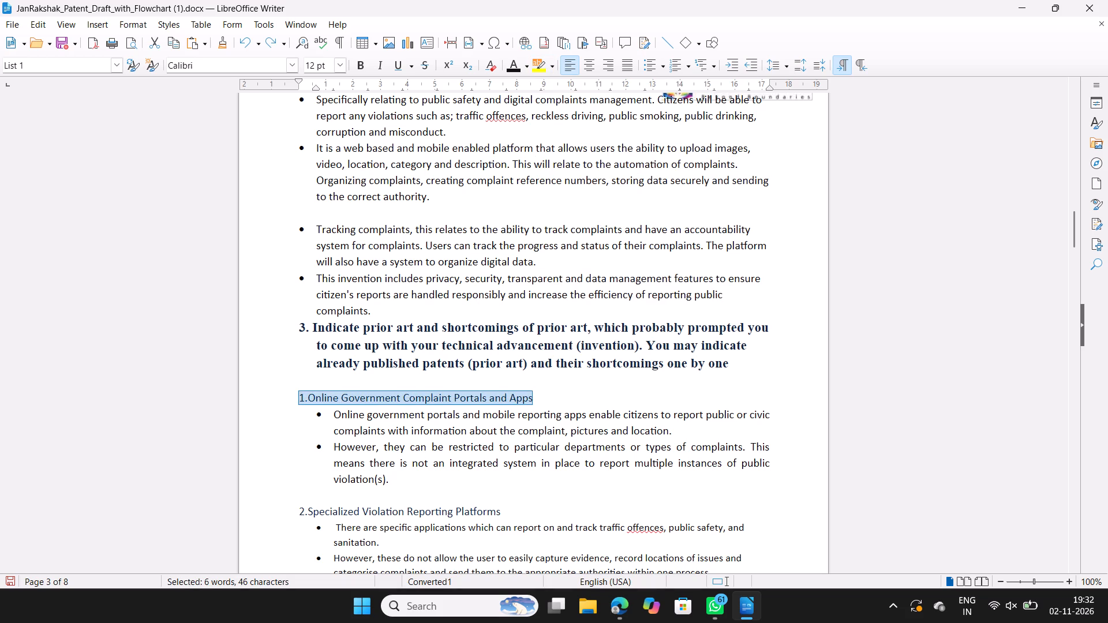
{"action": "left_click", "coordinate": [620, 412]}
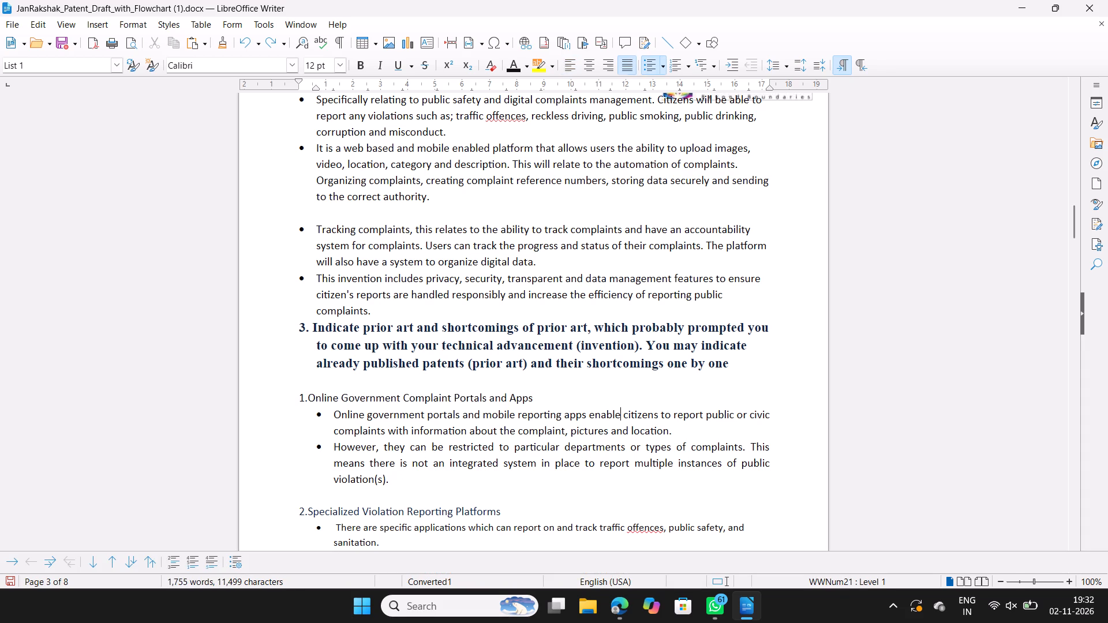
Reapply the black font colour to the subheading "1.Online Government Complaint Portals and Apps".
{"action": "left_click_drag", "start_coordinate": [290, 397], "coordinate": [538, 390]}
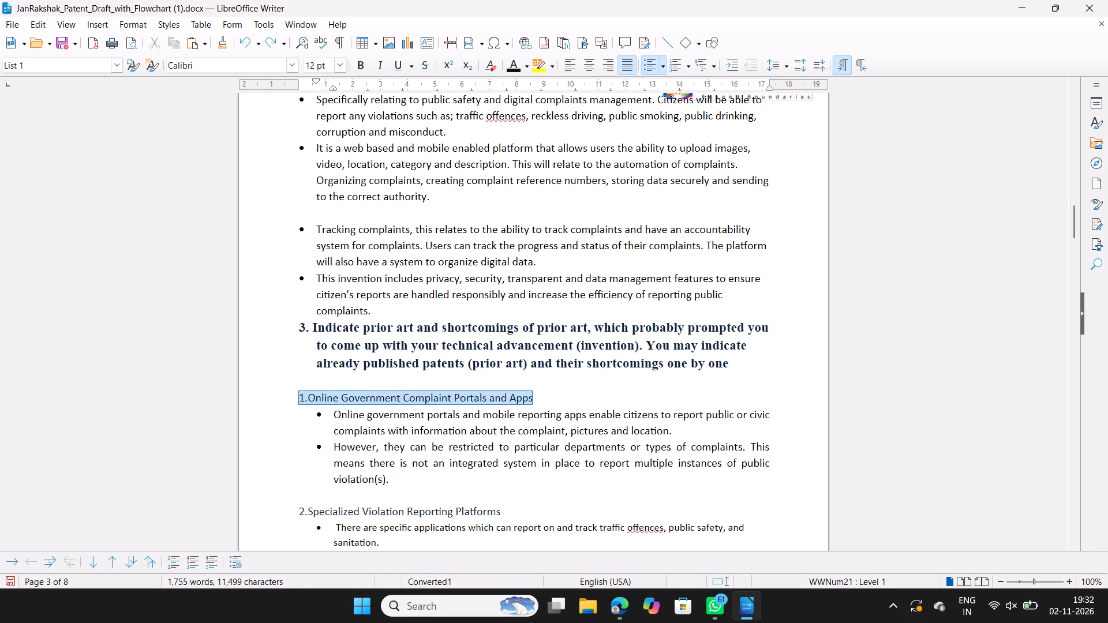
{"action": "left_click", "coordinate": [519, 67]}
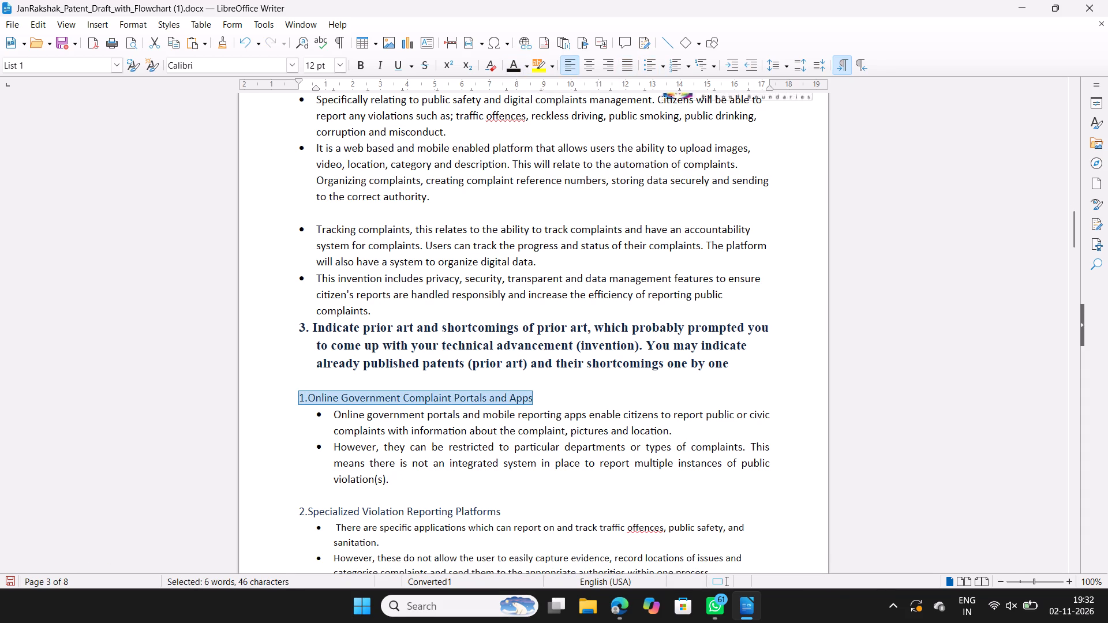
Change the font colour of the subheading "2.Specialized Violation Reporting Platforms" to black.
{"action": "left_click_drag", "start_coordinate": [295, 513], "coordinate": [500, 513]}
{"action": "left_click", "coordinate": [510, 60]}
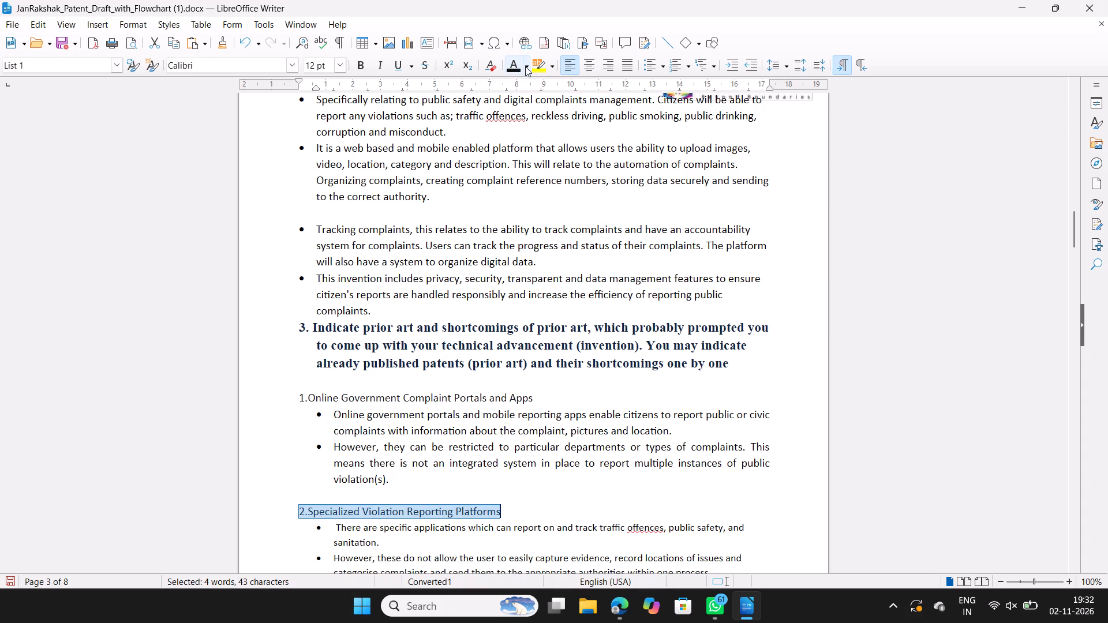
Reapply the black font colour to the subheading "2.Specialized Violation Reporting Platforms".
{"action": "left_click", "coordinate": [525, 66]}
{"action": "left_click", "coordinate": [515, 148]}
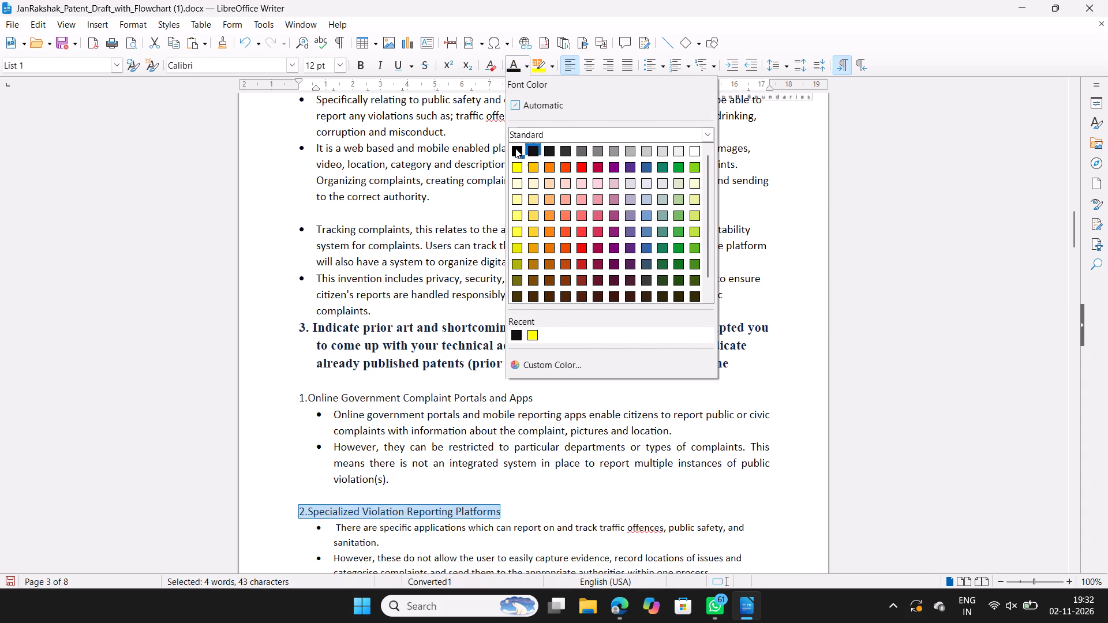
Give the subheading "1.Online Government Complaint Portals and Apps" a black font colour and make it bold.
{"action": "left_click", "coordinate": [294, 409]}
{"action": "left_click_drag", "start_coordinate": [292, 397], "coordinate": [486, 384]}
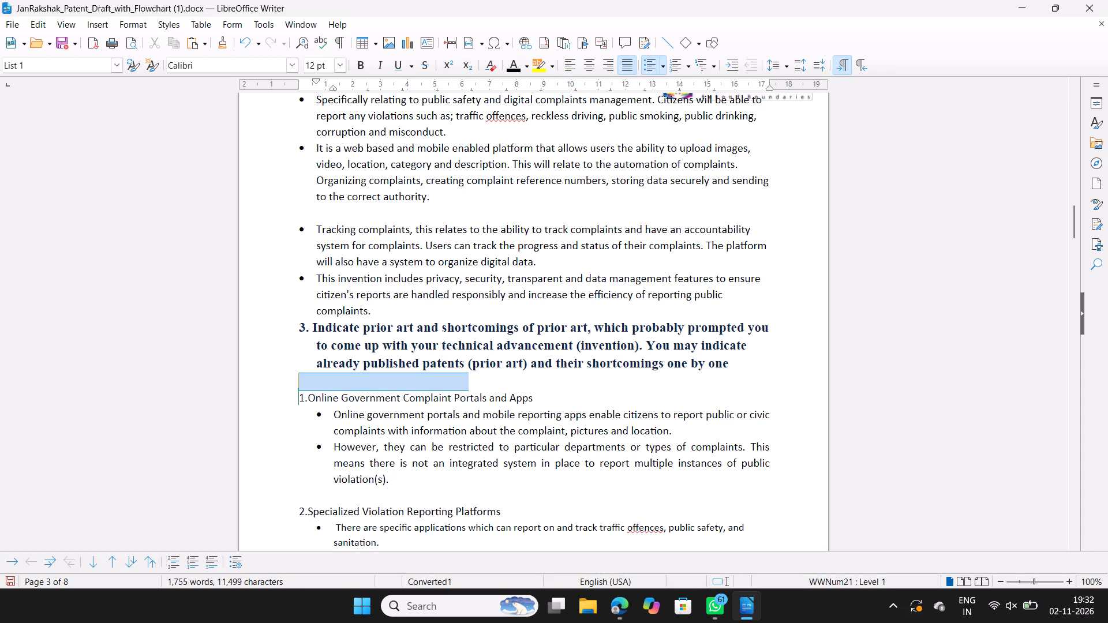
{"action": "left_click_drag", "start_coordinate": [486, 384], "coordinate": [537, 393]}
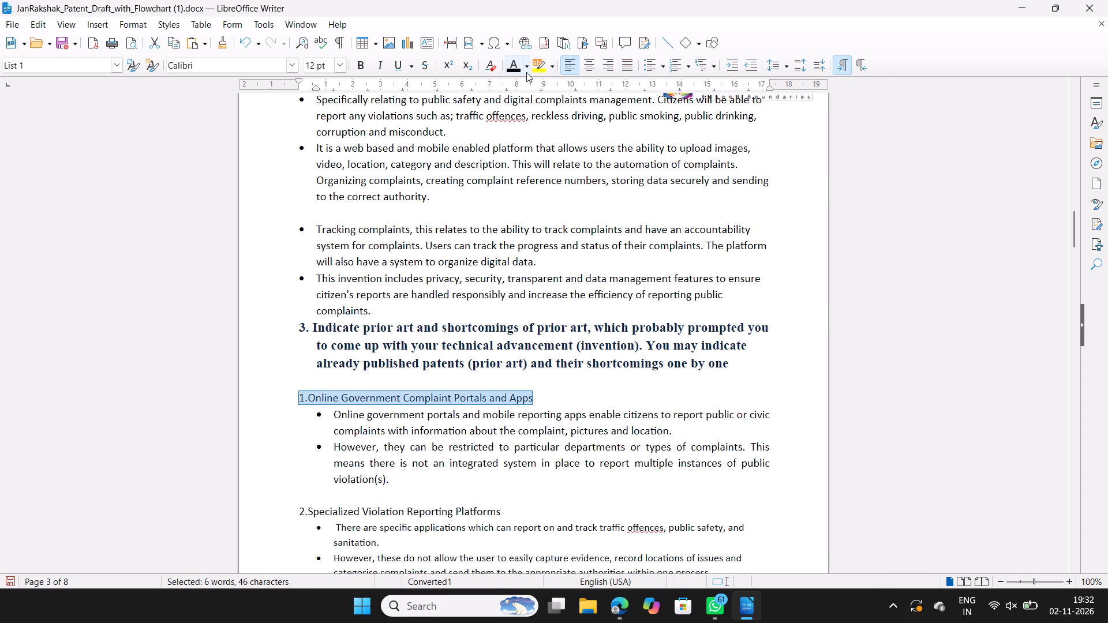
{"action": "left_click", "coordinate": [526, 70]}
{"action": "left_click", "coordinate": [514, 152]}
{"action": "key", "text": "ctrl+b"}
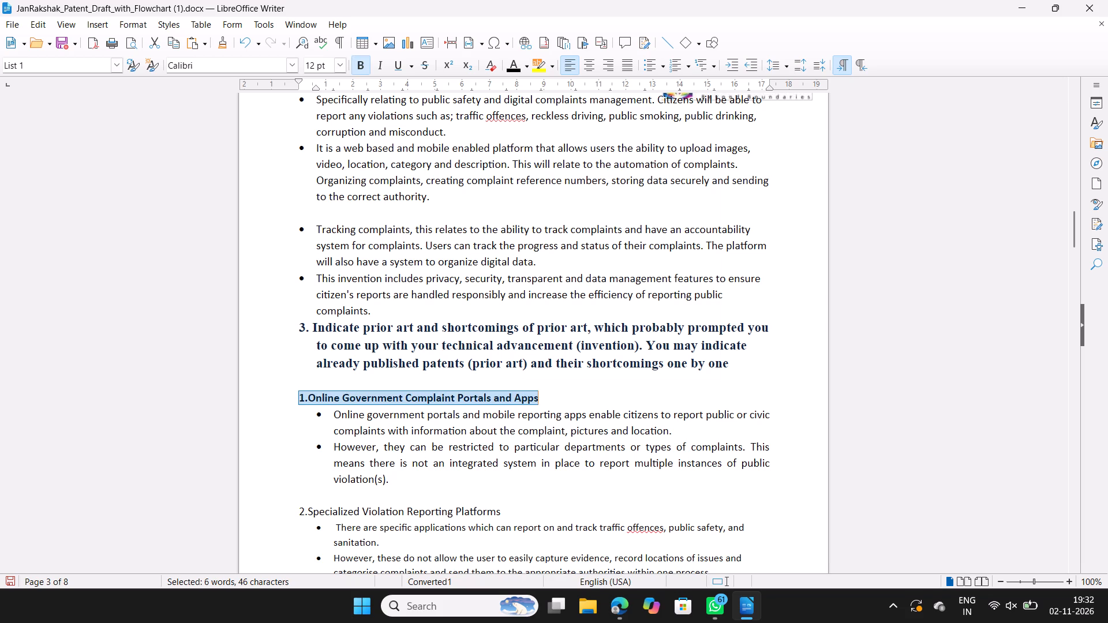
{"action": "left_click", "coordinate": [590, 396]}
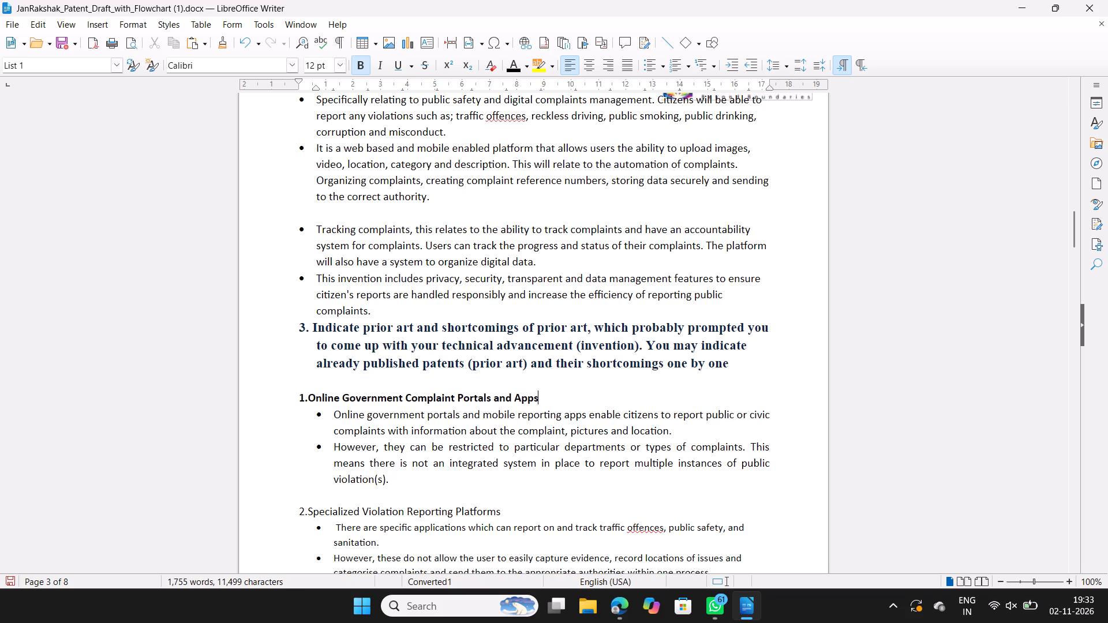
Apply the black font colour to the subheading "2.Specialized Violation Reporting Platforms" and make it bold.
{"action": "left_click_drag", "start_coordinate": [295, 511], "coordinate": [504, 508]}
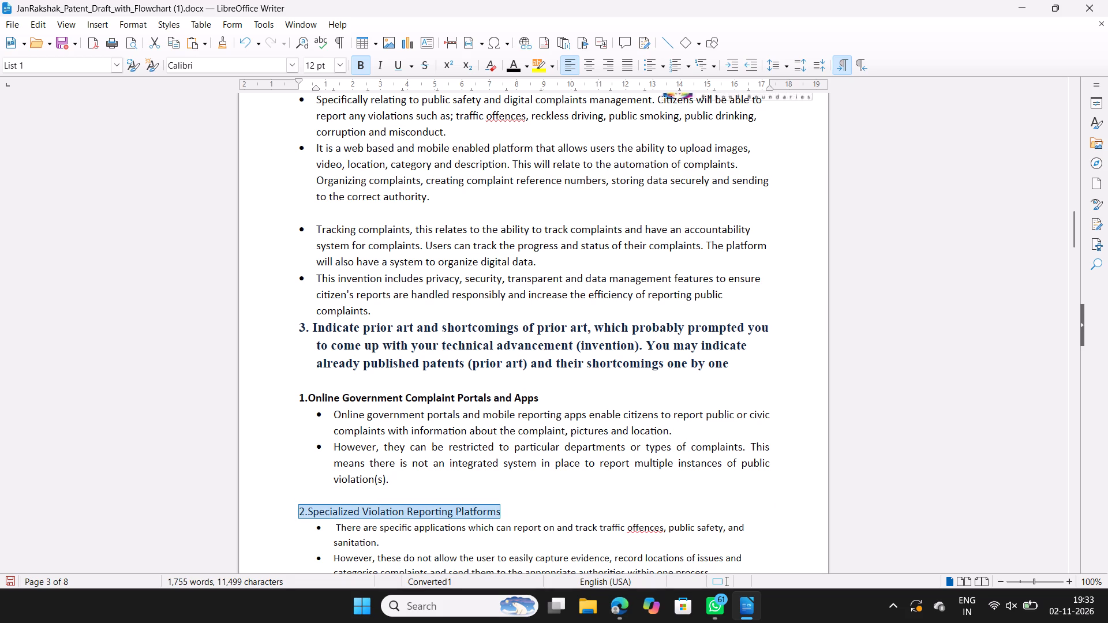
{"action": "left_click", "coordinate": [515, 62]}
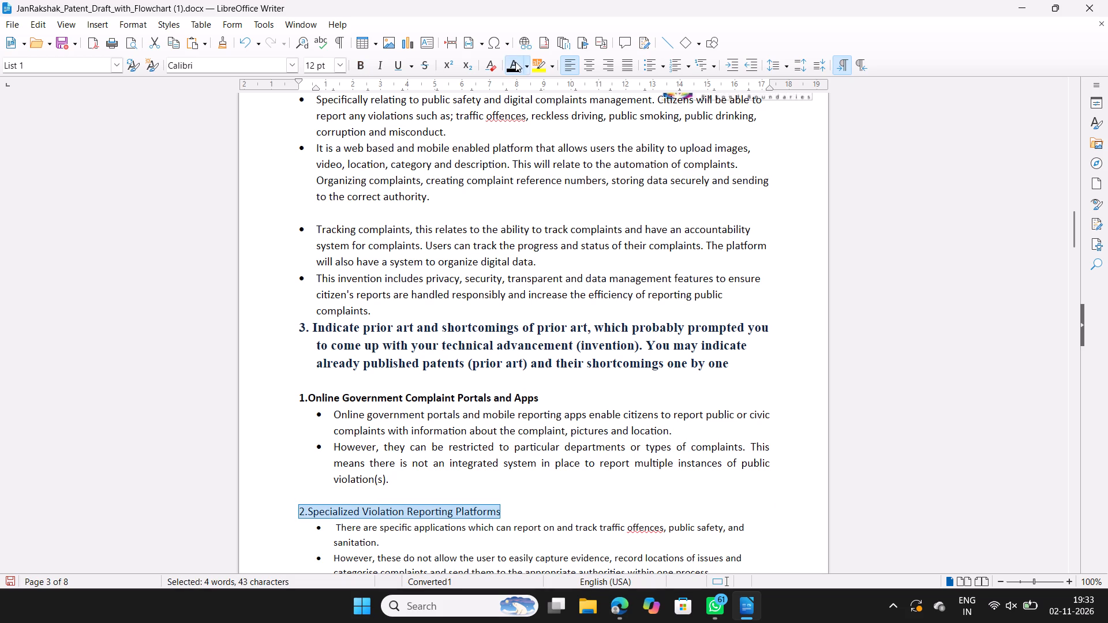
{"action": "key", "text": "ctrl+b"}
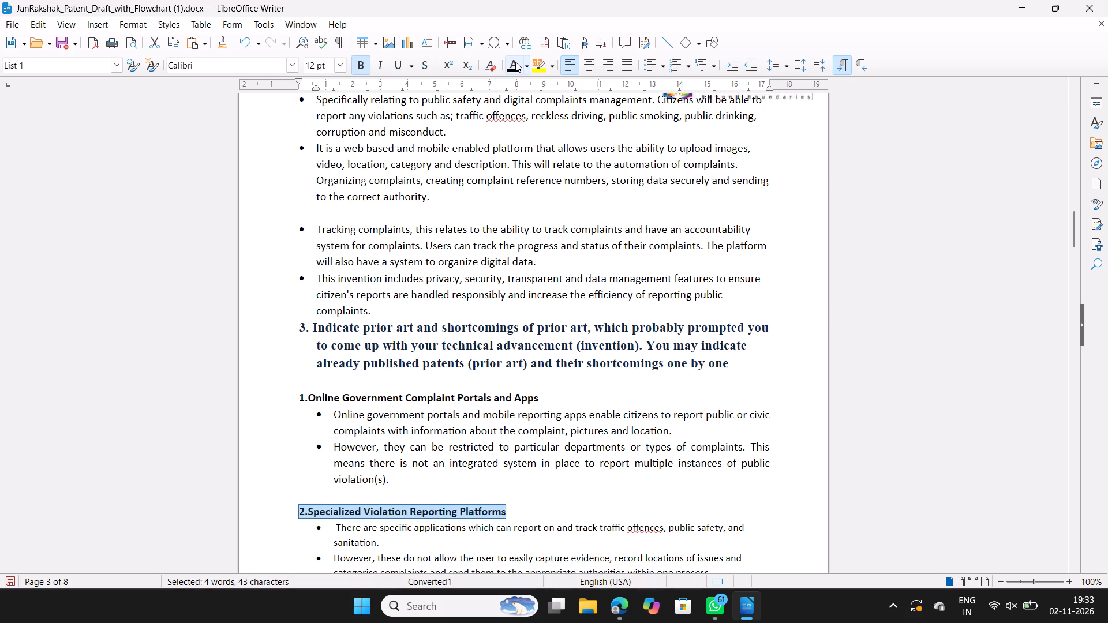
Set the two bullet points under "2.Specialized Violation Reporting Platforms" to 12 pt.
{"action": "scroll", "coordinate": [488, 313], "scroll_direction": "down", "scroll_amount": 2}
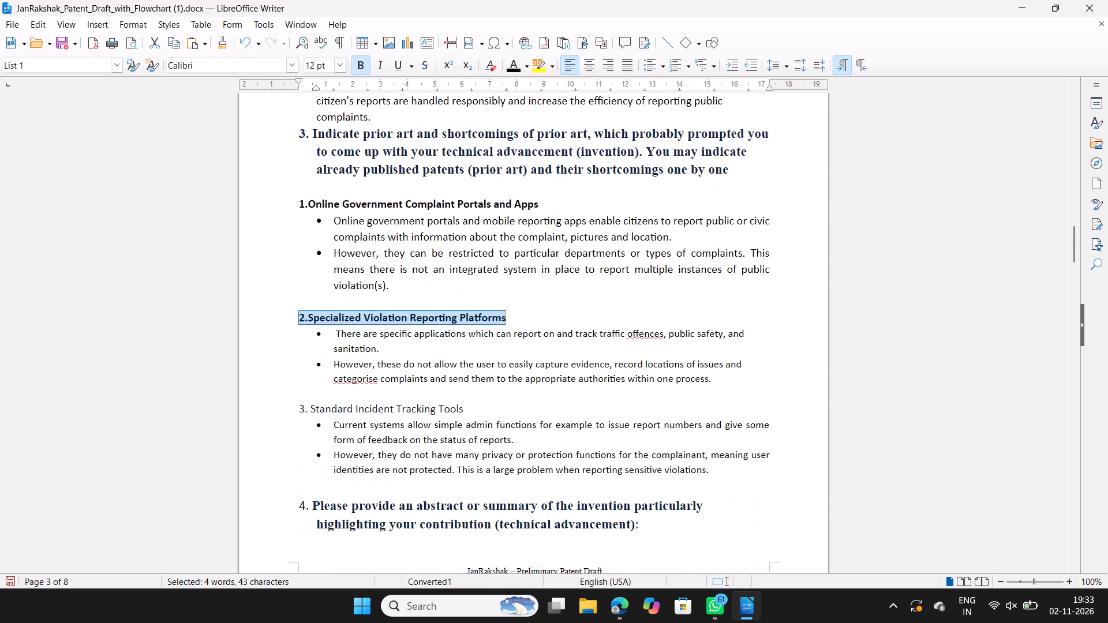
{"action": "left_click_drag", "start_coordinate": [330, 336], "coordinate": [552, 387]}
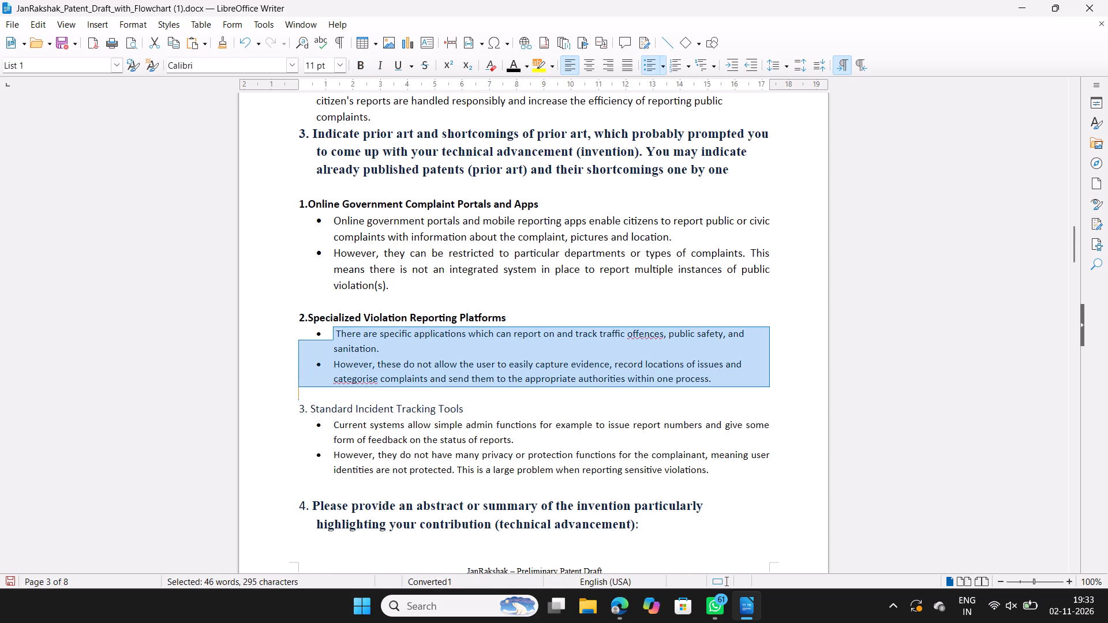
{"action": "left_click", "coordinate": [337, 65]}
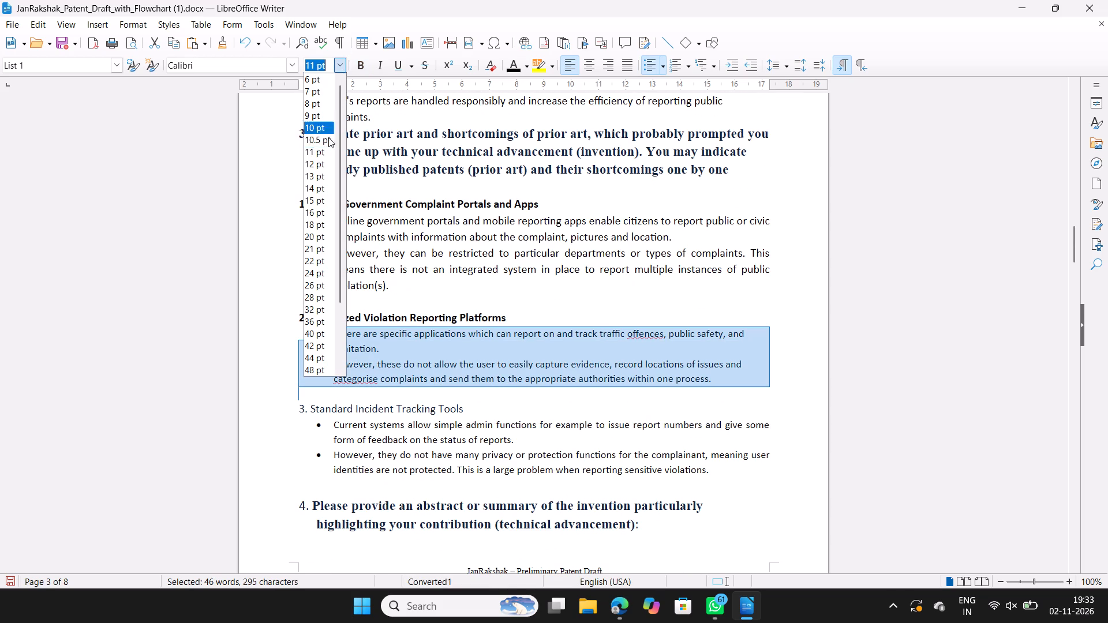
{"action": "left_click", "coordinate": [317, 165]}
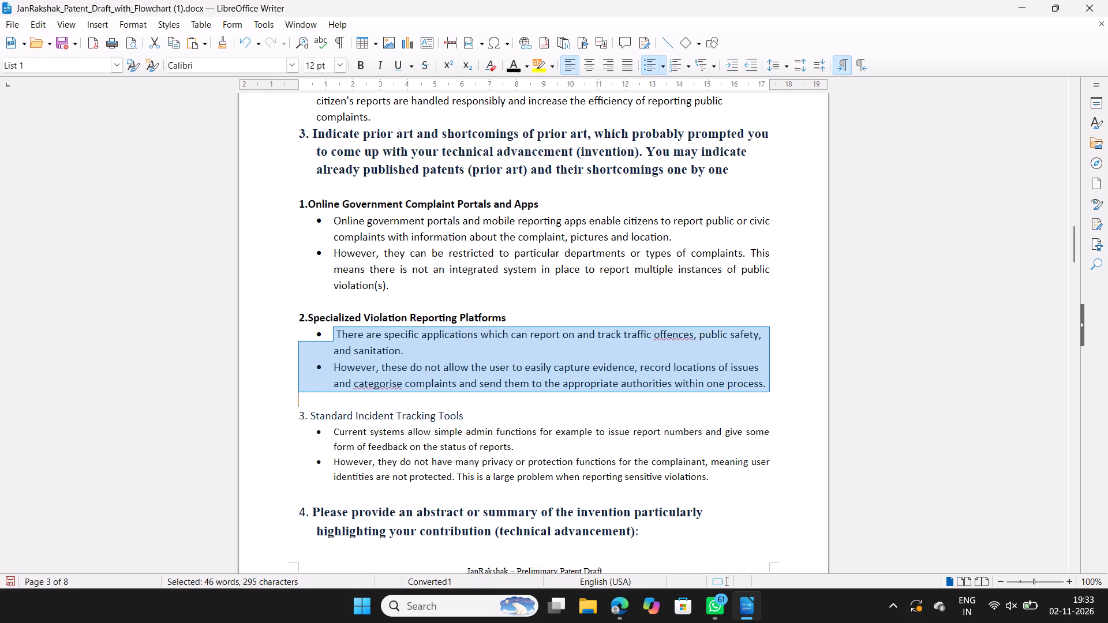
Make the subheading "3. Standard Incident Tracking Tools" bold.
{"action": "left_click_drag", "start_coordinate": [295, 417], "coordinate": [496, 411]}
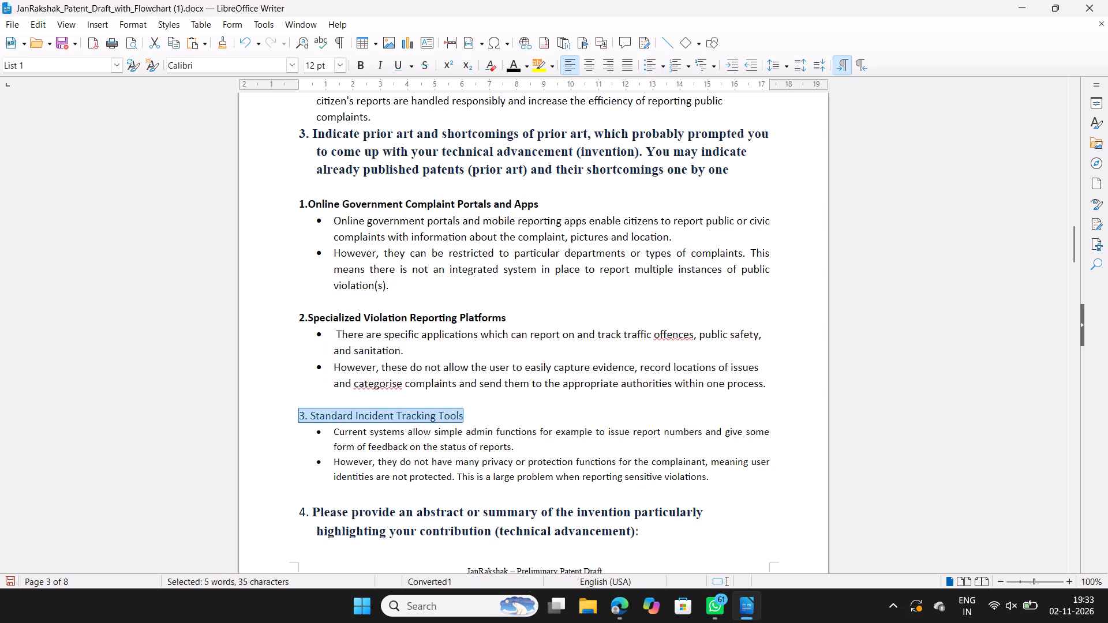
{"action": "key", "text": "b"}
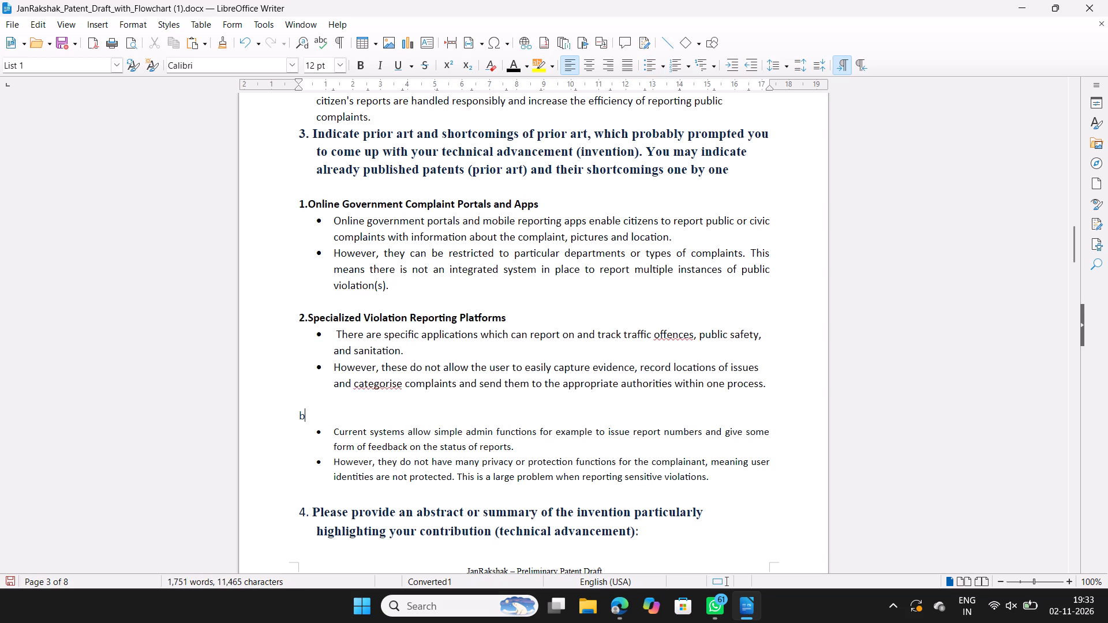
{"action": "key", "text": "BackSpace"}
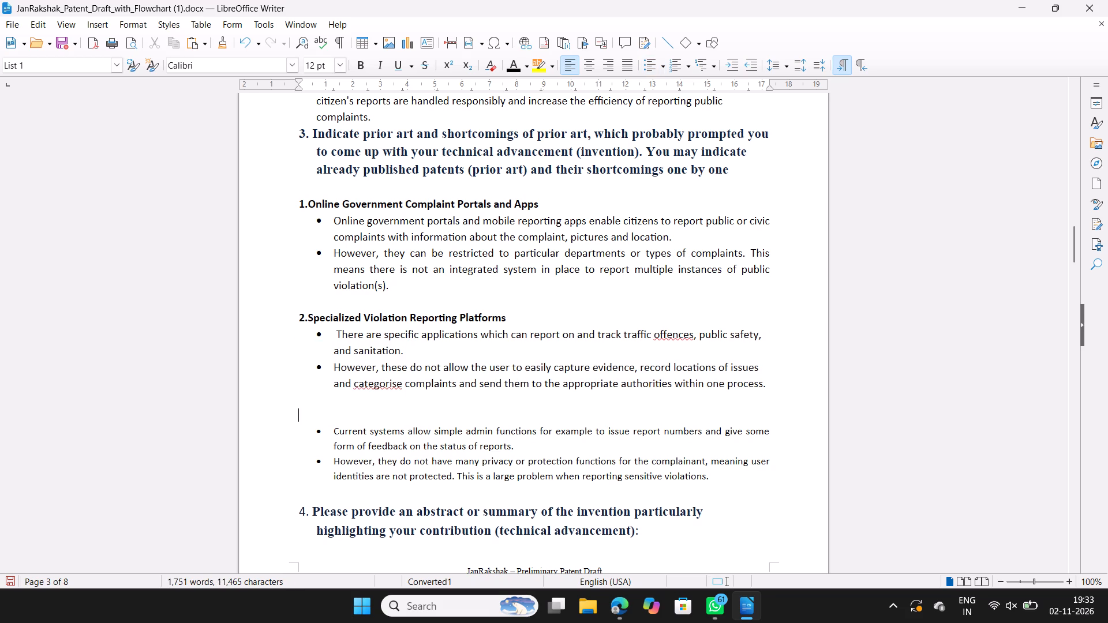
{"action": "key", "text": "ctrl+z"}
{"action": "key", "text": "ctrl+z"}
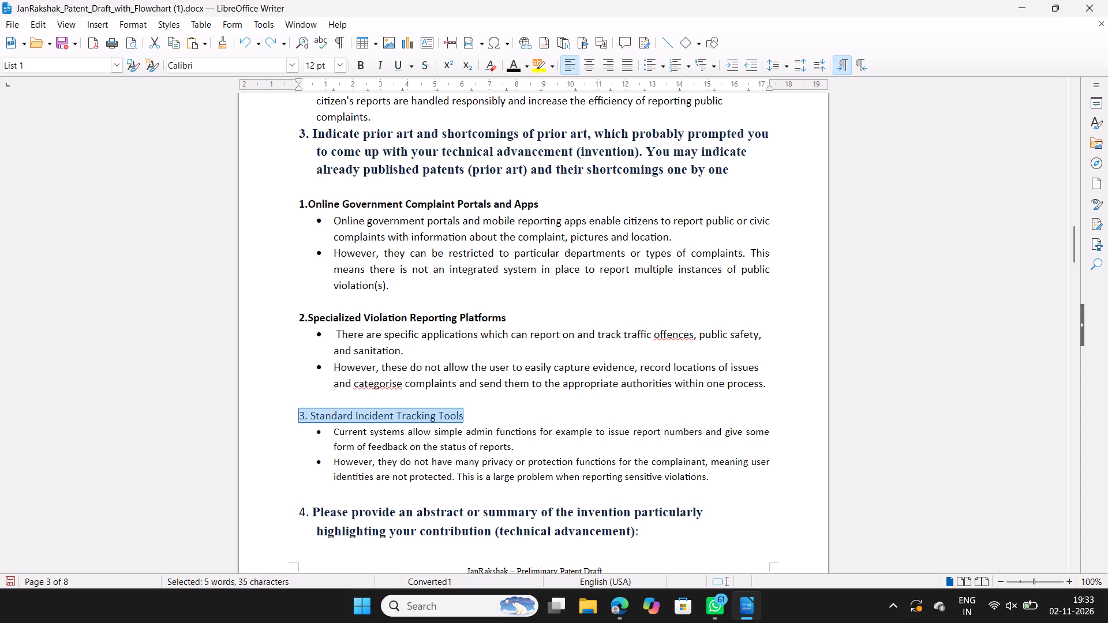
{"action": "key", "text": "ctrl+b"}
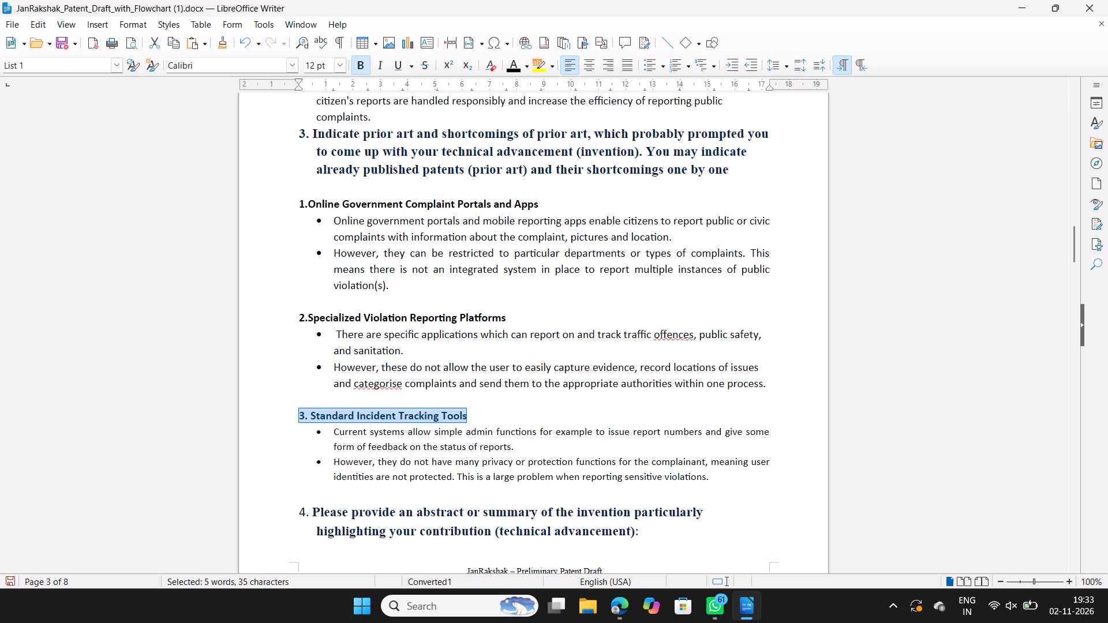
Set the two bullet points under "3. Standard Incident Tracking Tools" to 12 pt.
{"action": "left_click_drag", "start_coordinate": [331, 433], "coordinate": [700, 478]}
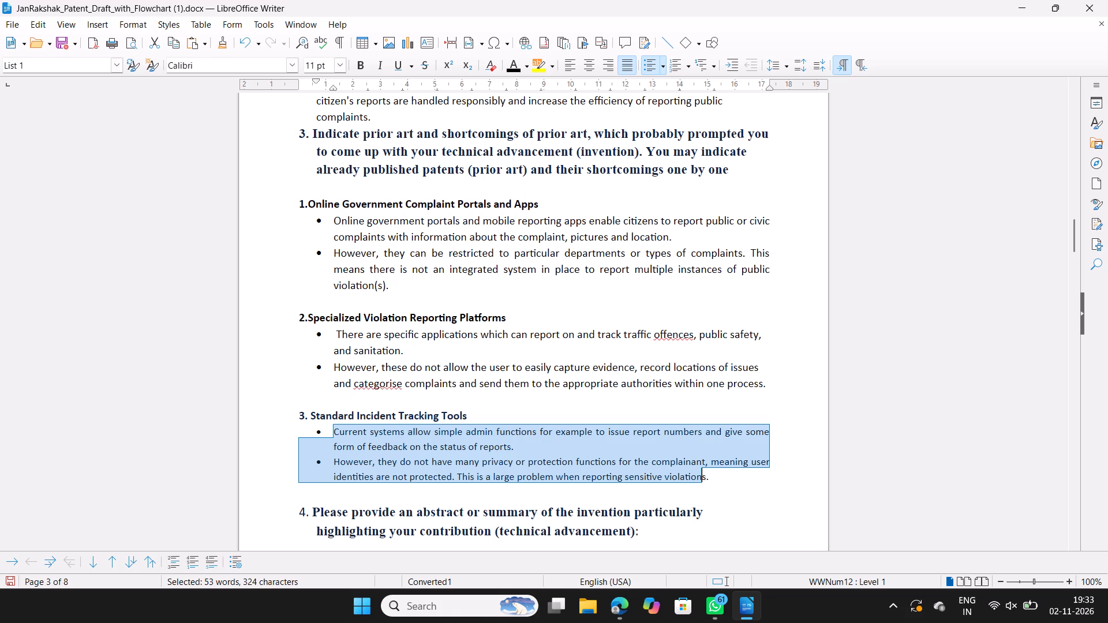
{"action": "left_click", "coordinate": [759, 502]}
{"action": "left_click_drag", "start_coordinate": [329, 429], "coordinate": [744, 476]}
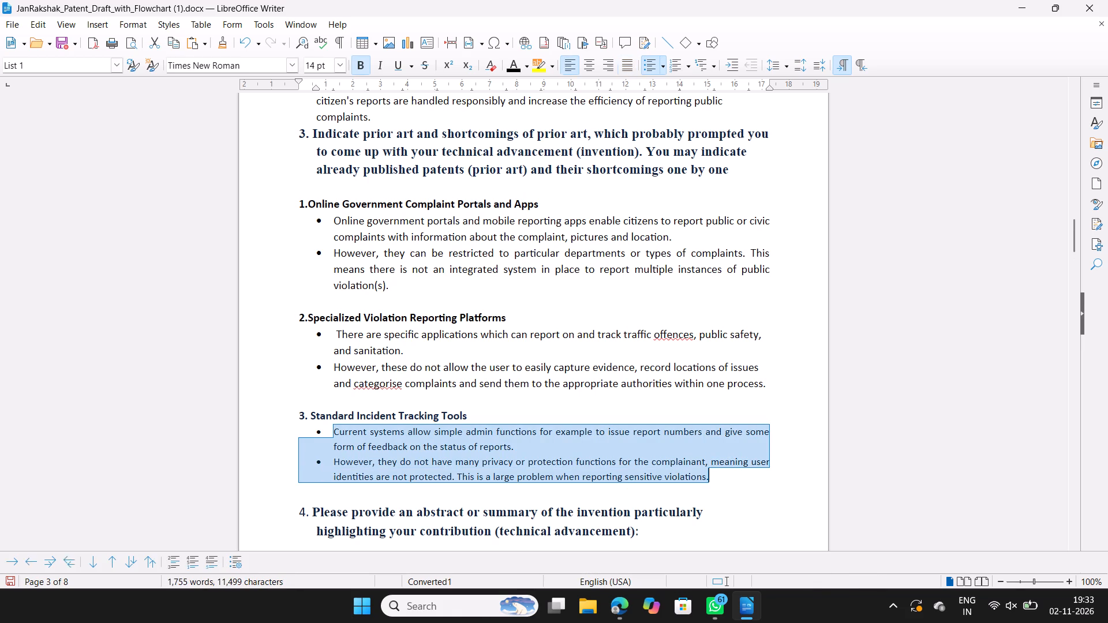
{"action": "left_click_drag", "start_coordinate": [336, 67], "coordinate": [334, 210]}
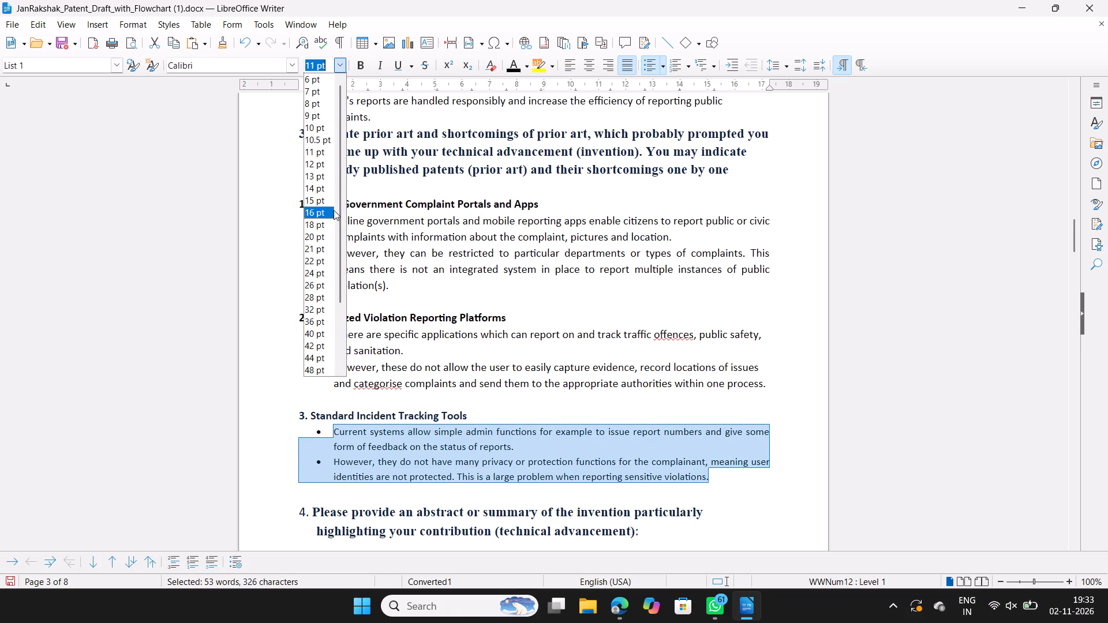
{"action": "left_click_drag", "start_coordinate": [334, 210], "coordinate": [334, 161]}
{"action": "left_click", "coordinate": [334, 161]}
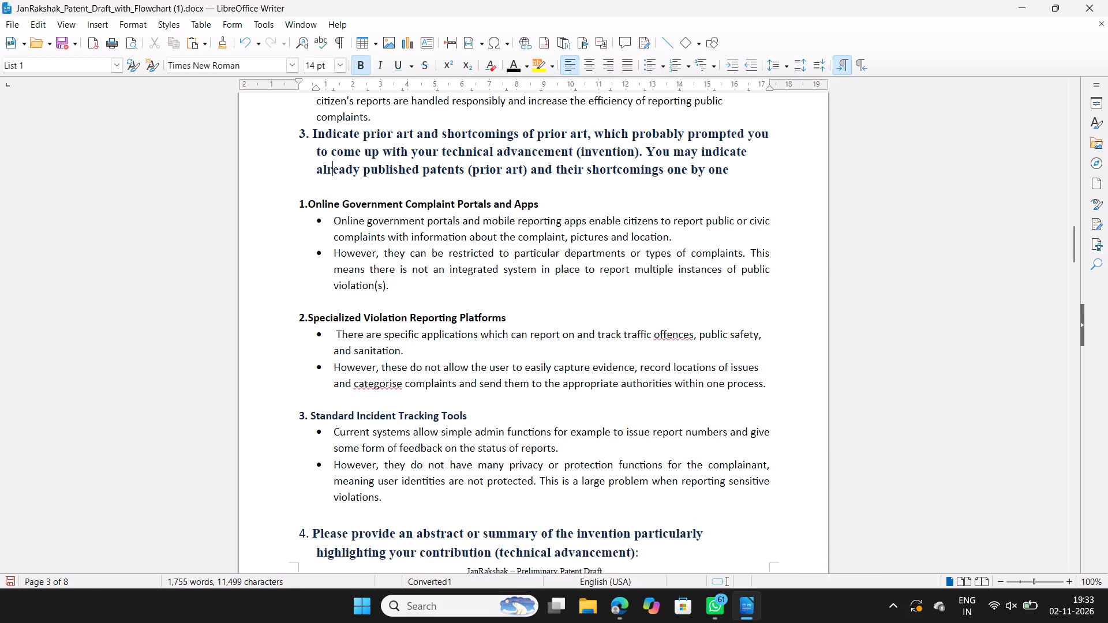
Set all bullet points of section 4's abstract, from "This invention provides a citizen friendly medium" to "manage complaints", to 12 pt.
{"action": "scroll", "coordinate": [384, 441], "scroll_direction": "down", "scroll_amount": 3}
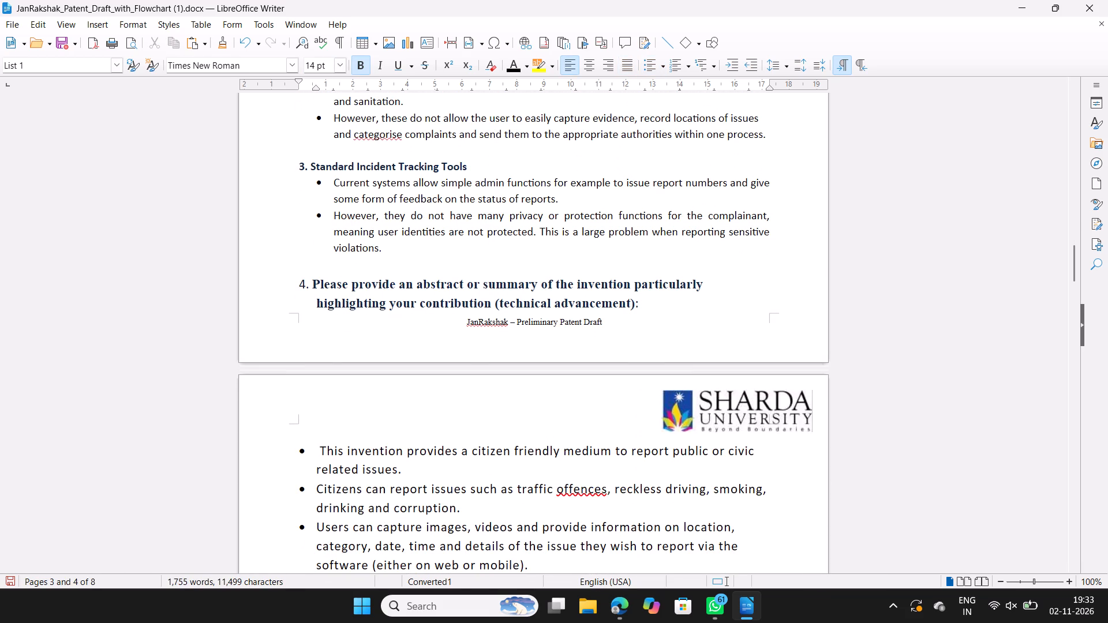
{"action": "left_click_drag", "start_coordinate": [297, 283], "coordinate": [652, 316]}
{"action": "scroll", "coordinate": [393, 418], "scroll_direction": "down", "scroll_amount": 1}
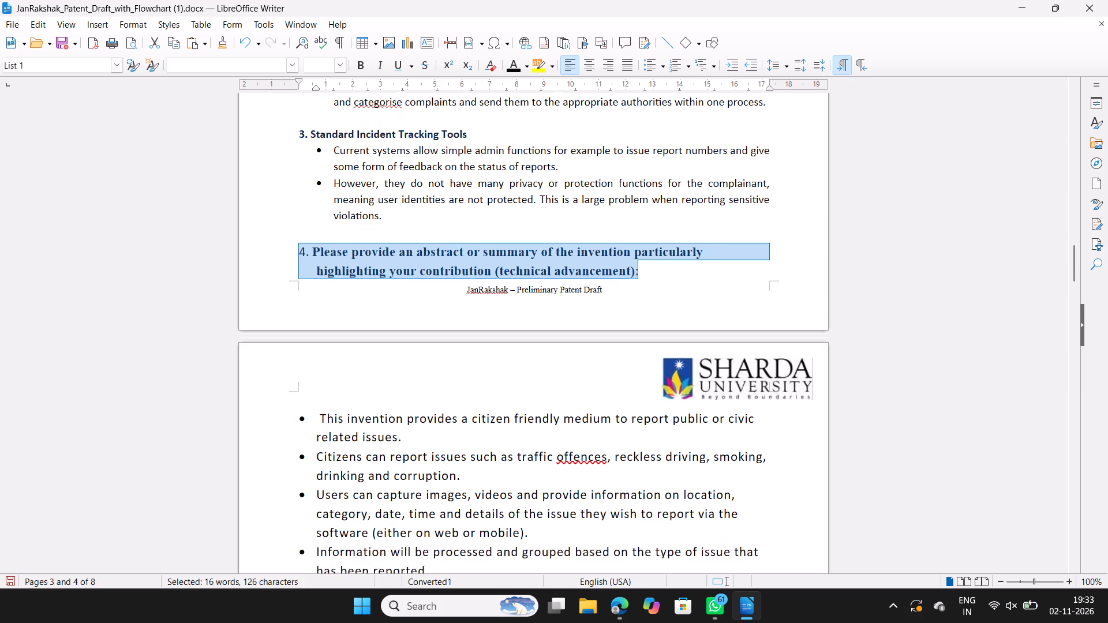
{"action": "scroll", "coordinate": [393, 418], "scroll_direction": "down", "scroll_amount": 1}
{"action": "left_click_drag", "start_coordinate": [314, 288], "coordinate": [596, 548]}
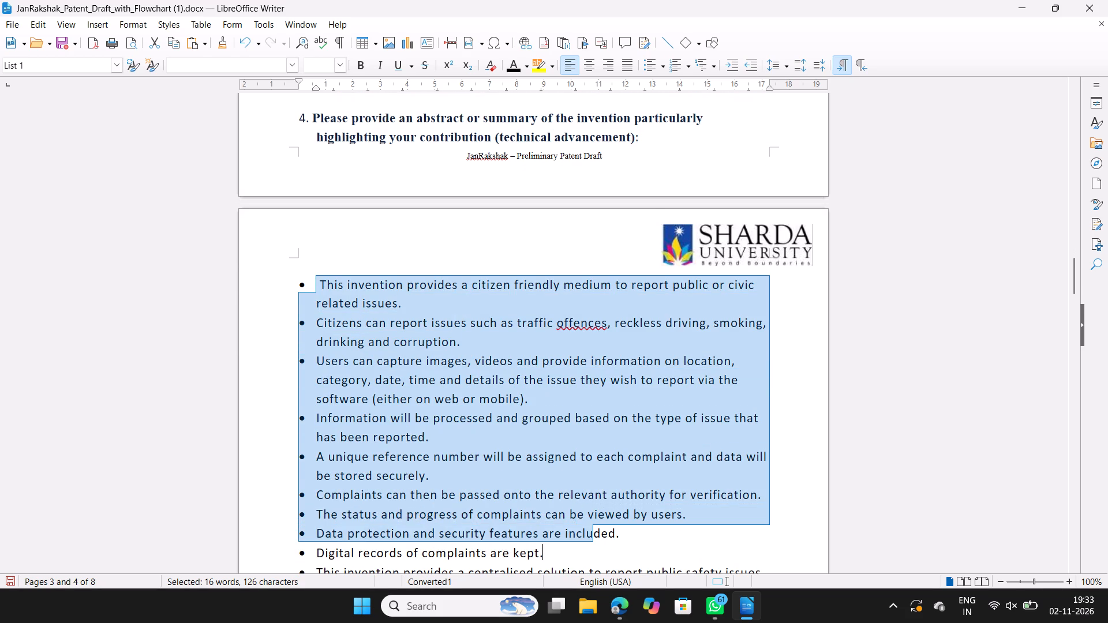
{"action": "left_click_drag", "start_coordinate": [596, 548], "coordinate": [639, 441]}
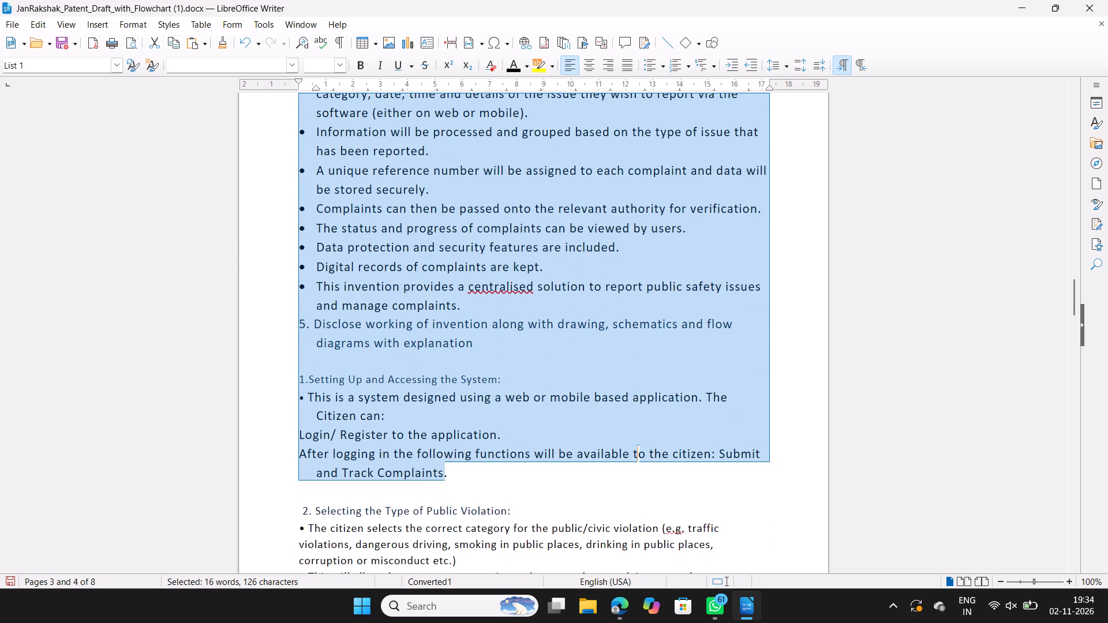
{"action": "left_click_drag", "start_coordinate": [639, 441], "coordinate": [673, 294]}
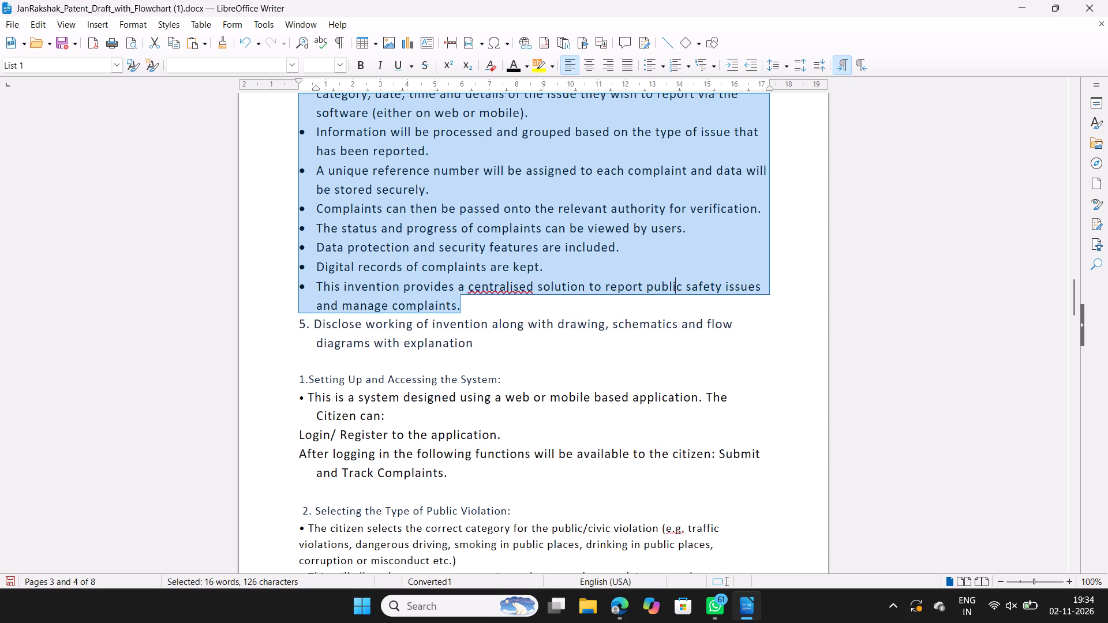
{"action": "left_click_drag", "start_coordinate": [673, 294], "coordinate": [680, 299]}
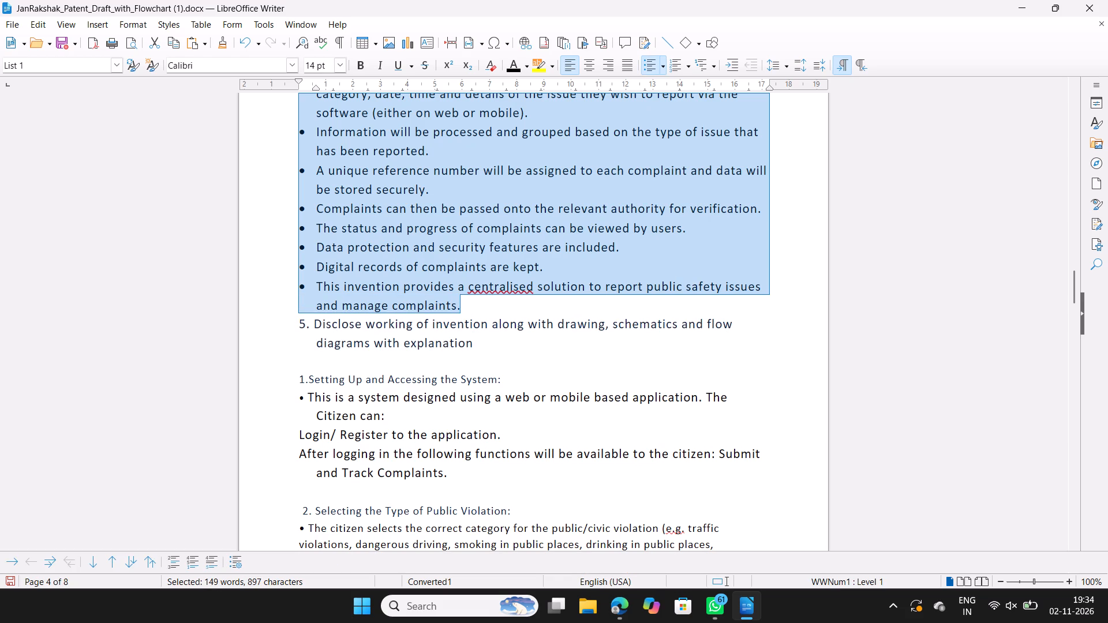
{"action": "left_click", "coordinate": [346, 62]}
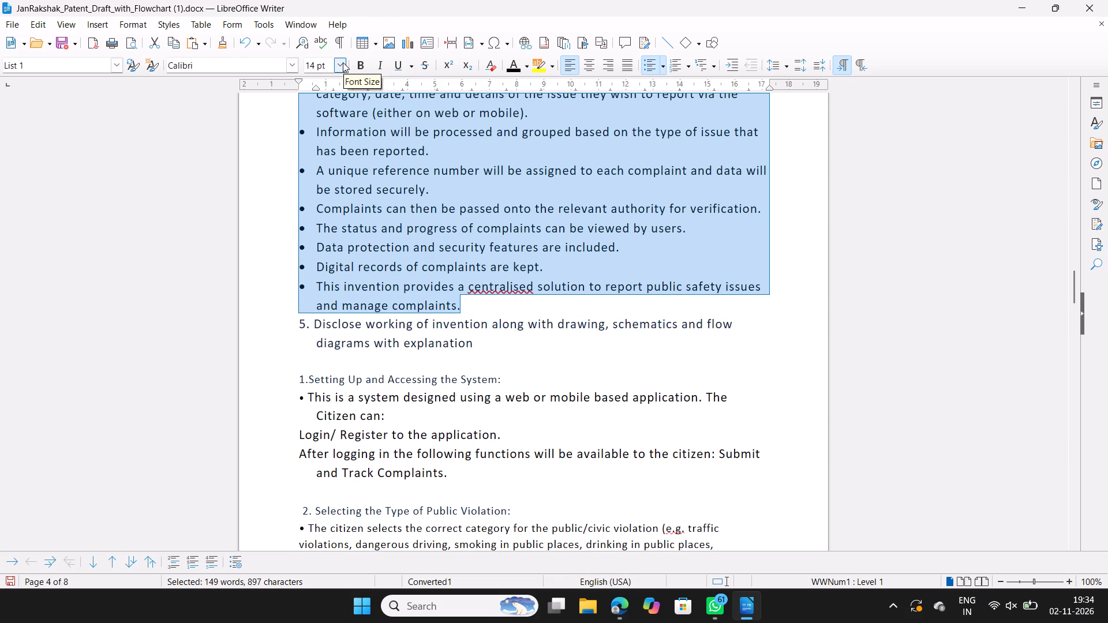
{"action": "left_click", "coordinate": [343, 62]}
{"action": "left_click", "coordinate": [316, 163]}
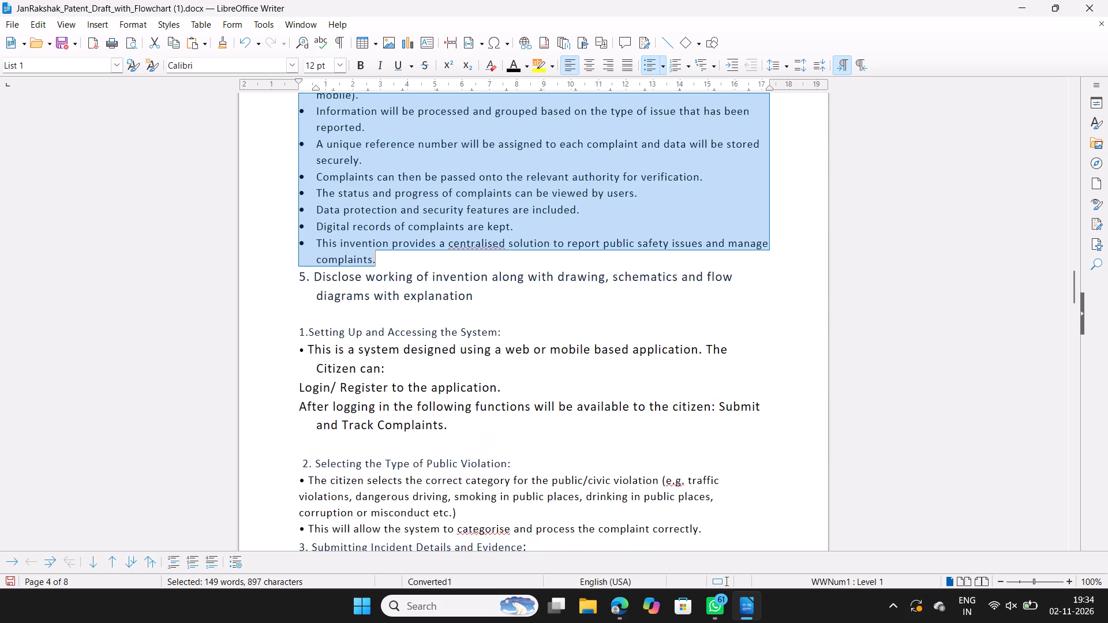
{"action": "scroll", "coordinate": [316, 163], "scroll_direction": "up", "scroll_amount": 5}
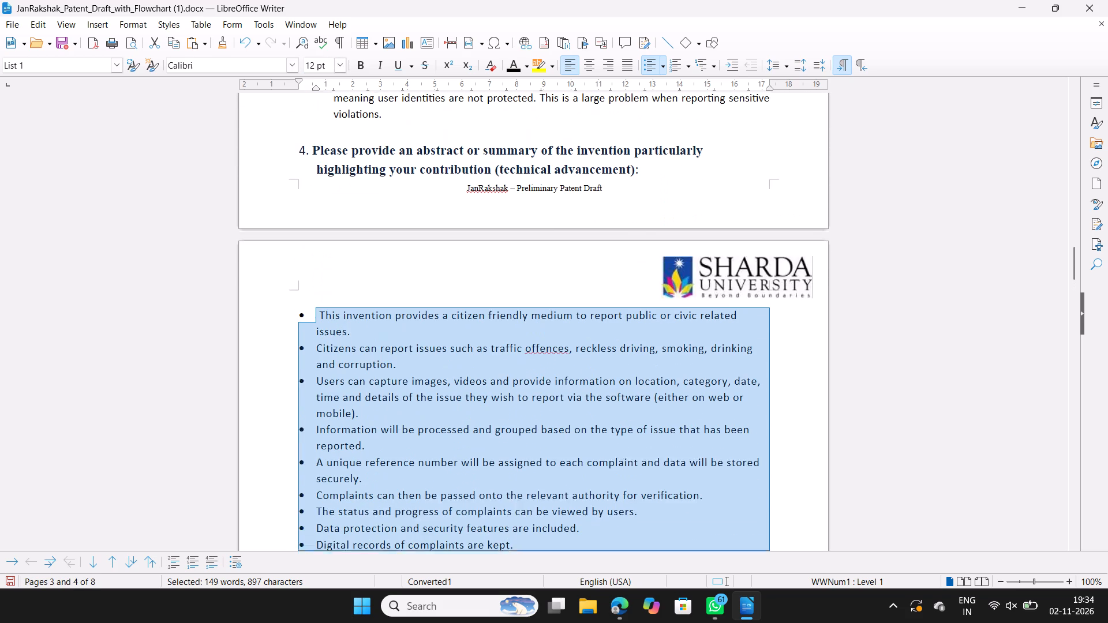
{"action": "left_click", "coordinate": [376, 265]}
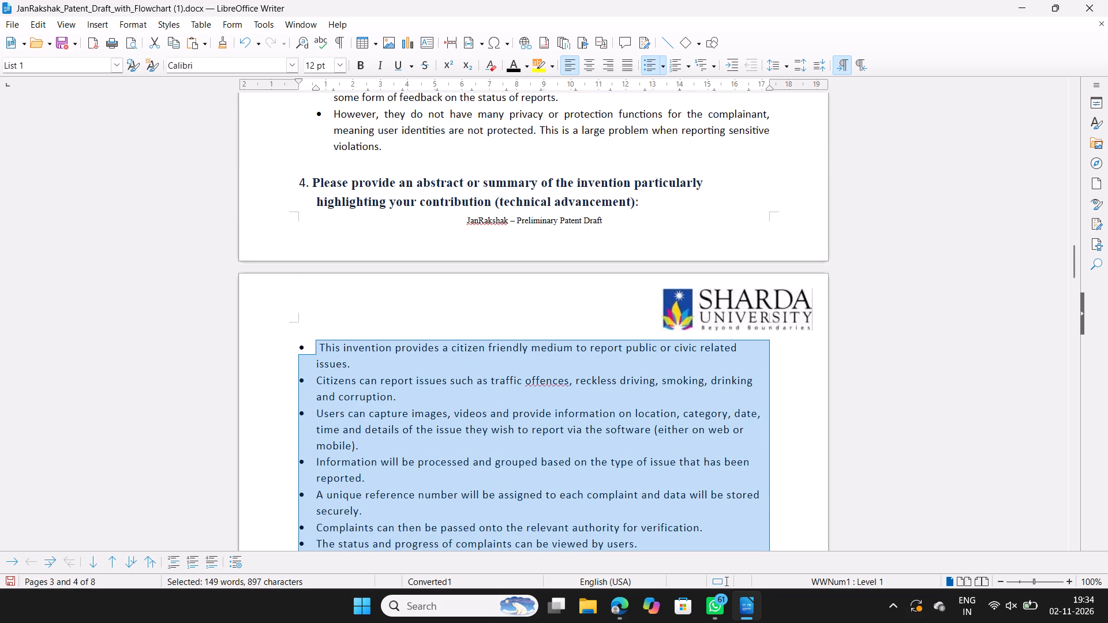
{"action": "left_click", "coordinate": [379, 296]}
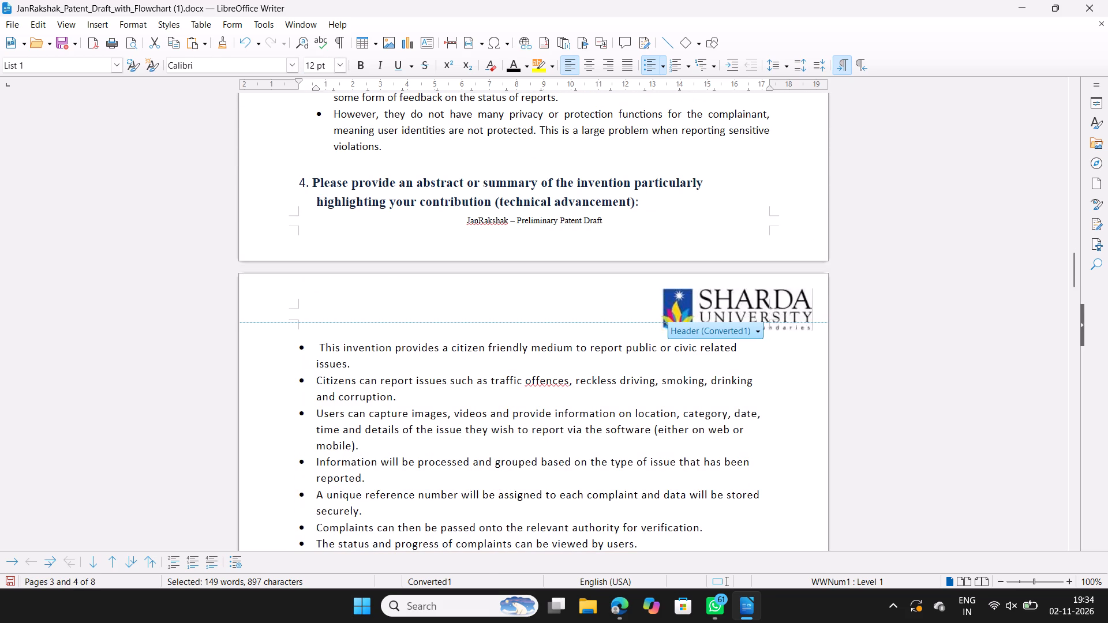
Make the section 5 heading "Disclose working of invention along with drawing, schematics and flow diagrams with explanation" black and bold.
{"action": "scroll", "coordinate": [365, 385], "scroll_direction": "down", "scroll_amount": 4}
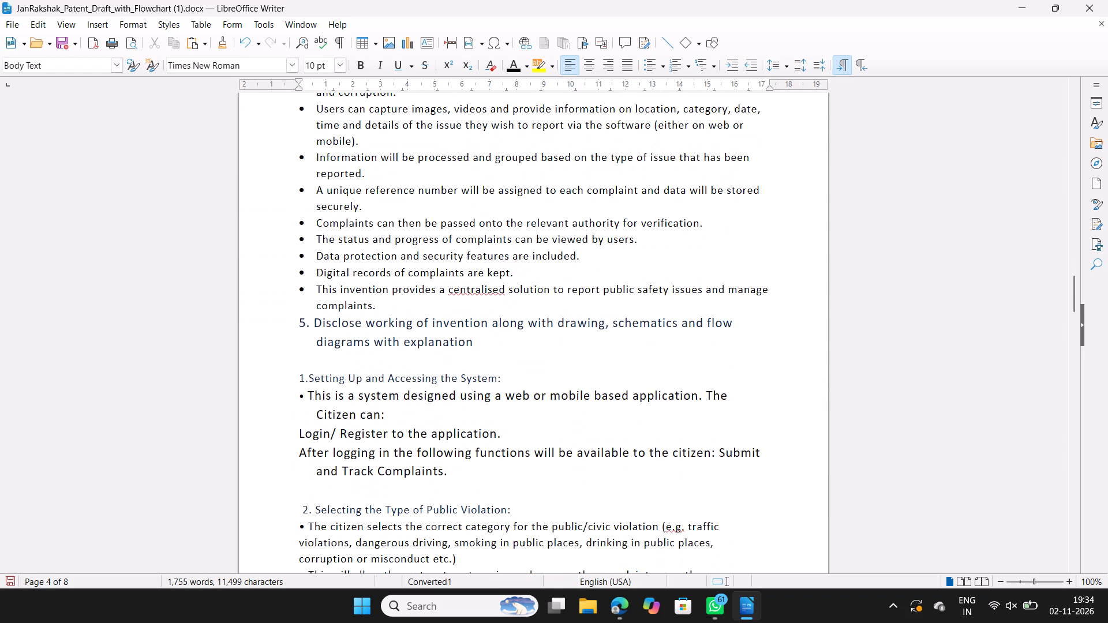
{"action": "left_click_drag", "start_coordinate": [293, 325], "coordinate": [482, 356]}
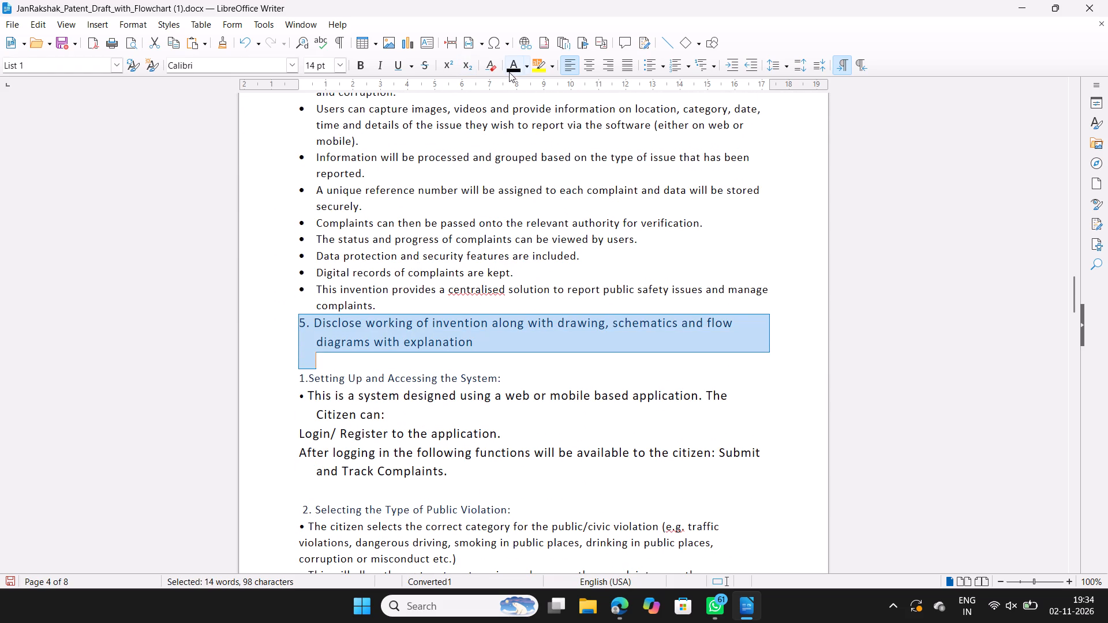
{"action": "left_click", "coordinate": [518, 67]}
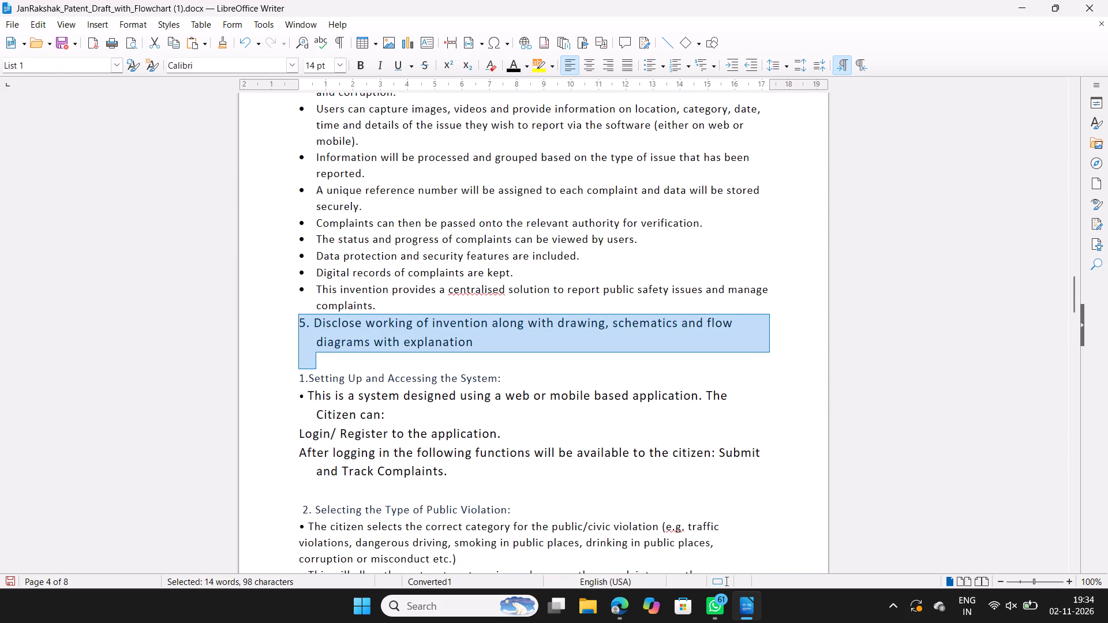
{"action": "key", "text": "ctrl+b"}
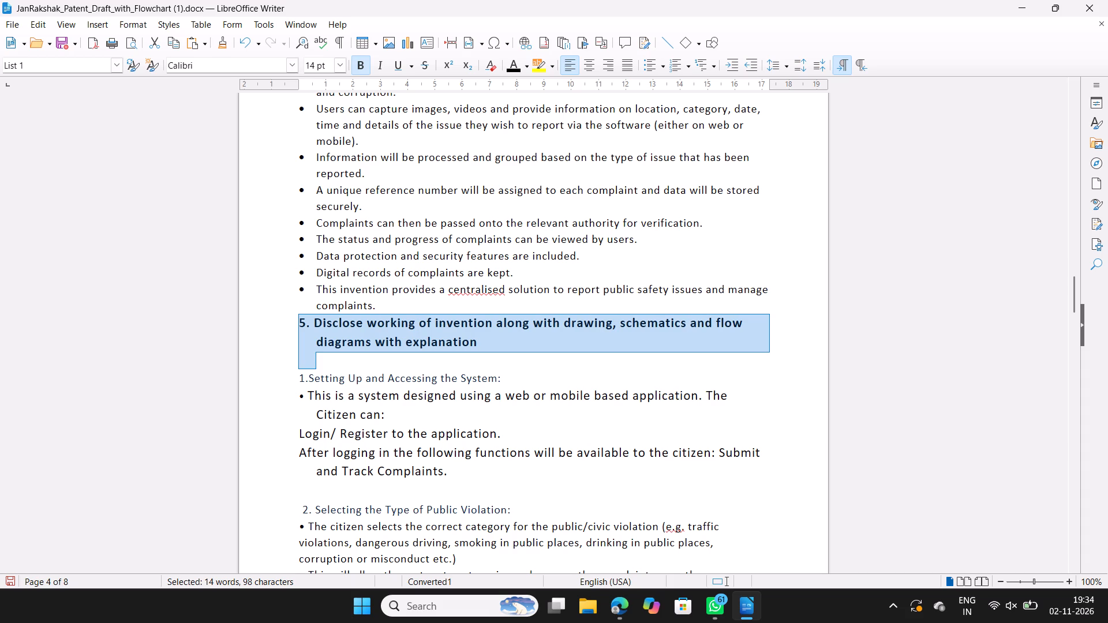
Make the section 5 subheading "1.Setting Up and Accessing the System:" black and bold.
{"action": "left_click_drag", "start_coordinate": [291, 381], "coordinate": [518, 380]}
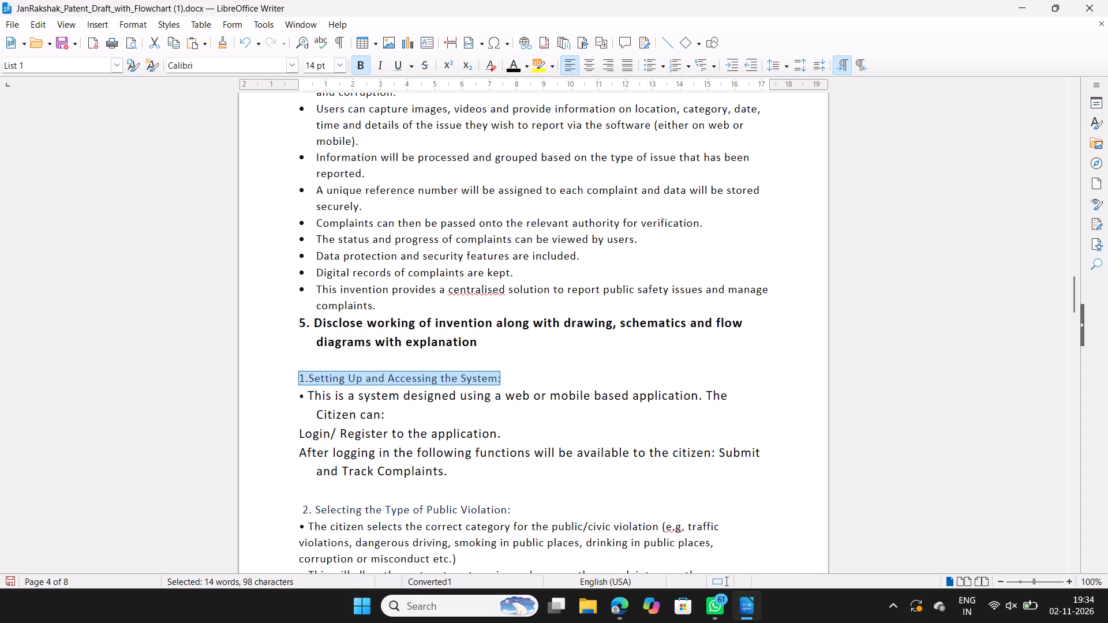
{"action": "left_click", "coordinate": [517, 67]}
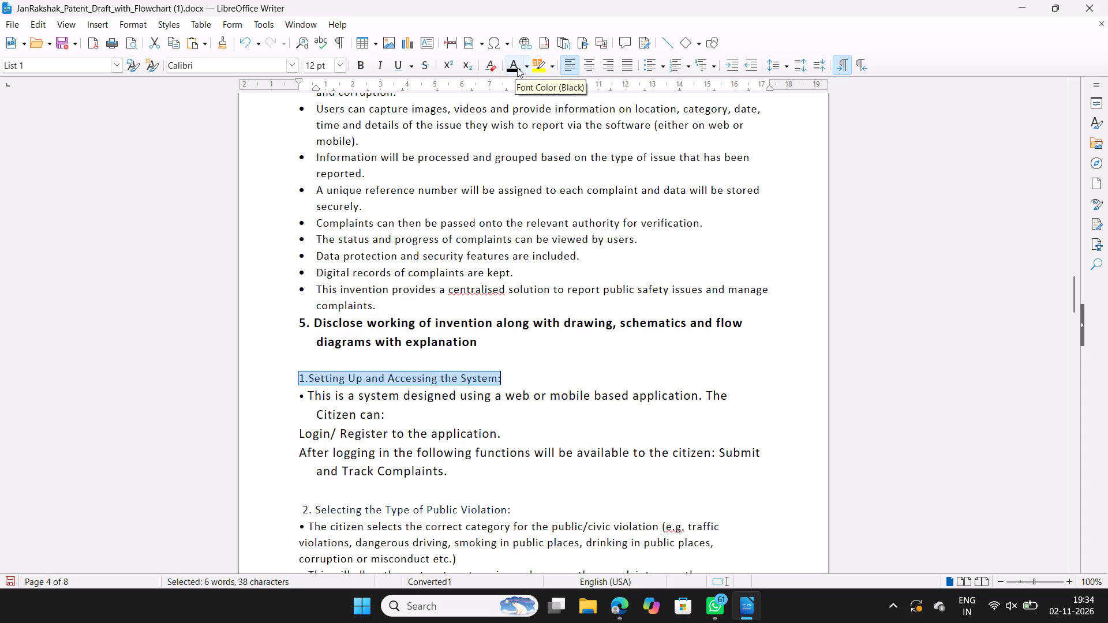
{"action": "key", "text": "ctrl+b"}
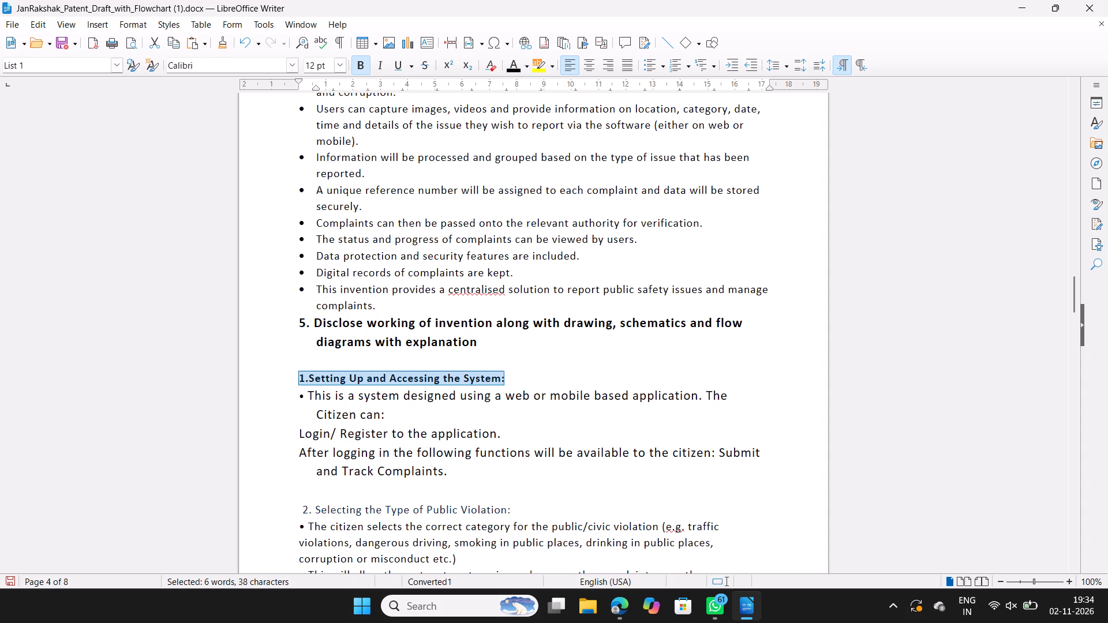
Set the body text under "1.Setting Up and Accessing the System:", through "Submit and Track Complaints.", to 12 pt.
{"action": "left_click_drag", "start_coordinate": [308, 389], "coordinate": [474, 468]}
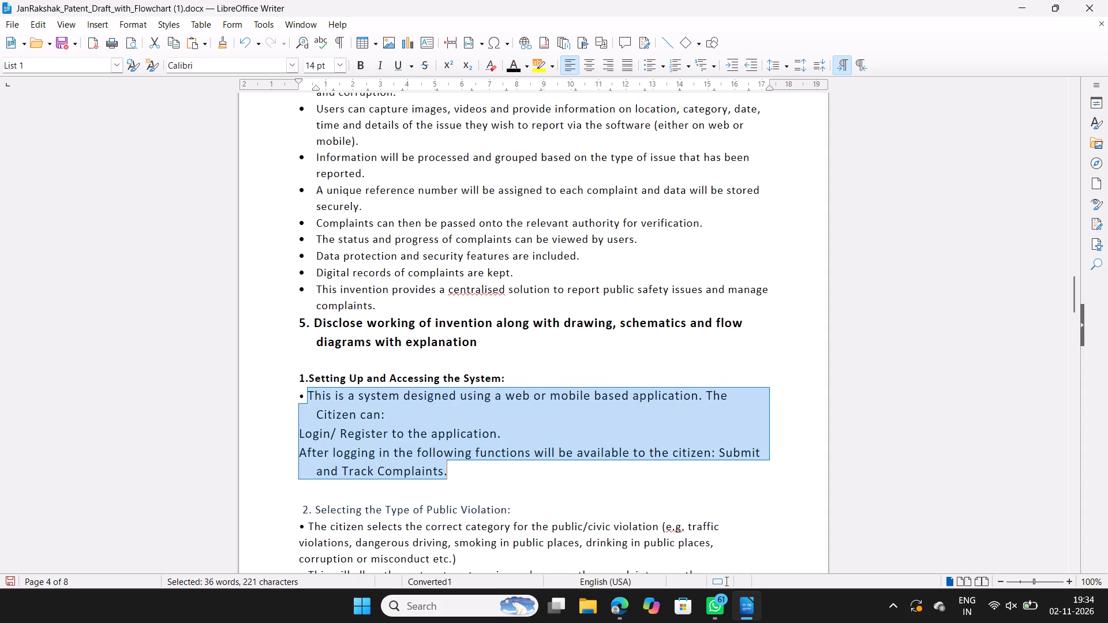
{"action": "key", "text": "ctrl+b"}
{"action": "key", "text": "ctrl+b"}
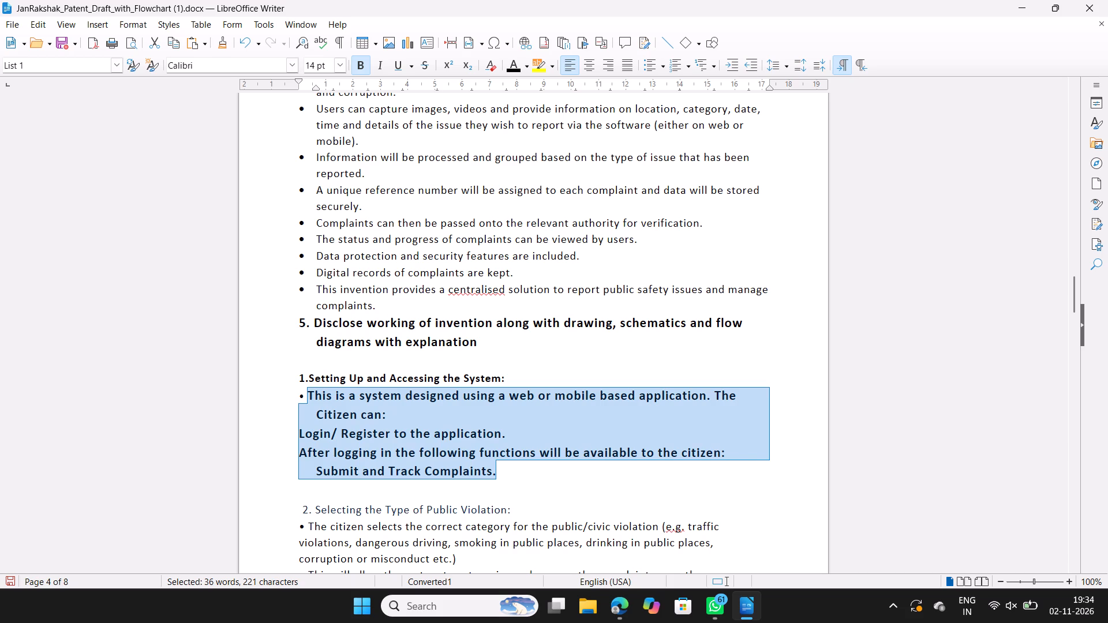
{"action": "left_click", "coordinate": [339, 65]}
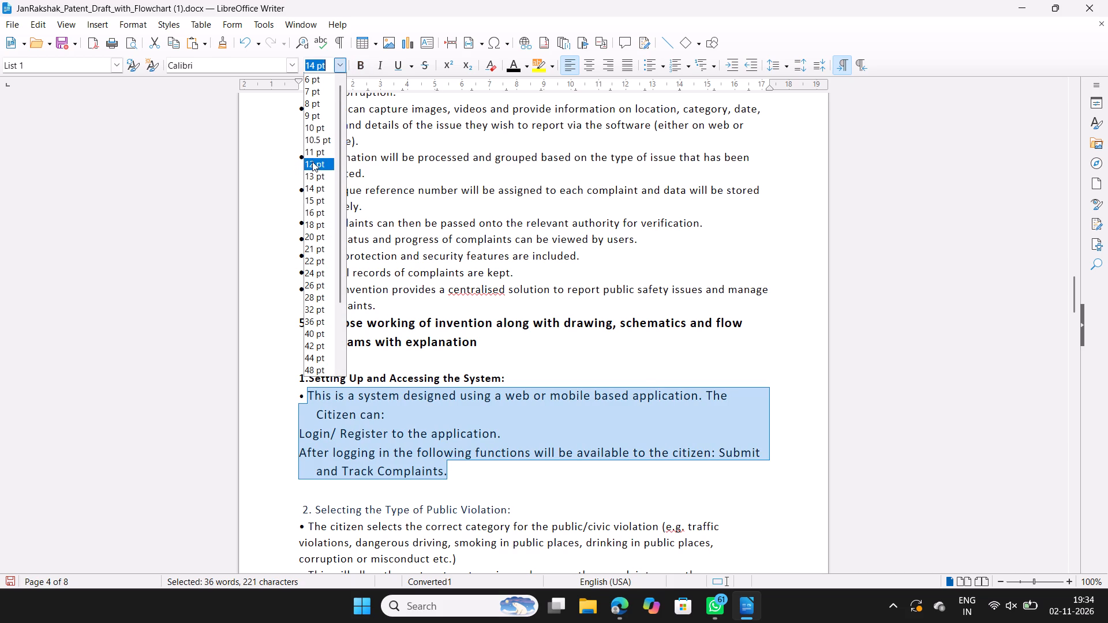
{"action": "left_click", "coordinate": [312, 162]}
{"action": "left_click", "coordinate": [528, 419]}
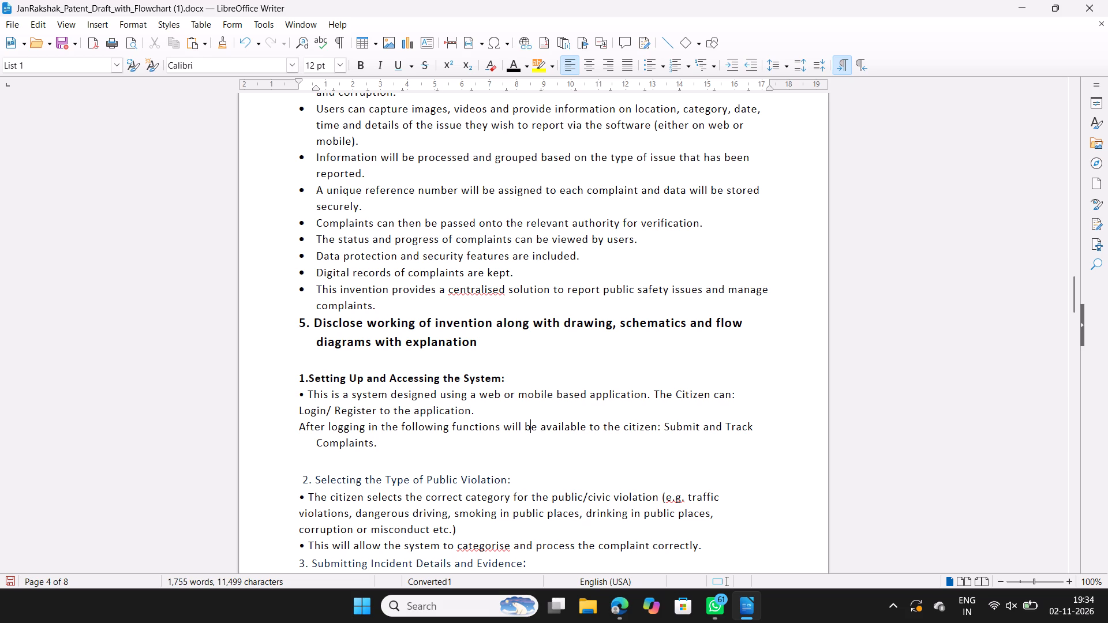
Make the section 5 subheading "2. Selecting the Type of Public Violation:" bold.
{"action": "left_click_drag", "start_coordinate": [301, 482], "coordinate": [518, 478]}
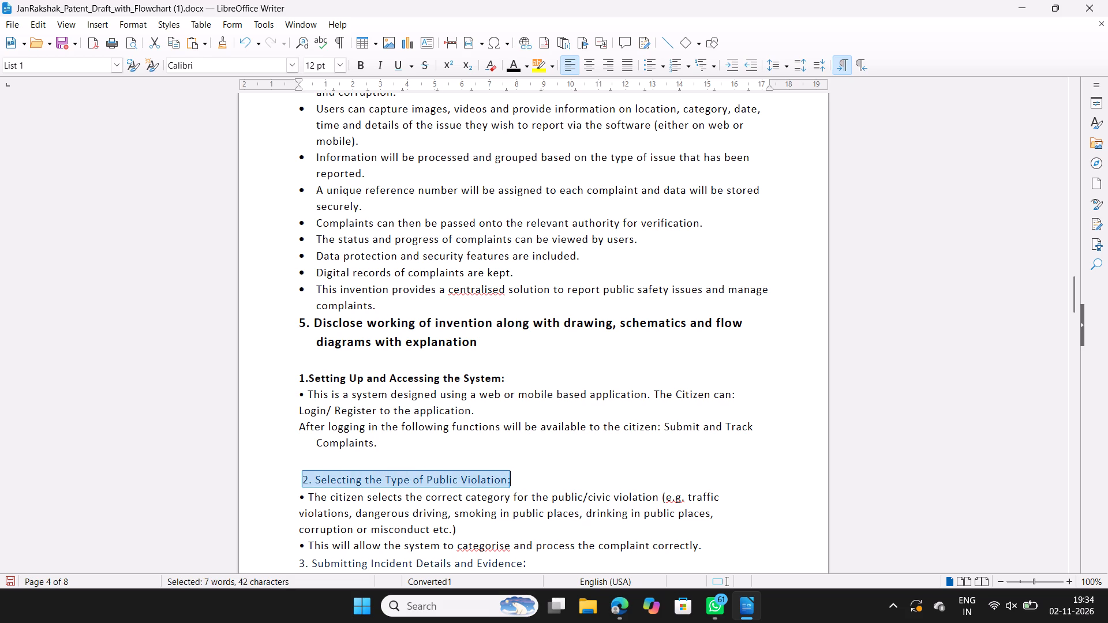
{"action": "key", "text": "ctrl+b"}
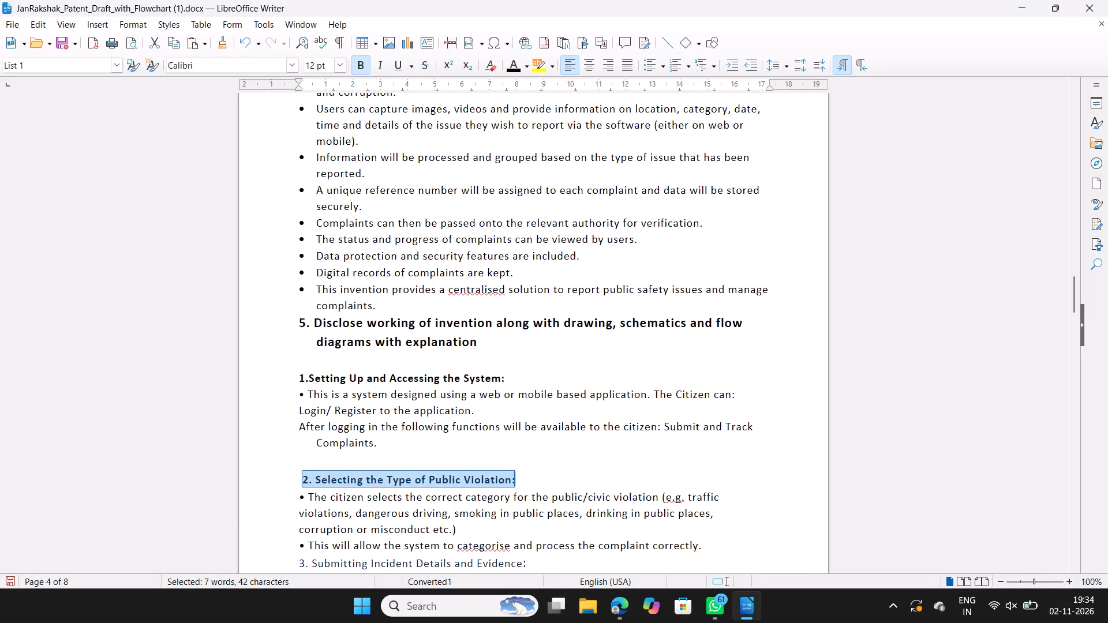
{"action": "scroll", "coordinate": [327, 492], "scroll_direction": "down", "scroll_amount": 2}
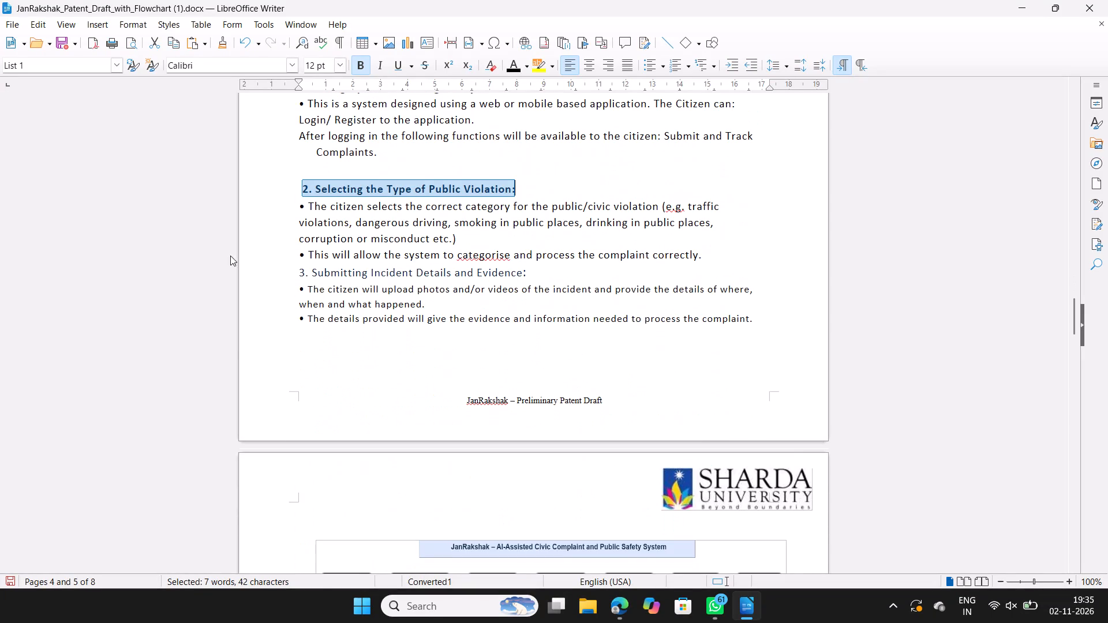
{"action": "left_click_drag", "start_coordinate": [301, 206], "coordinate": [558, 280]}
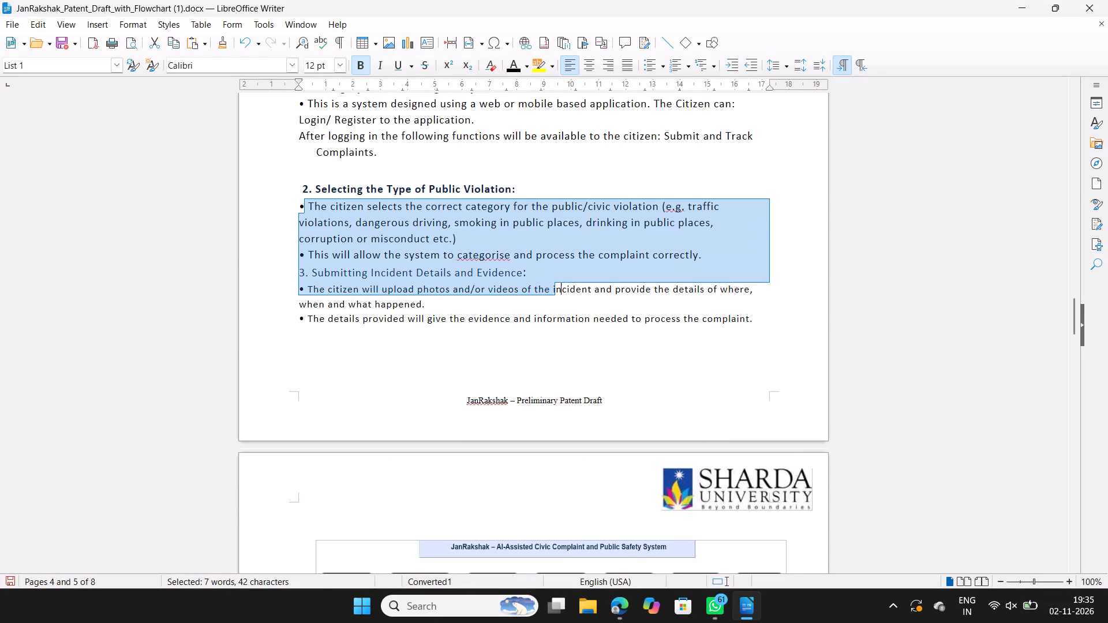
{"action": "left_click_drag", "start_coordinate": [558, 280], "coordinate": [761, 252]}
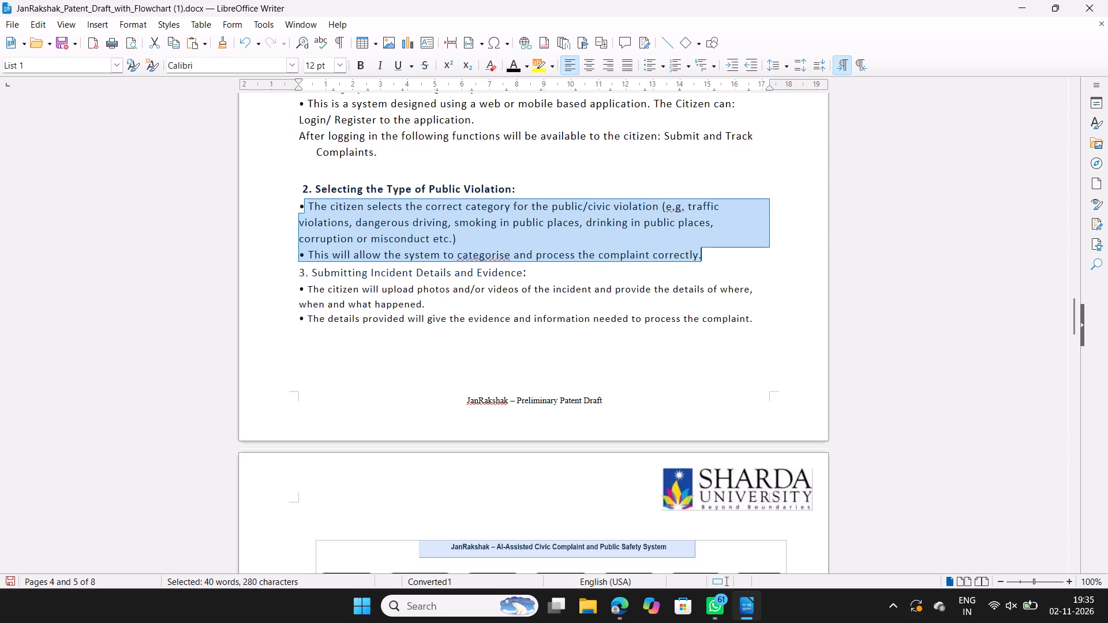
Make the section 5 subheading "3. Submitting Incident Details and Evidence:" bold and set it to 12 pt.
{"action": "left_click_drag", "start_coordinate": [294, 276], "coordinate": [458, 269]}
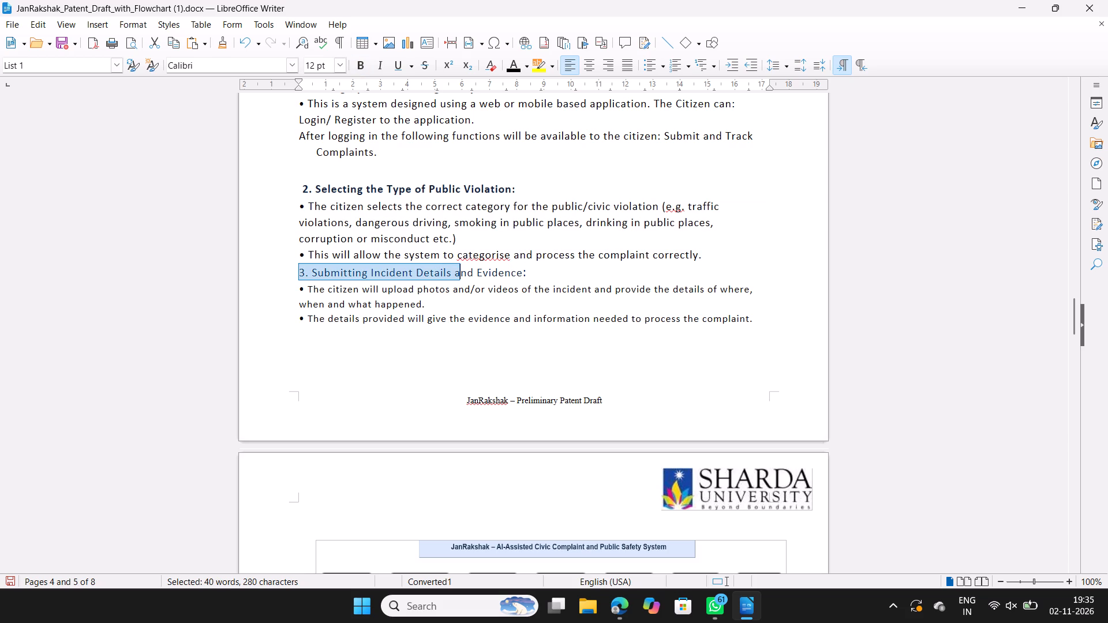
{"action": "left_click_drag", "start_coordinate": [458, 269], "coordinate": [541, 268]}
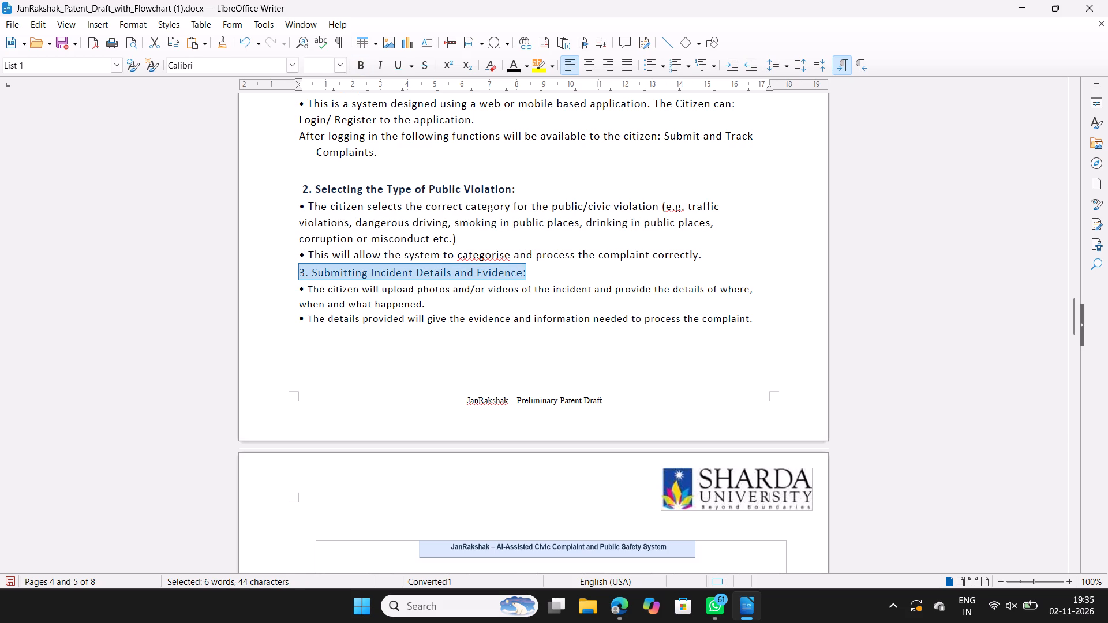
{"action": "key", "text": "ctrl+b"}
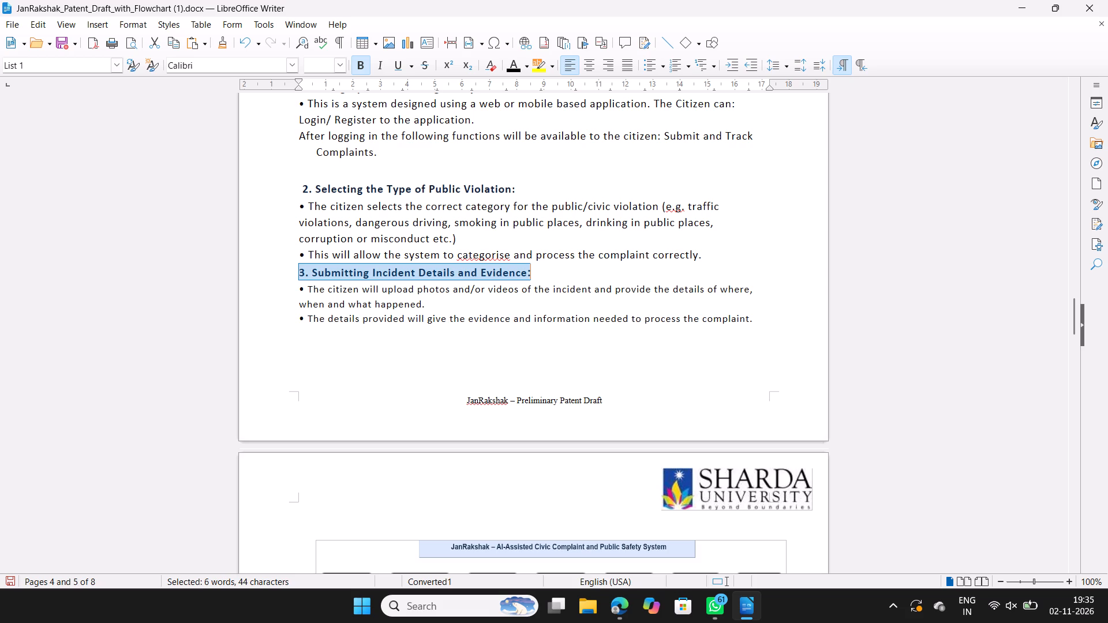
{"action": "left_click", "coordinate": [328, 340]}
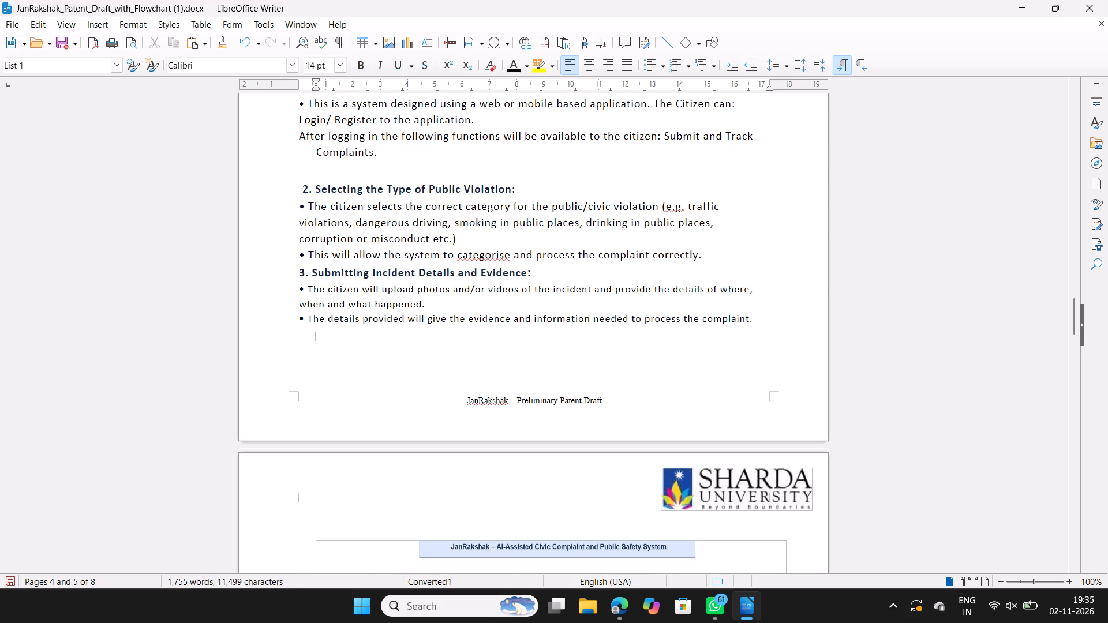
{"action": "left_click_drag", "start_coordinate": [294, 273], "coordinate": [492, 268]}
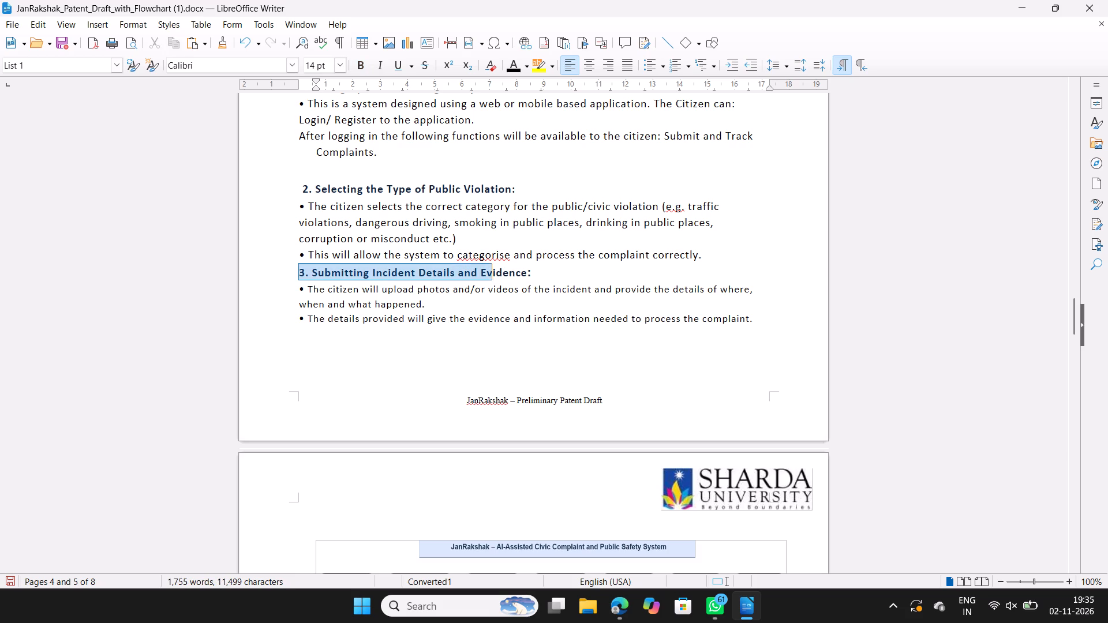
{"action": "left_click_drag", "start_coordinate": [492, 268], "coordinate": [541, 271]}
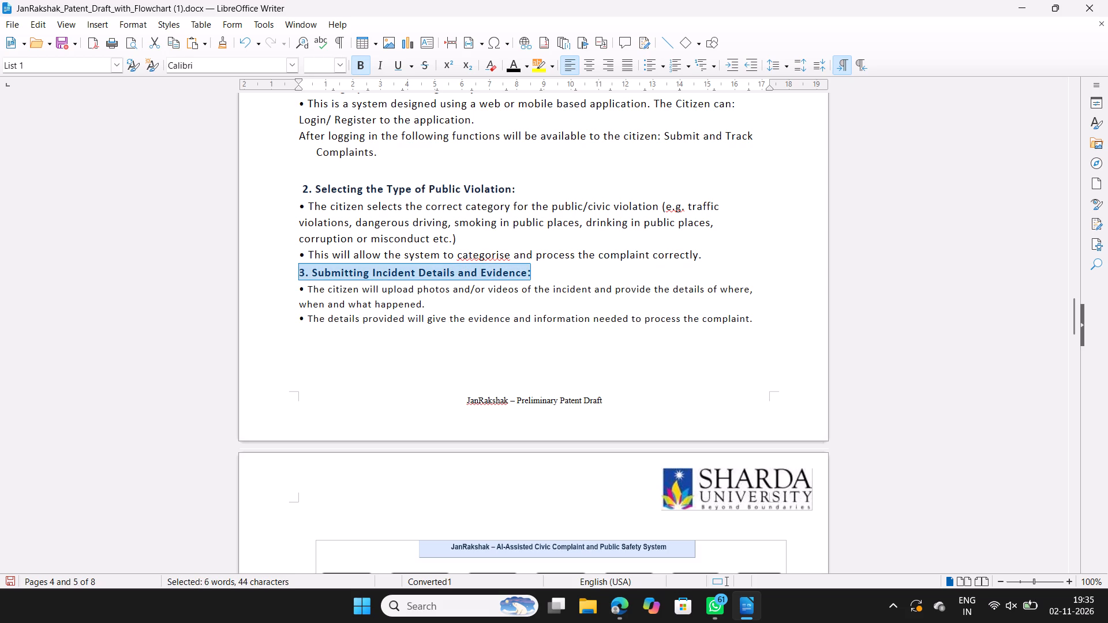
{"action": "left_click", "coordinate": [339, 67]}
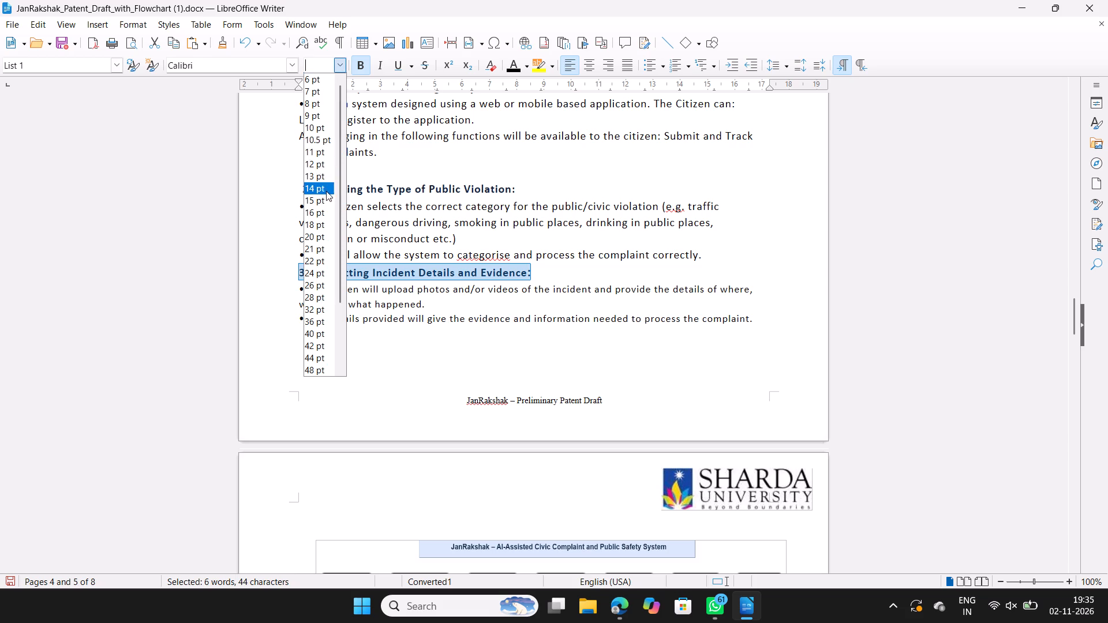
{"action": "left_click", "coordinate": [323, 161]}
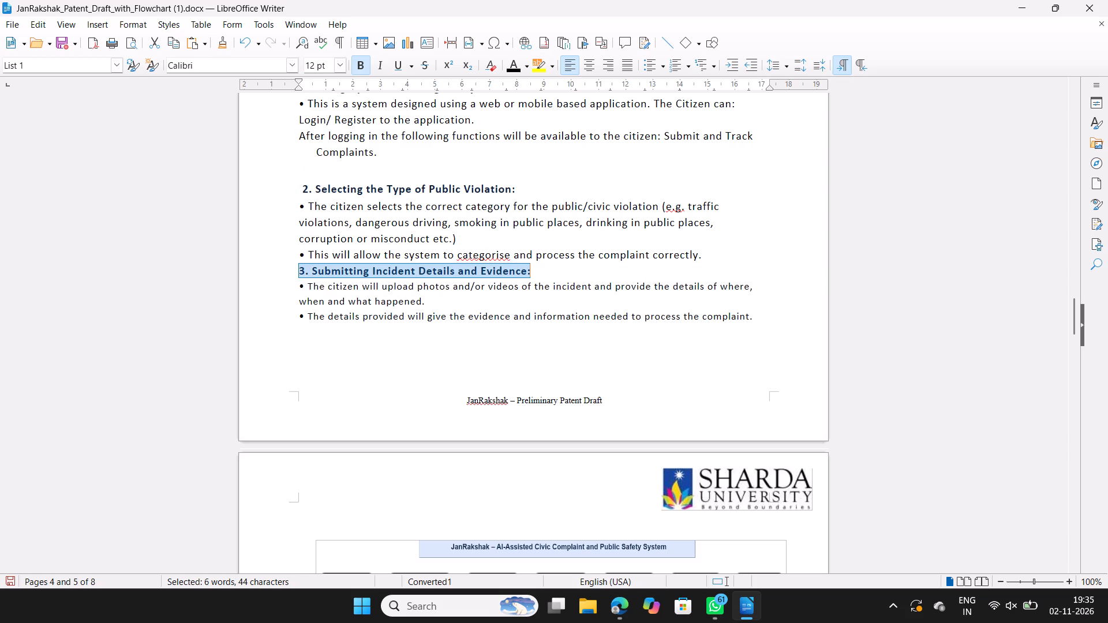
Set the two bullet points under "3. Submitting Incident Details and Evidence:" to 12 pt.
{"action": "left_click_drag", "start_coordinate": [304, 283], "coordinate": [450, 325]}
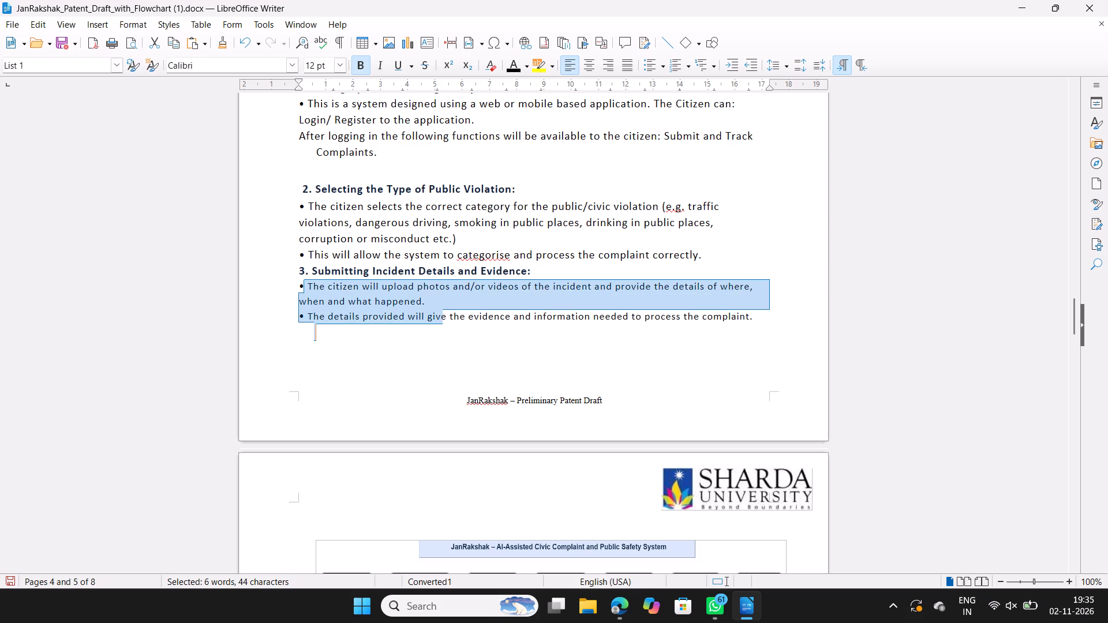
{"action": "left_click_drag", "start_coordinate": [450, 325], "coordinate": [753, 318]}
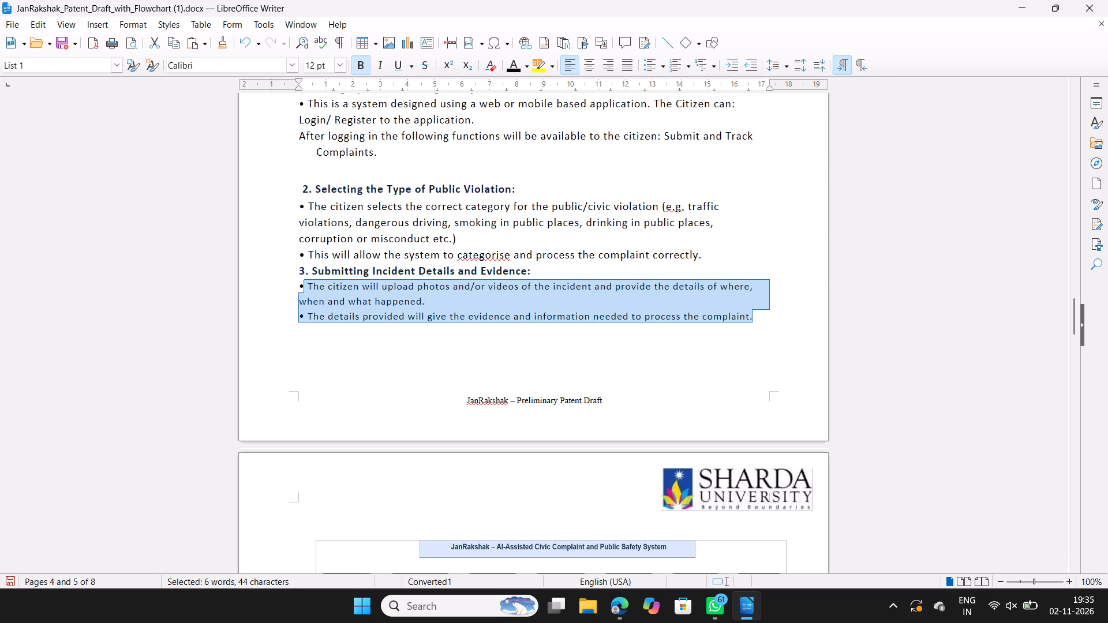
{"action": "left_click", "coordinate": [335, 67]}
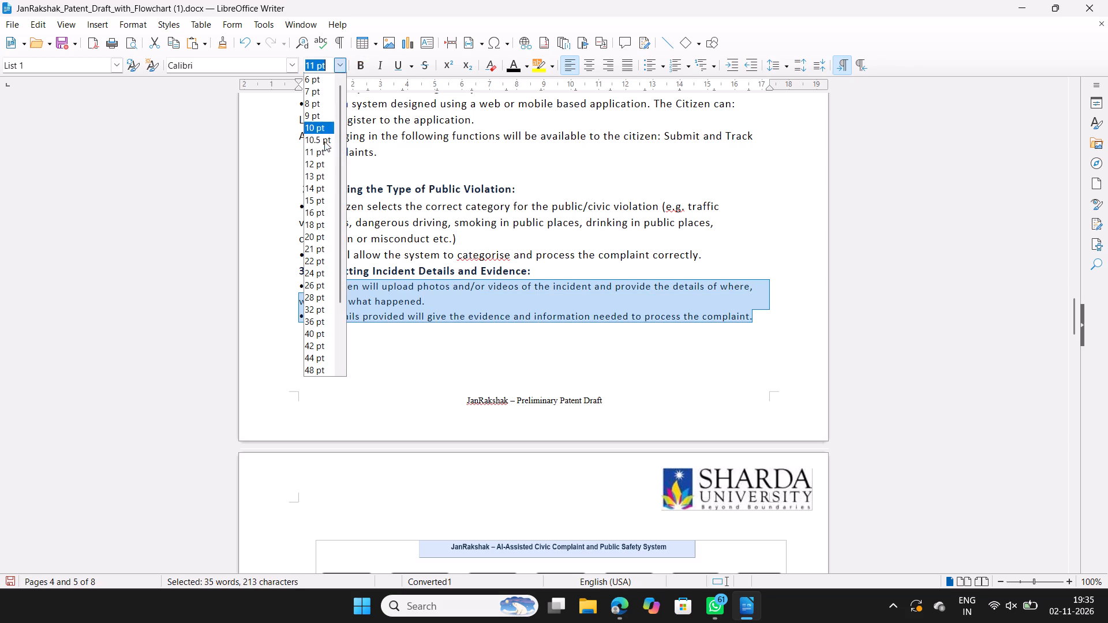
{"action": "left_click", "coordinate": [321, 170]}
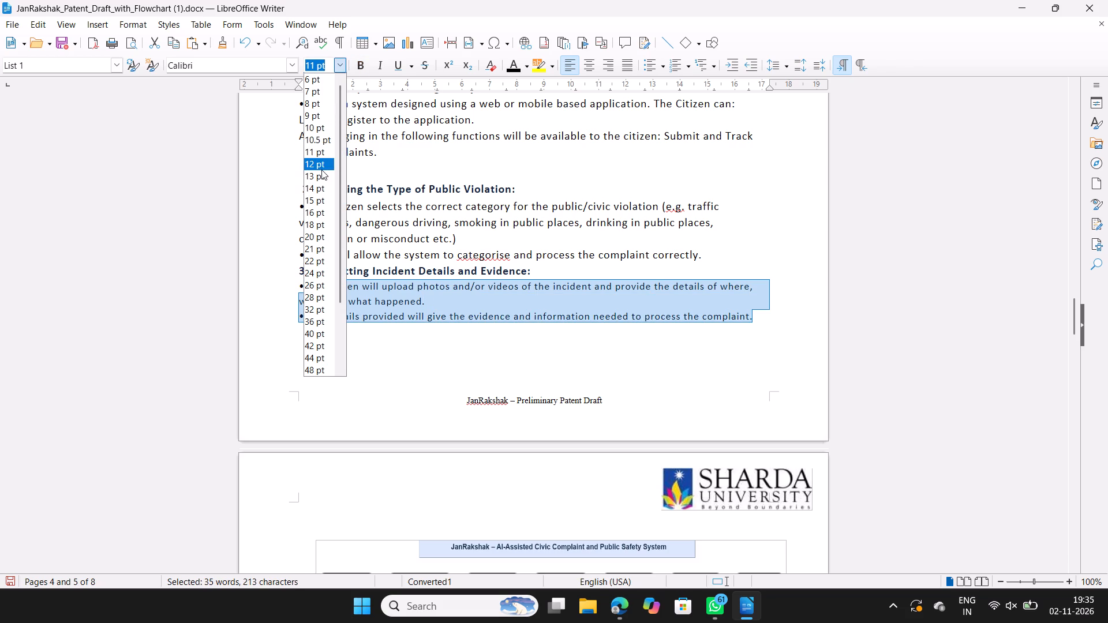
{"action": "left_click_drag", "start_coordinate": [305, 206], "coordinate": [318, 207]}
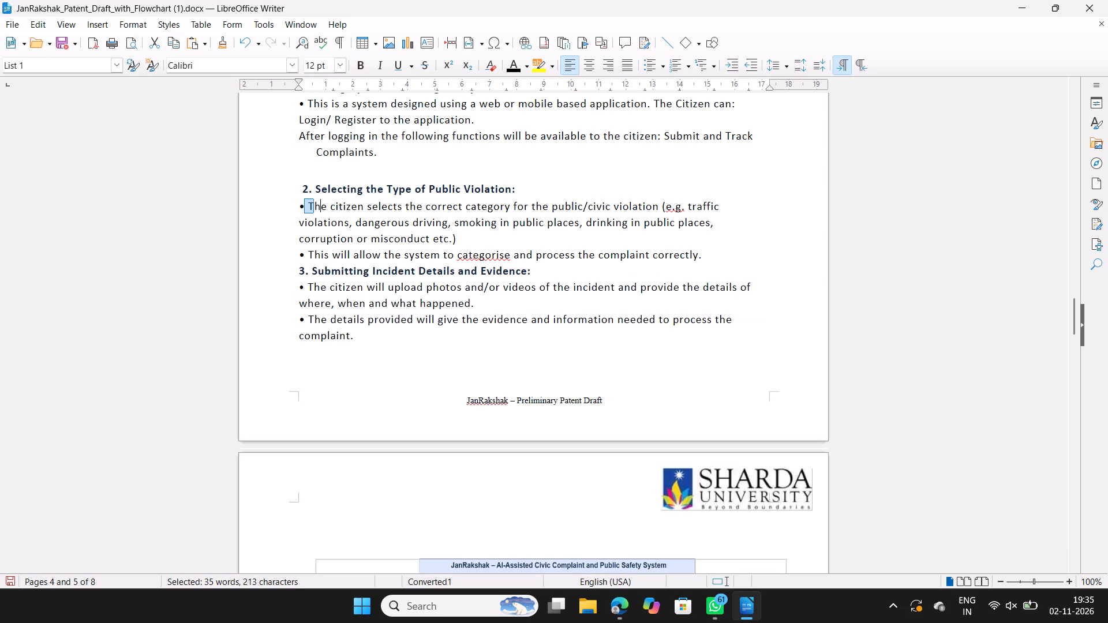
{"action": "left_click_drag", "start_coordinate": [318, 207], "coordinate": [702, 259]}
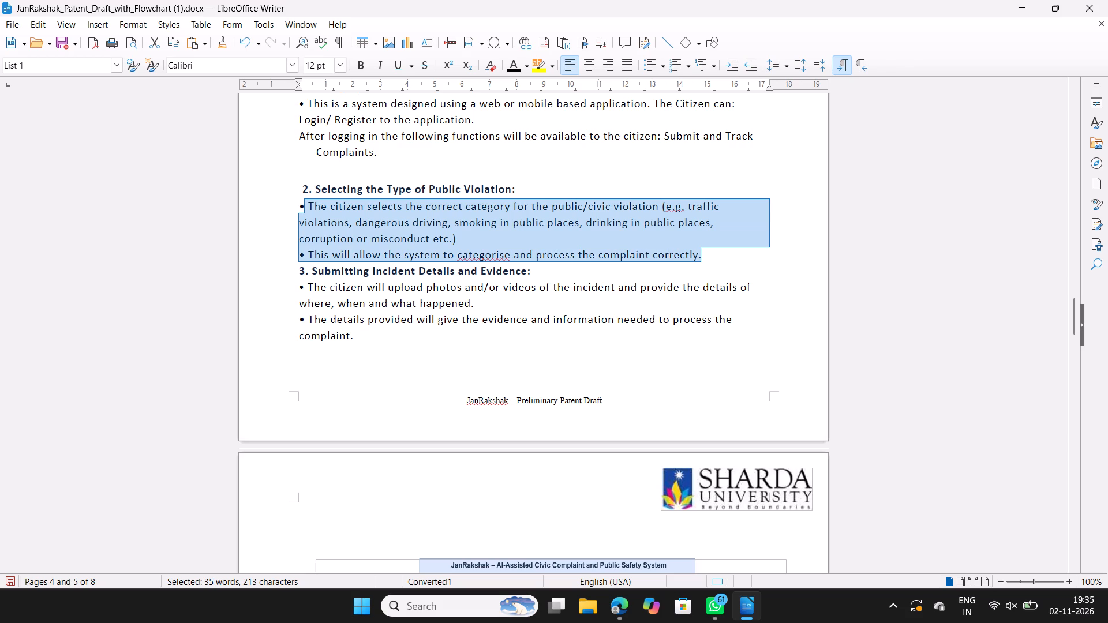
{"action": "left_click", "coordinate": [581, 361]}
Make the subheading "4) Receiving and Verifying a Complaint:" below the flowchart bold.
{"action": "scroll", "coordinate": [581, 361], "scroll_direction": "down", "scroll_amount": 6}
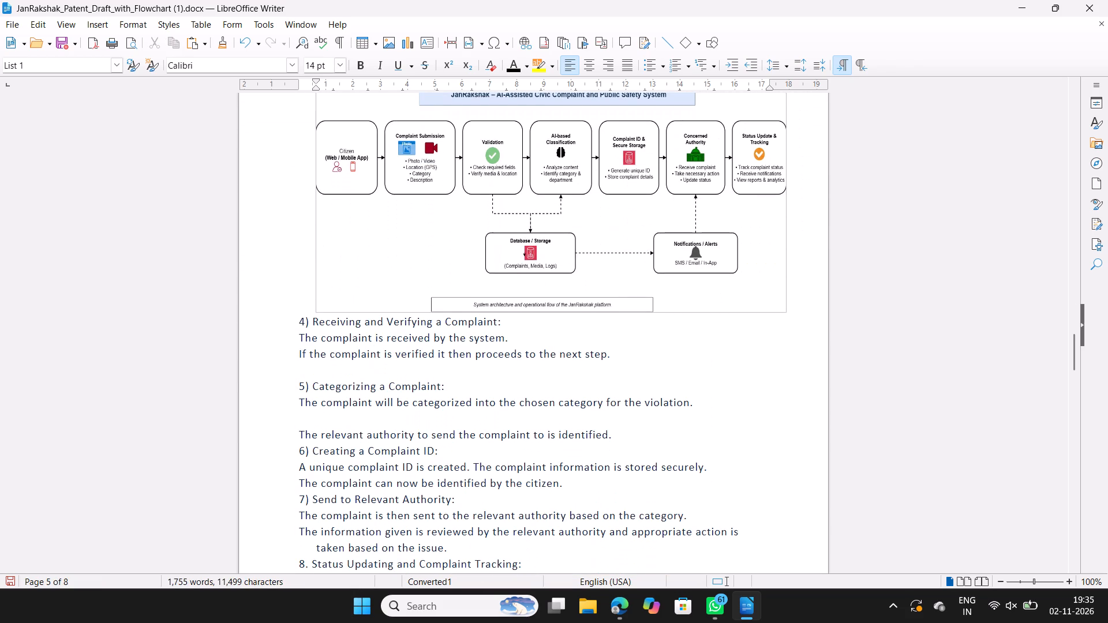
{"action": "left_click_drag", "start_coordinate": [298, 322], "coordinate": [465, 321]}
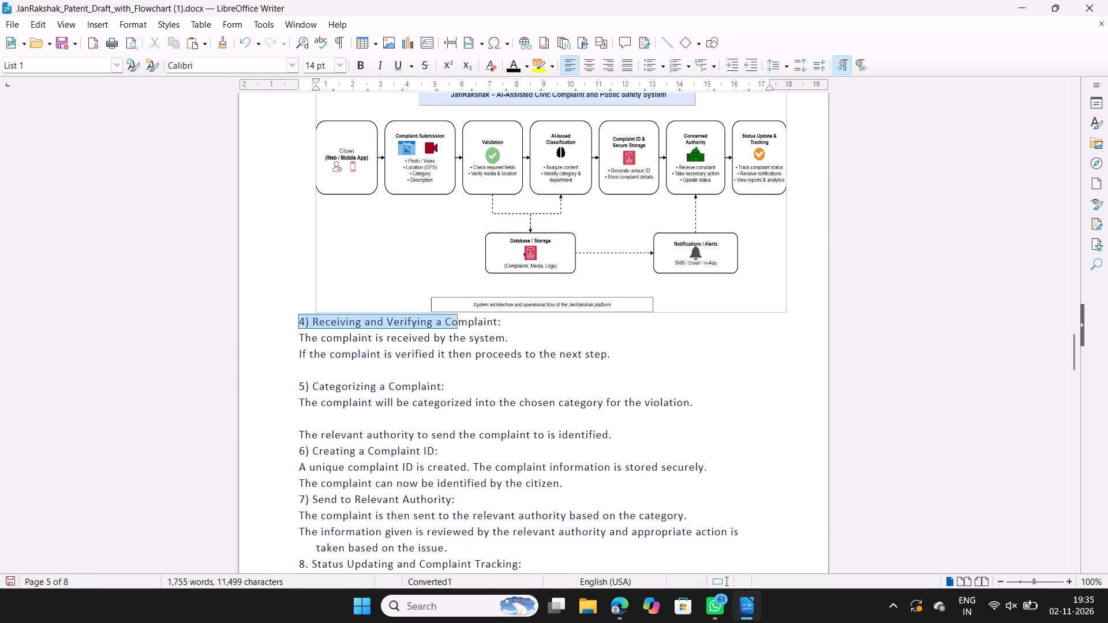
{"action": "left_click_drag", "start_coordinate": [465, 321], "coordinate": [512, 325]}
{"action": "key", "text": "ctrl+b"}
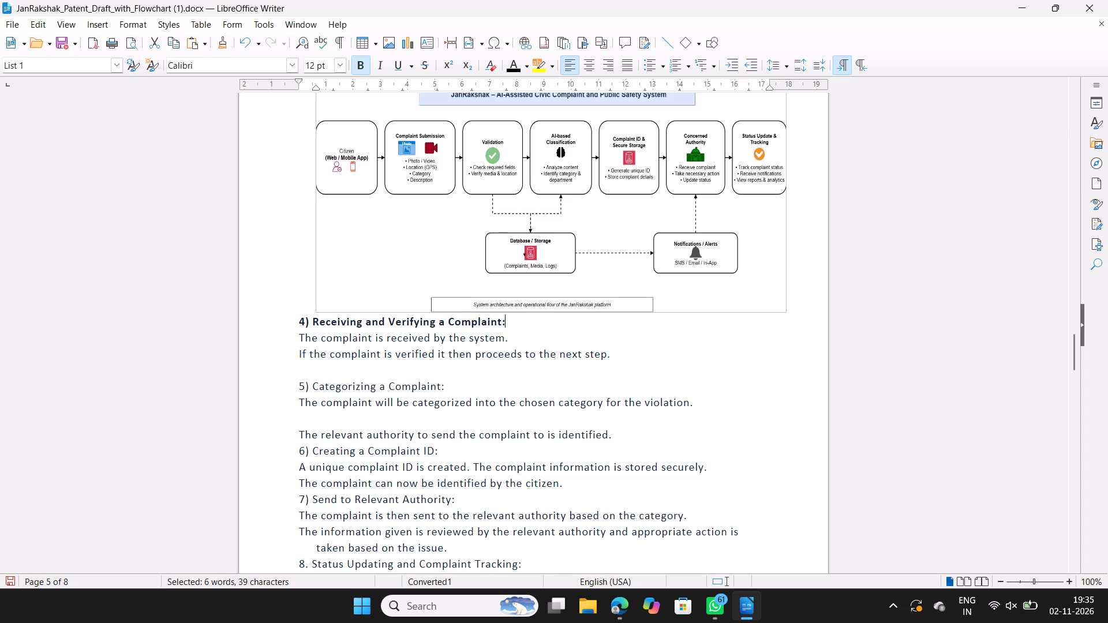
{"action": "left_click", "coordinate": [295, 342]}
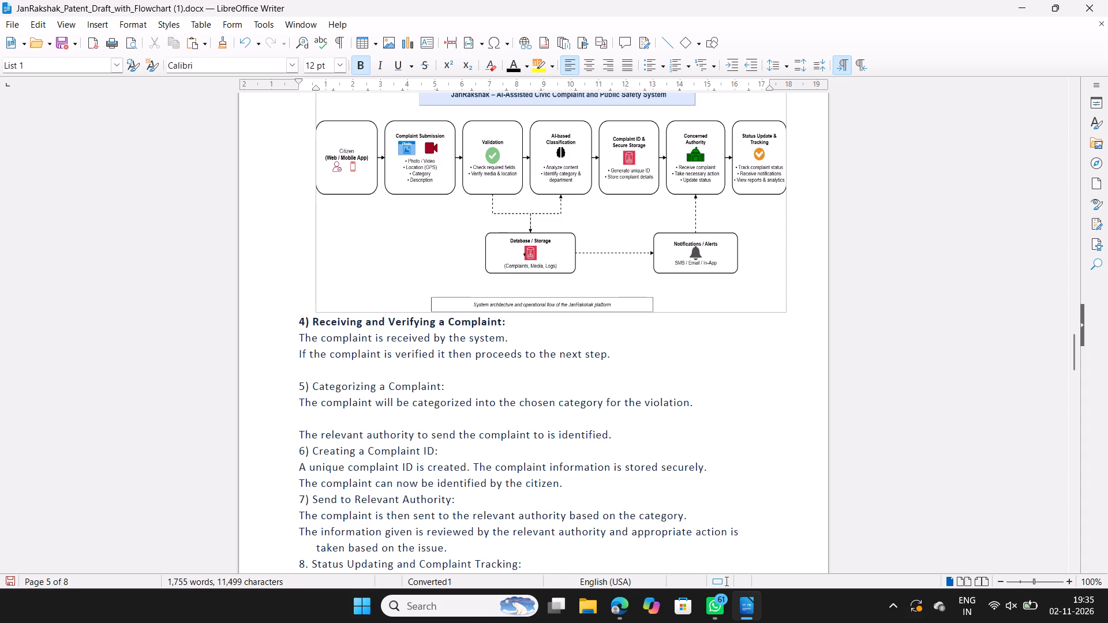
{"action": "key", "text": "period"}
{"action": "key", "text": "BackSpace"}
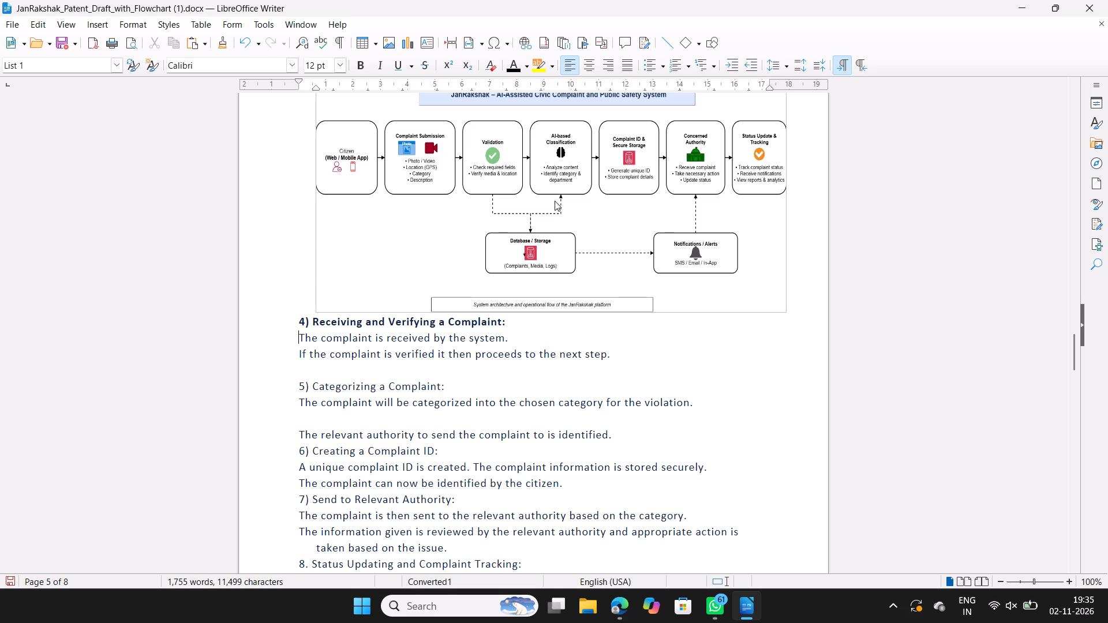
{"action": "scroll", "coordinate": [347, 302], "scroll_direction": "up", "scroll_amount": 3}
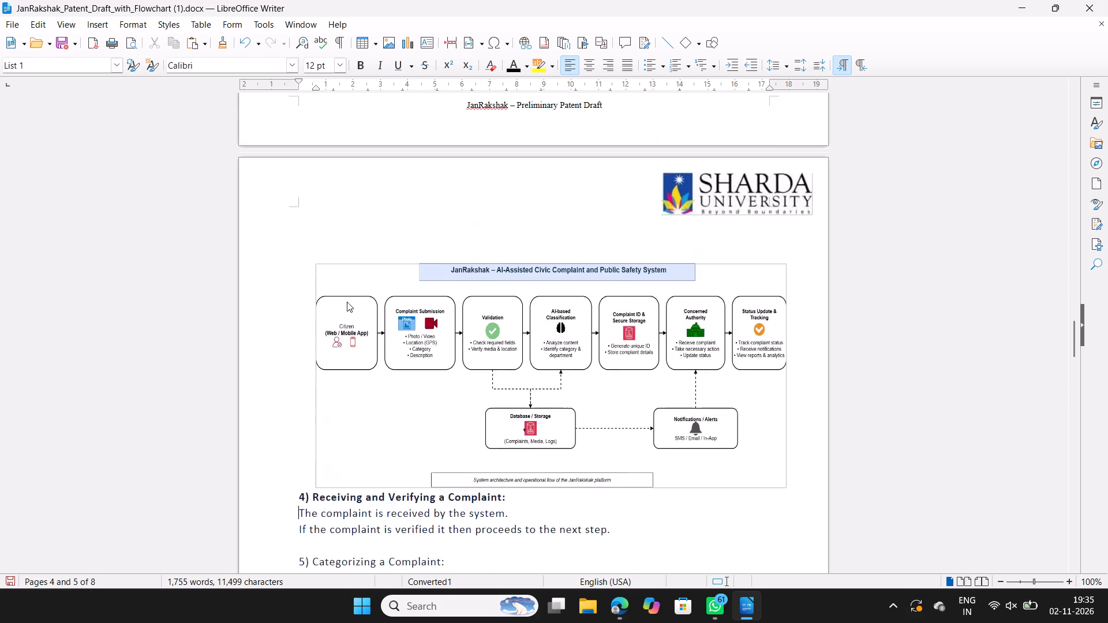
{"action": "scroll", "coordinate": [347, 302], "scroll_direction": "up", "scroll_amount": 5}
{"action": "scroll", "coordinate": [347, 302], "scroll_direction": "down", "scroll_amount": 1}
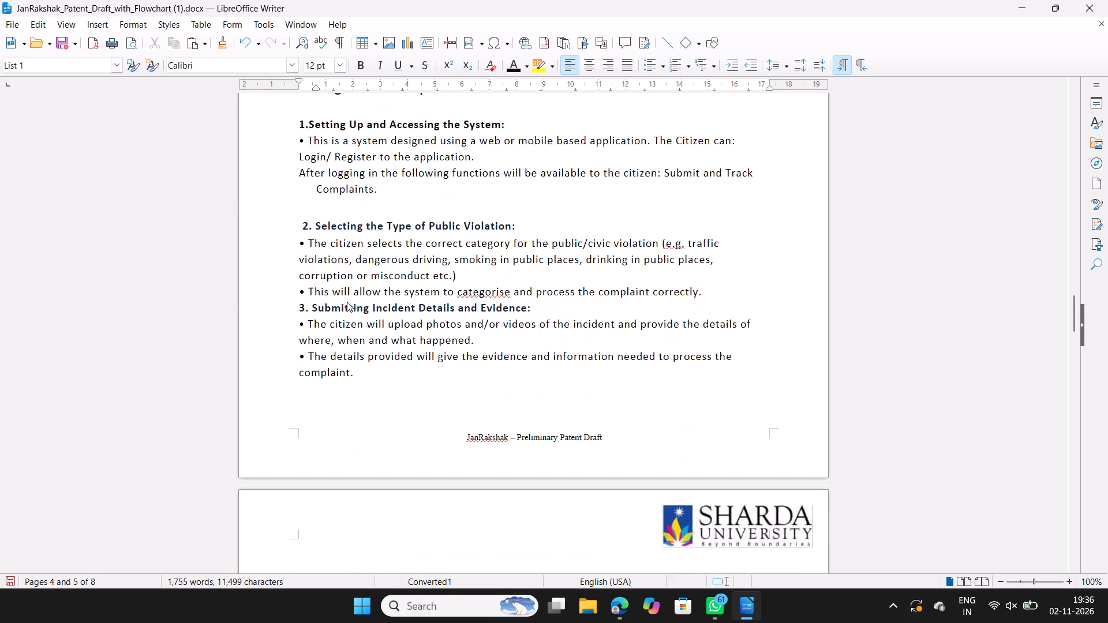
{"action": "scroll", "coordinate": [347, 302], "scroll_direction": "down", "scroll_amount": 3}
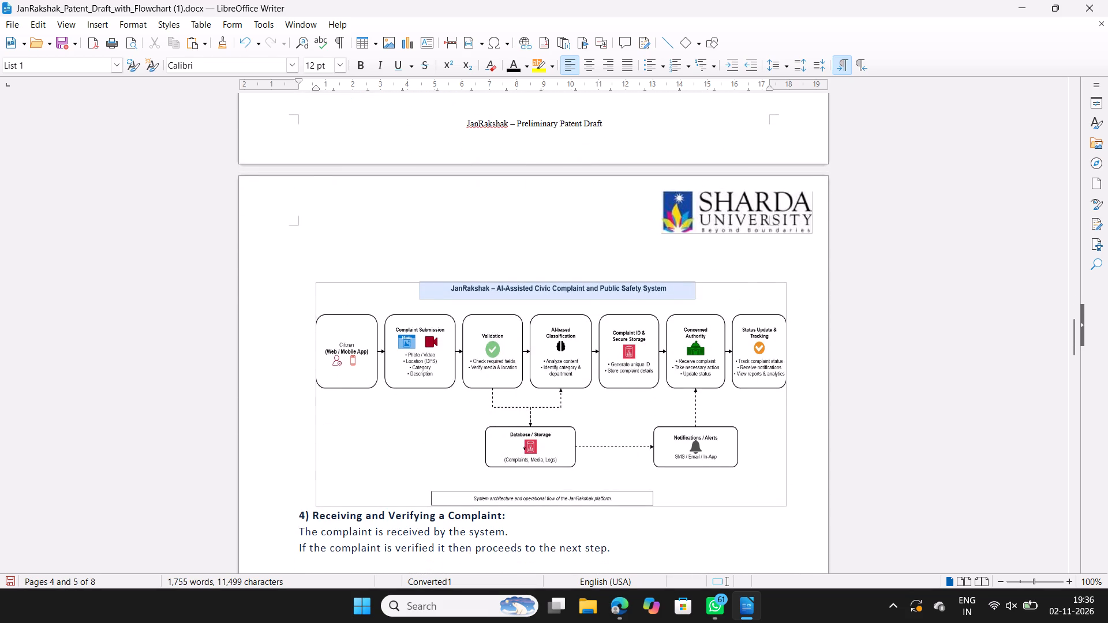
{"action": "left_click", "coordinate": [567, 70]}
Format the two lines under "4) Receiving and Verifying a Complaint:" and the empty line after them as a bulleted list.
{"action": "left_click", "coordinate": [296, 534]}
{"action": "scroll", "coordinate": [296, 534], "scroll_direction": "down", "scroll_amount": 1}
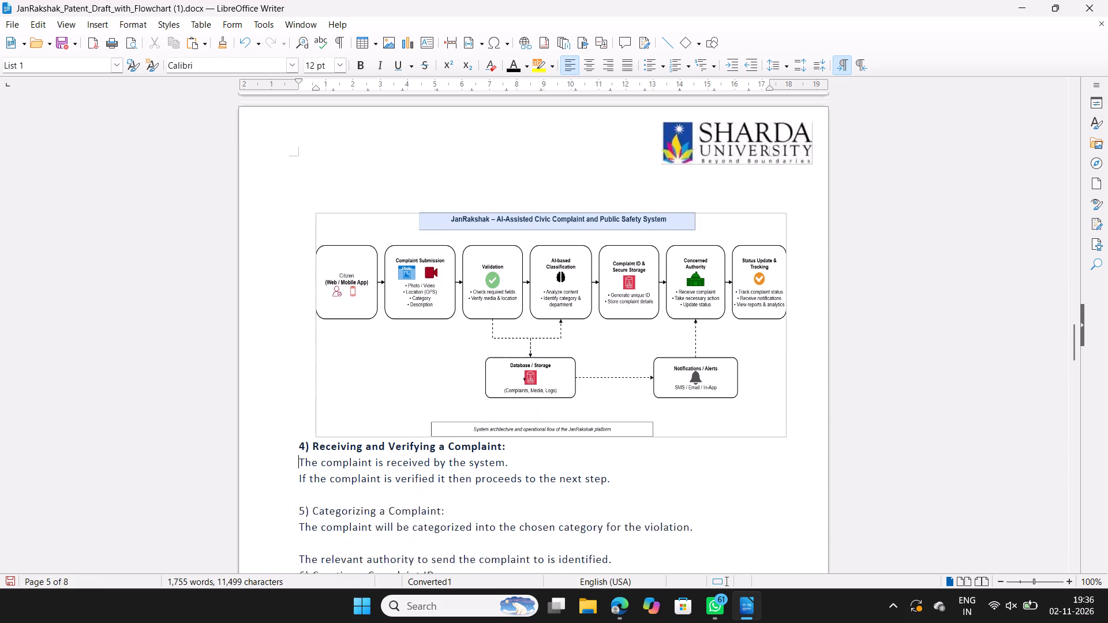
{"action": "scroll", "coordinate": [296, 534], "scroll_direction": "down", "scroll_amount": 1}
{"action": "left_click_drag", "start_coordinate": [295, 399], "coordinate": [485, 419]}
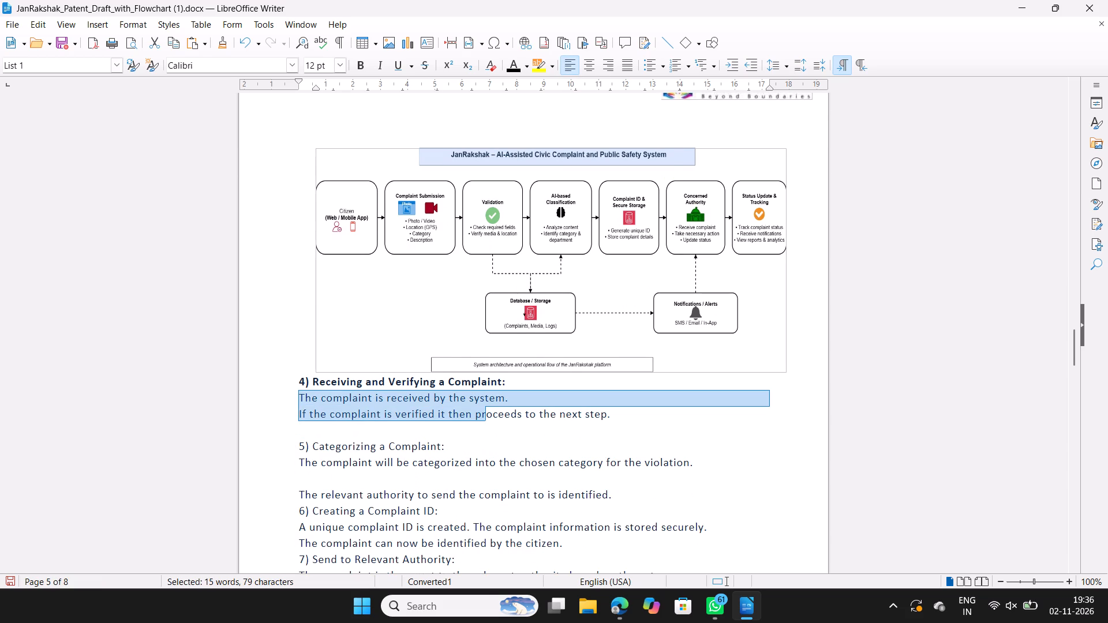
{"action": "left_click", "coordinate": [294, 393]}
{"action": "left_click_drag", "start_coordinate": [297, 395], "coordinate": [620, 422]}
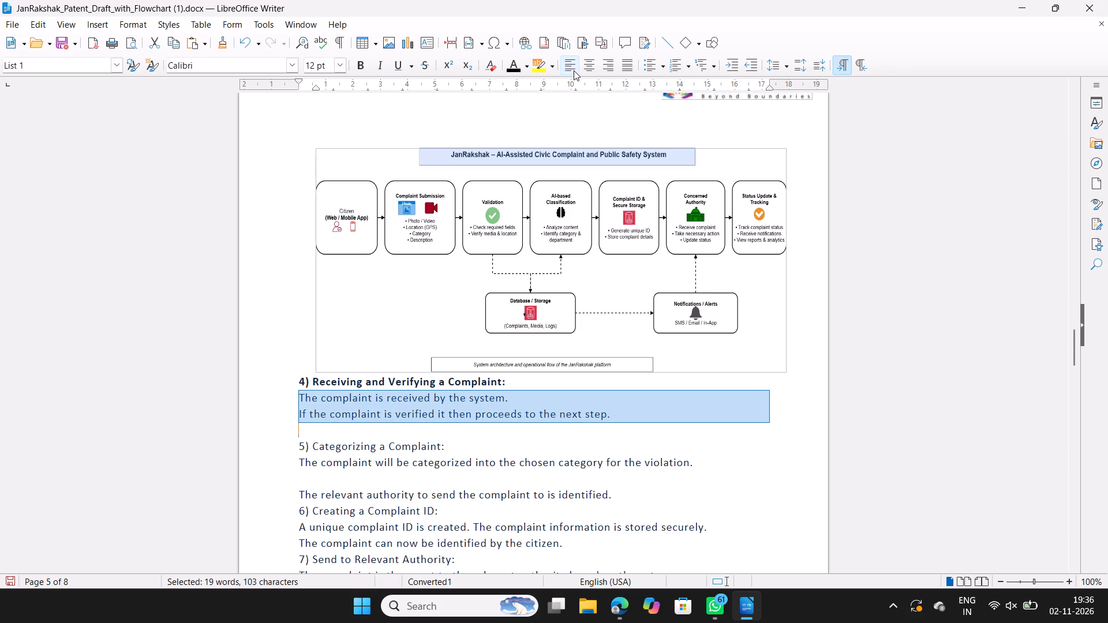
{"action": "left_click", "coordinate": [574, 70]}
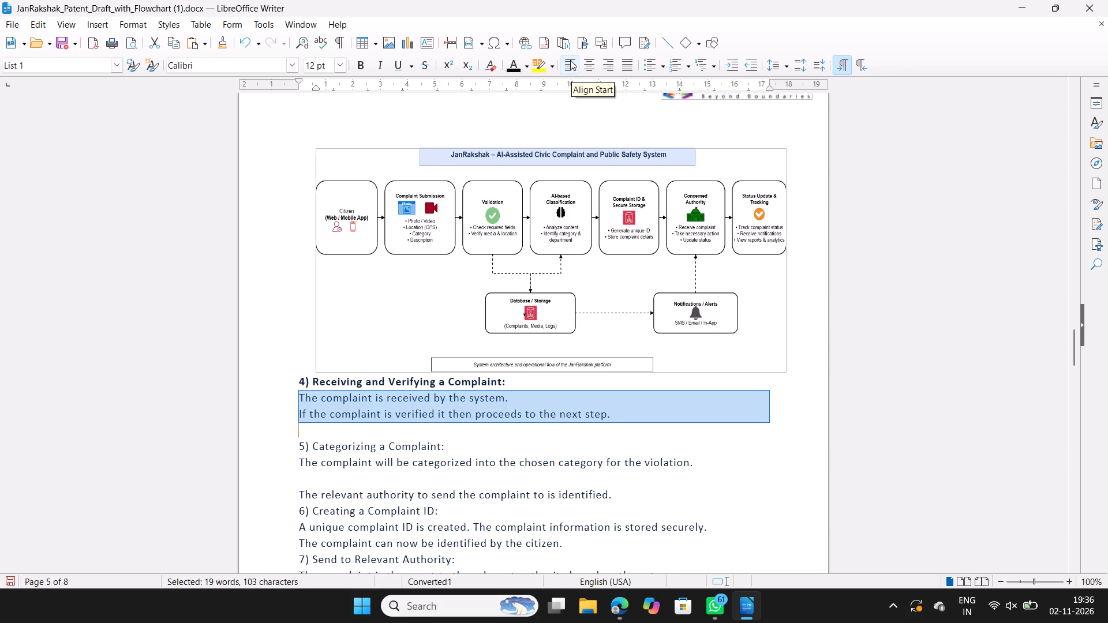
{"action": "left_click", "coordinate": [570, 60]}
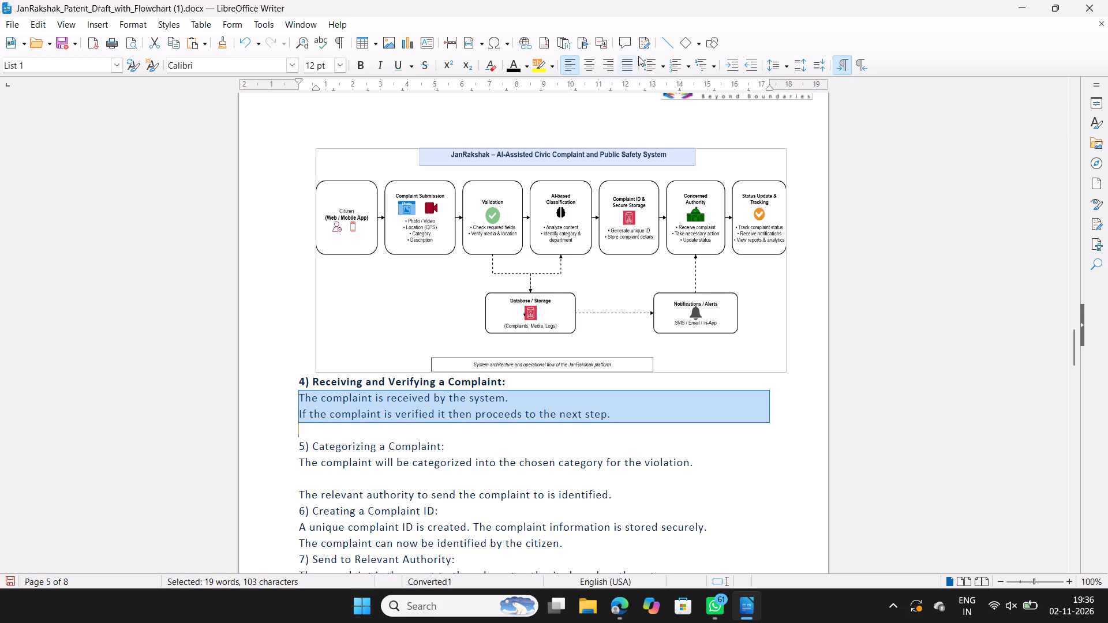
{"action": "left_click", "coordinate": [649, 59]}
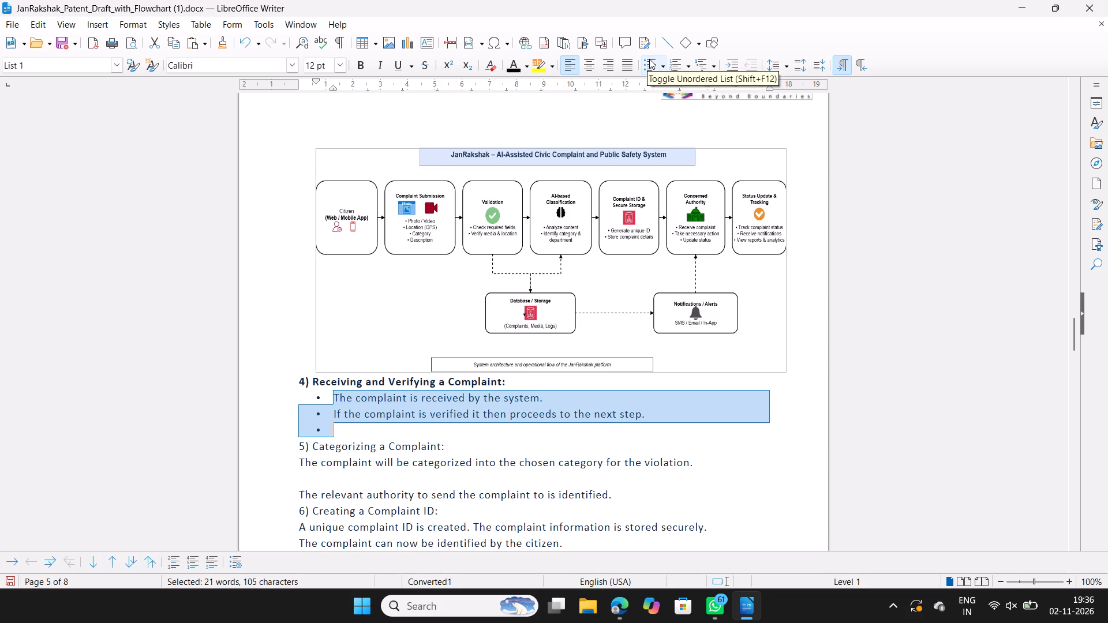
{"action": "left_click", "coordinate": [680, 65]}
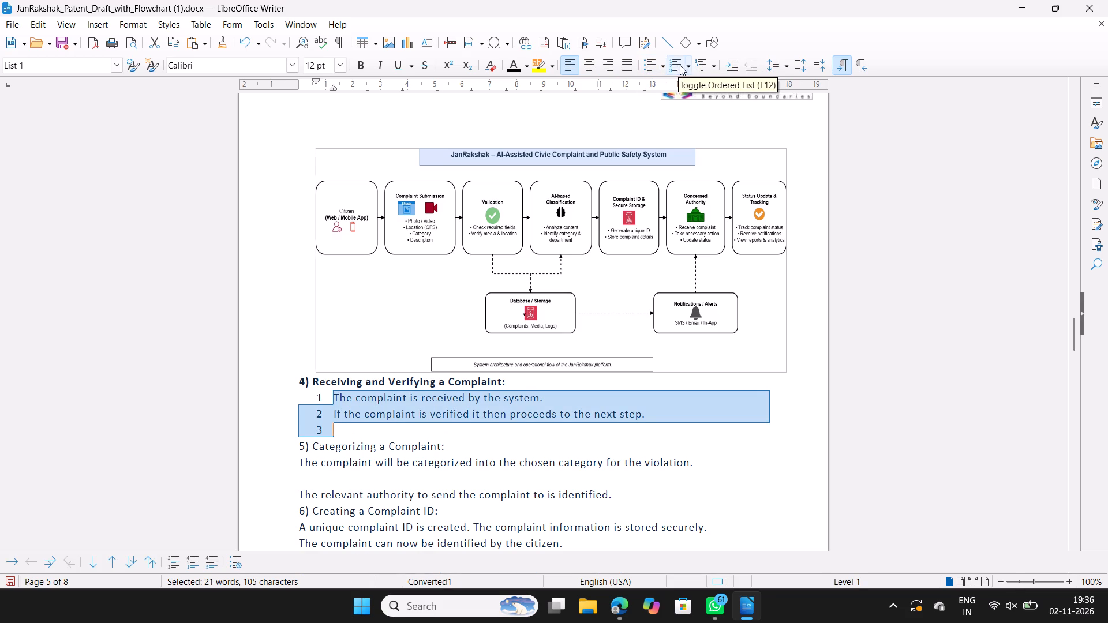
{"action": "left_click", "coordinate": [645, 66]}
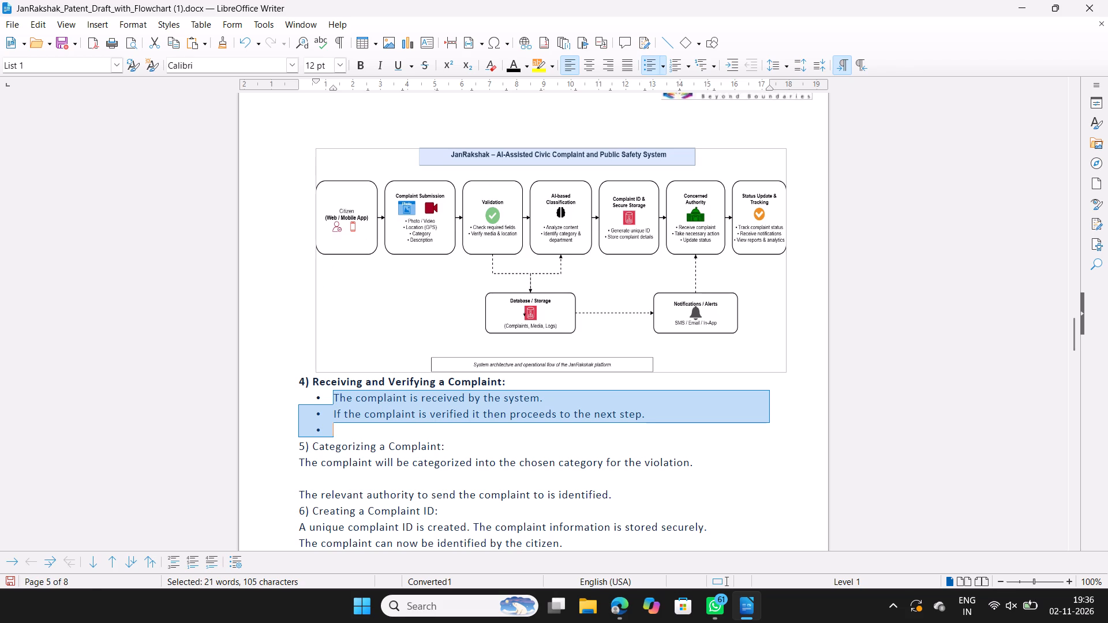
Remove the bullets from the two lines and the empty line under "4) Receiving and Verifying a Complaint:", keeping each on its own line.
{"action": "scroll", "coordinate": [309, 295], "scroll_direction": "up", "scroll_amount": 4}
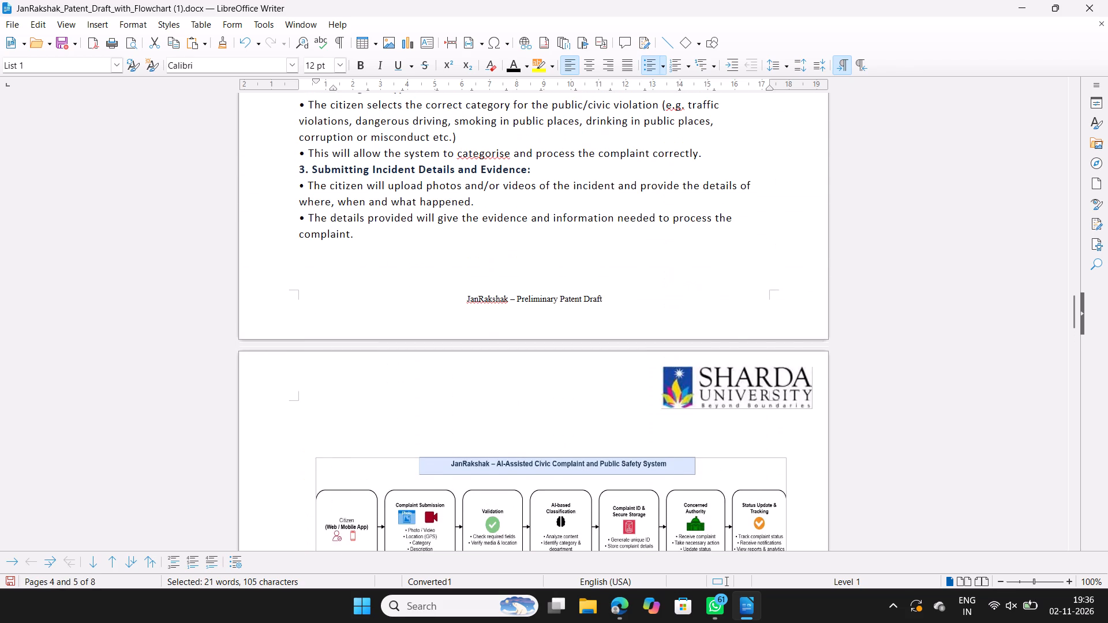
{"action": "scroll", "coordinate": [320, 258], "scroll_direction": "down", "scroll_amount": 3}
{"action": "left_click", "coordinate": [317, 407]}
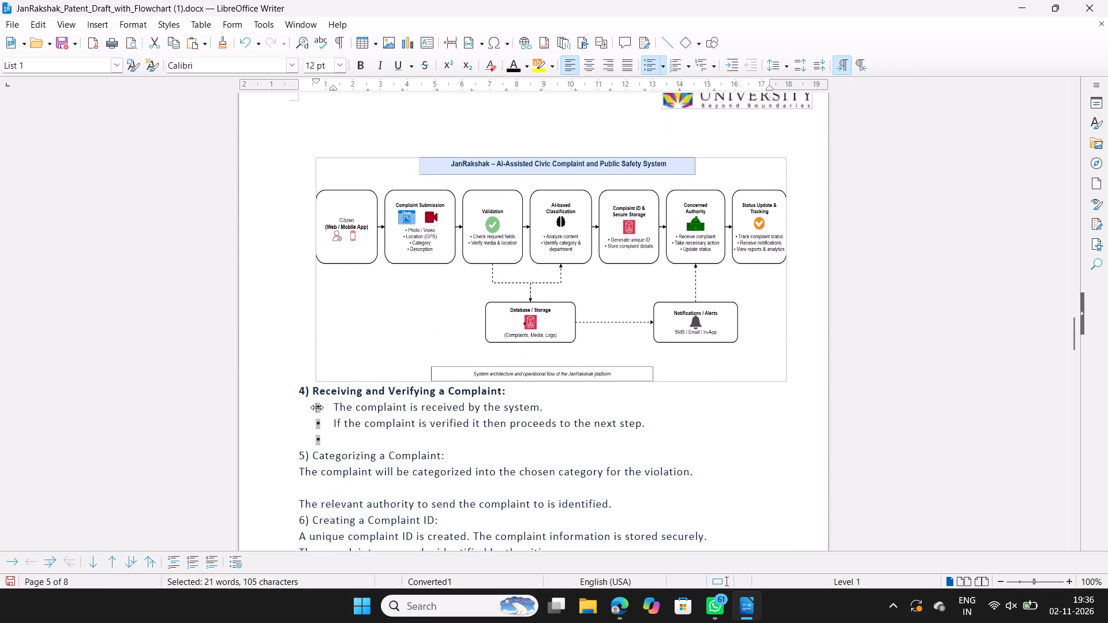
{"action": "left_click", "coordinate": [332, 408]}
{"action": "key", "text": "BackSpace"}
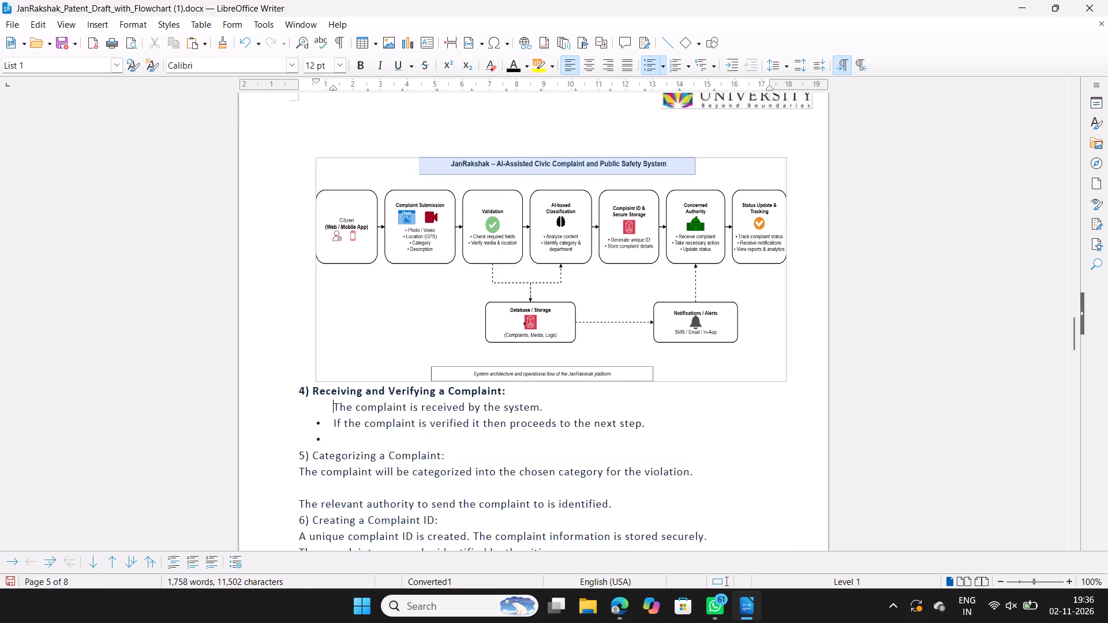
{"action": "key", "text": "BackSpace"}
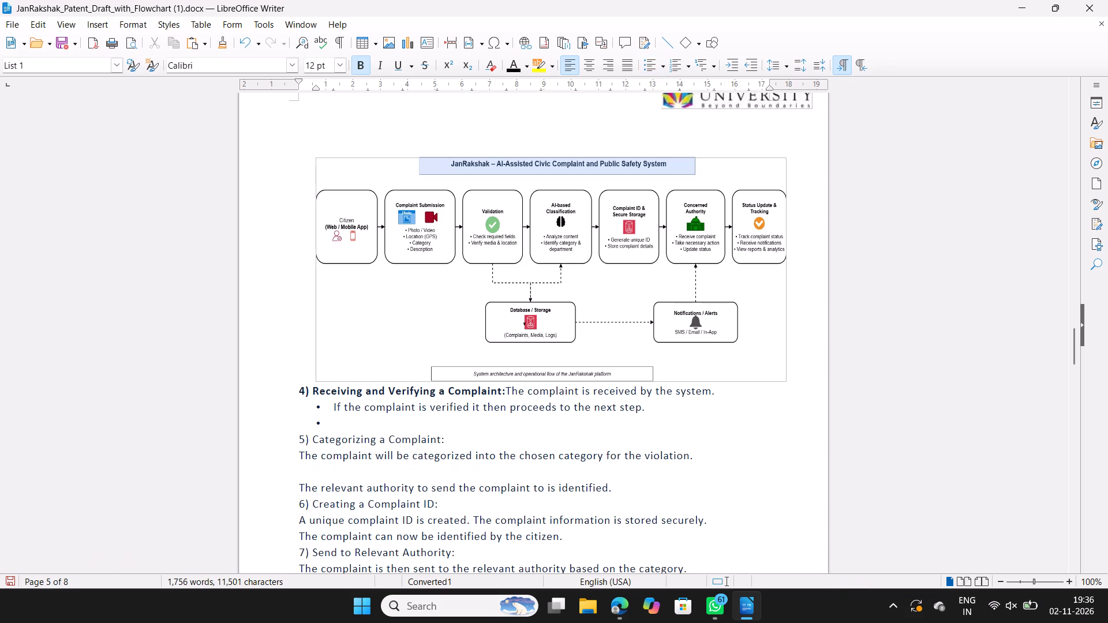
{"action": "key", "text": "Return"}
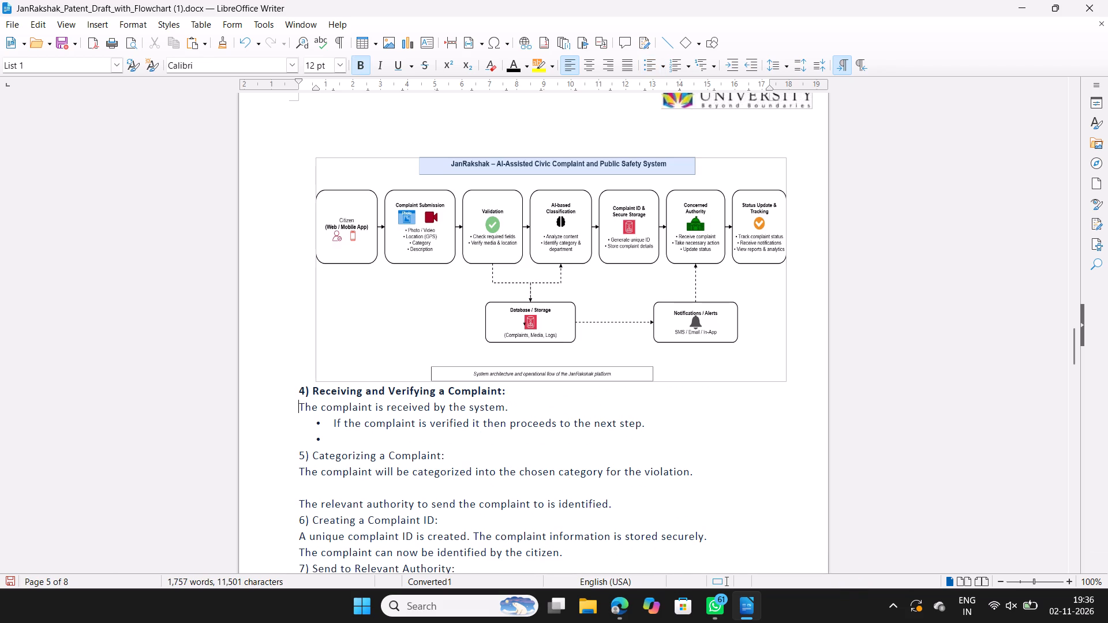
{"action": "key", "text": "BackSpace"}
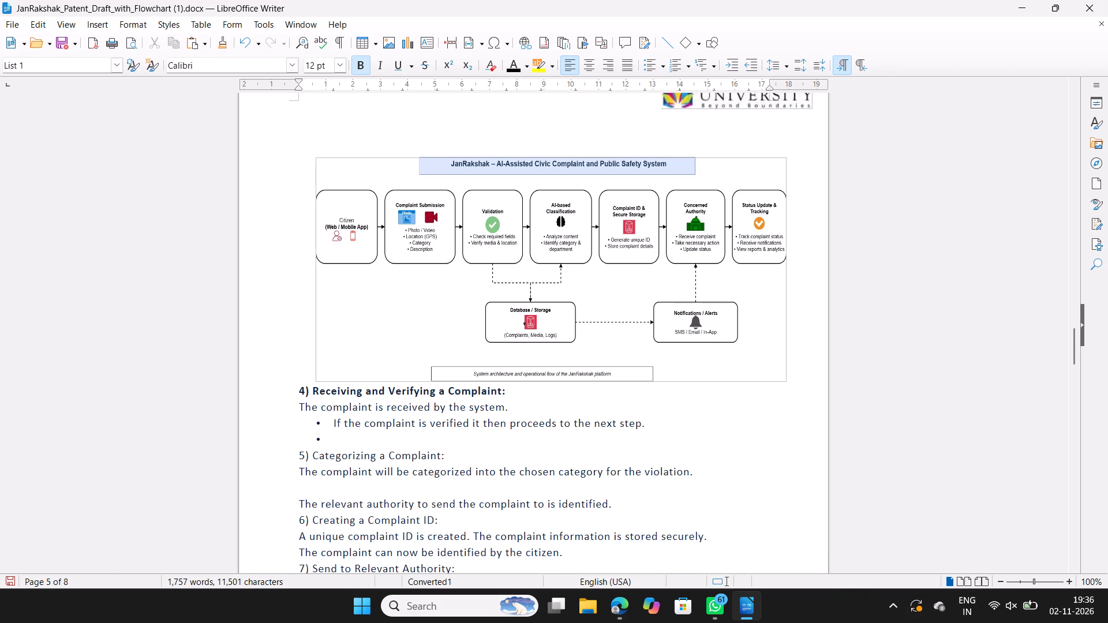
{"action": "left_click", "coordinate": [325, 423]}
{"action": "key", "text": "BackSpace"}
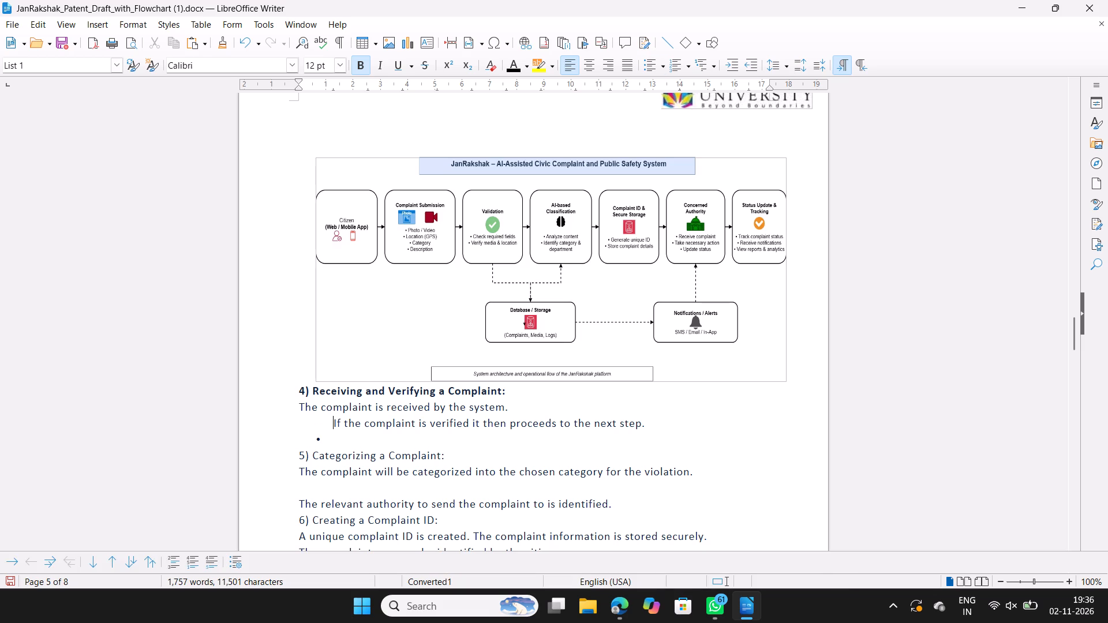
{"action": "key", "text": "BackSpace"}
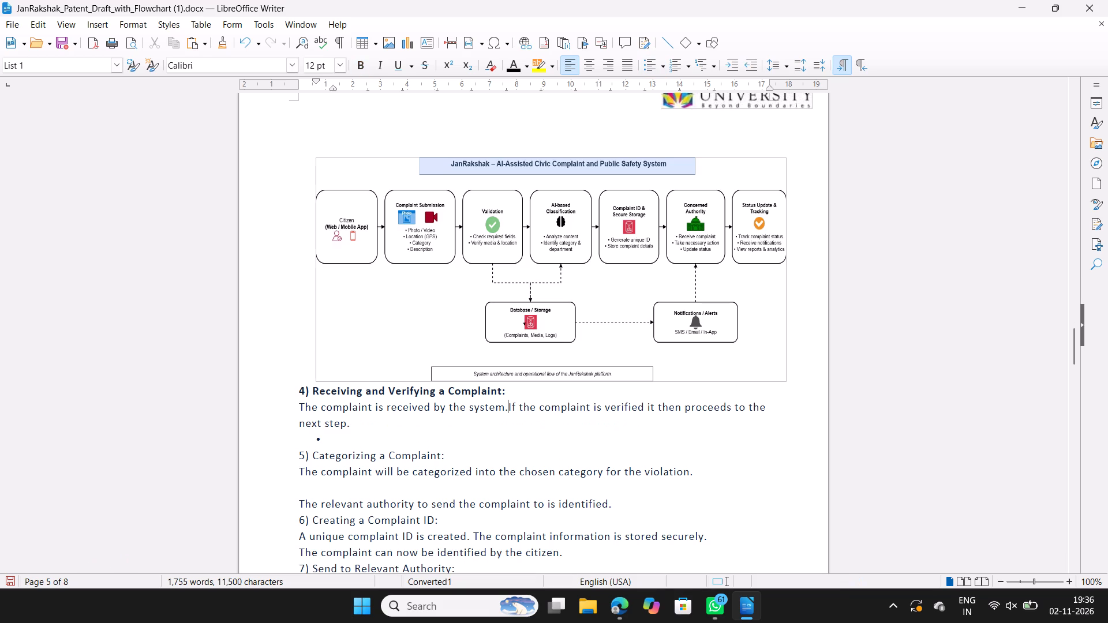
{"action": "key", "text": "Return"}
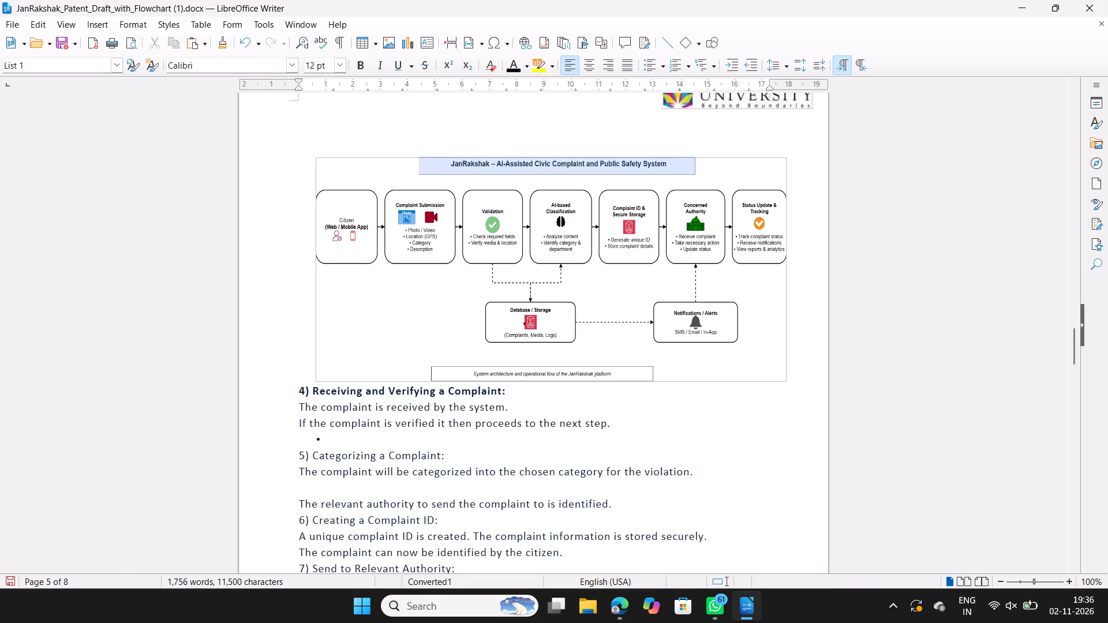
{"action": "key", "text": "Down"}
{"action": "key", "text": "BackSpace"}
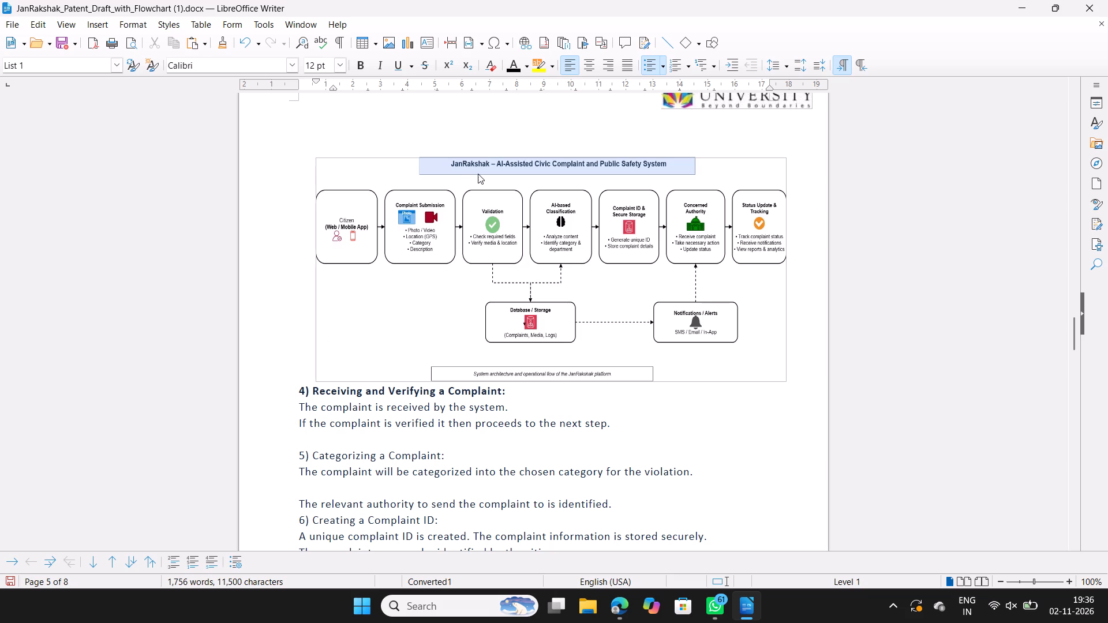
Make the empty line above "5) Categorizing a Complaint:" a bullet and copy "The complaint is received by the system." into it.
{"action": "left_click", "coordinate": [651, 64]}
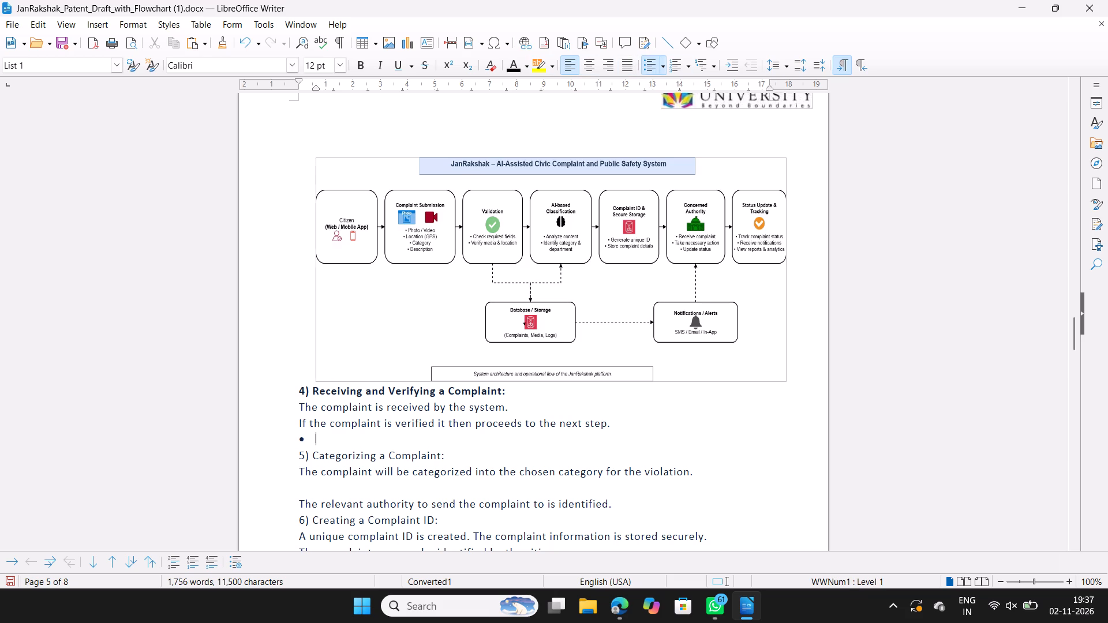
{"action": "left_click", "coordinate": [298, 412]}
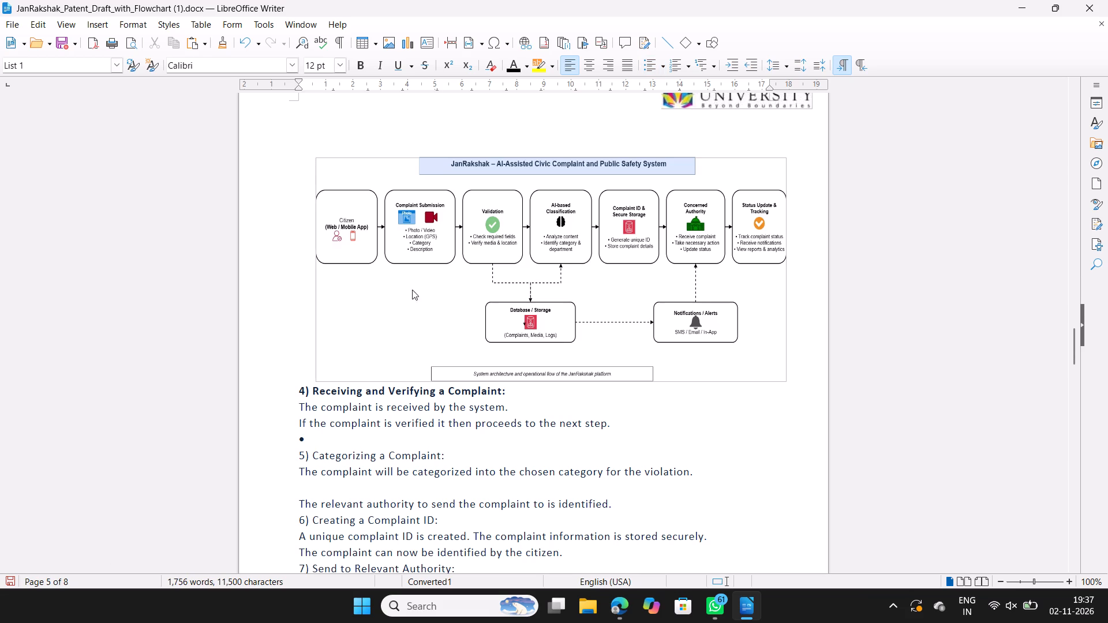
{"action": "left_click", "coordinate": [568, 62]}
{"action": "left_click_drag", "start_coordinate": [297, 408], "coordinate": [508, 412]}
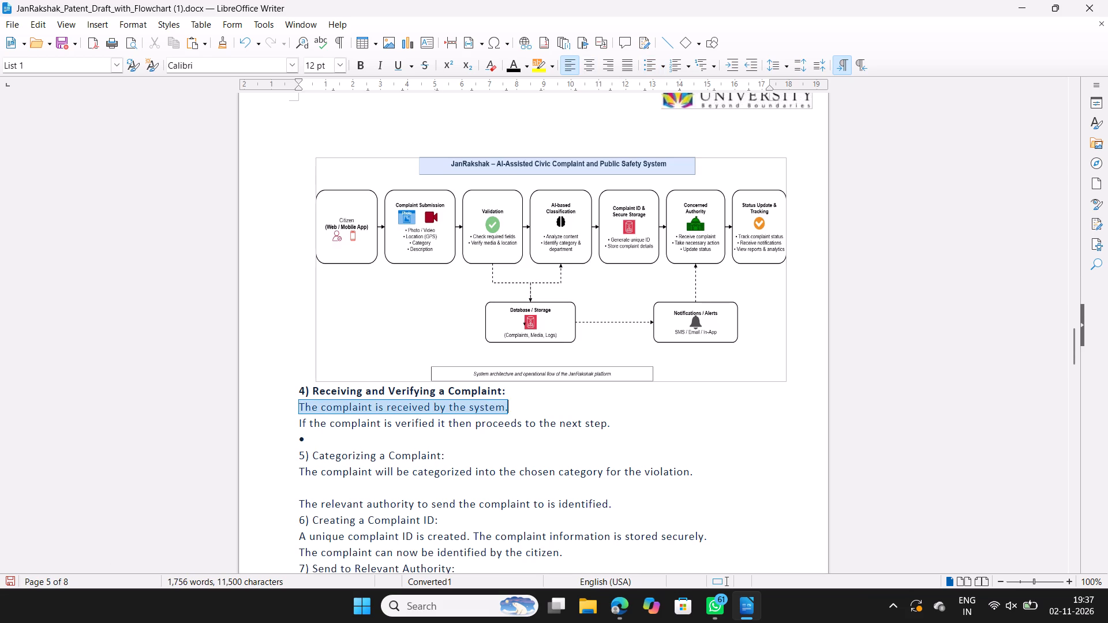
{"action": "left_click_drag", "start_coordinate": [508, 412], "coordinate": [511, 412]}
{"action": "key", "text": "ctrl+c"}
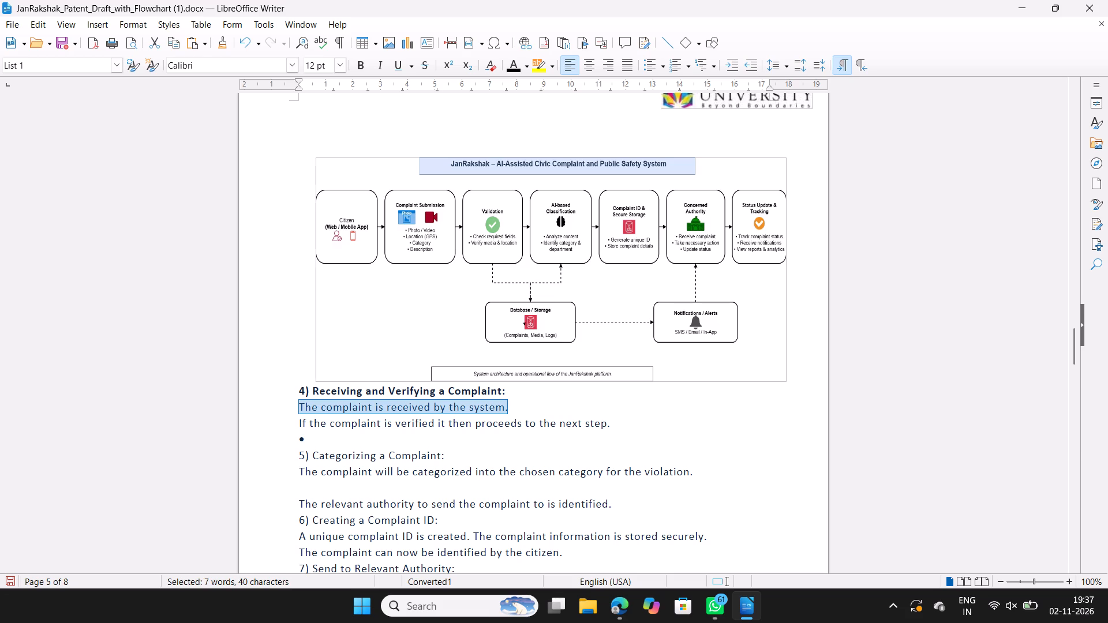
{"action": "left_click", "coordinate": [335, 439]}
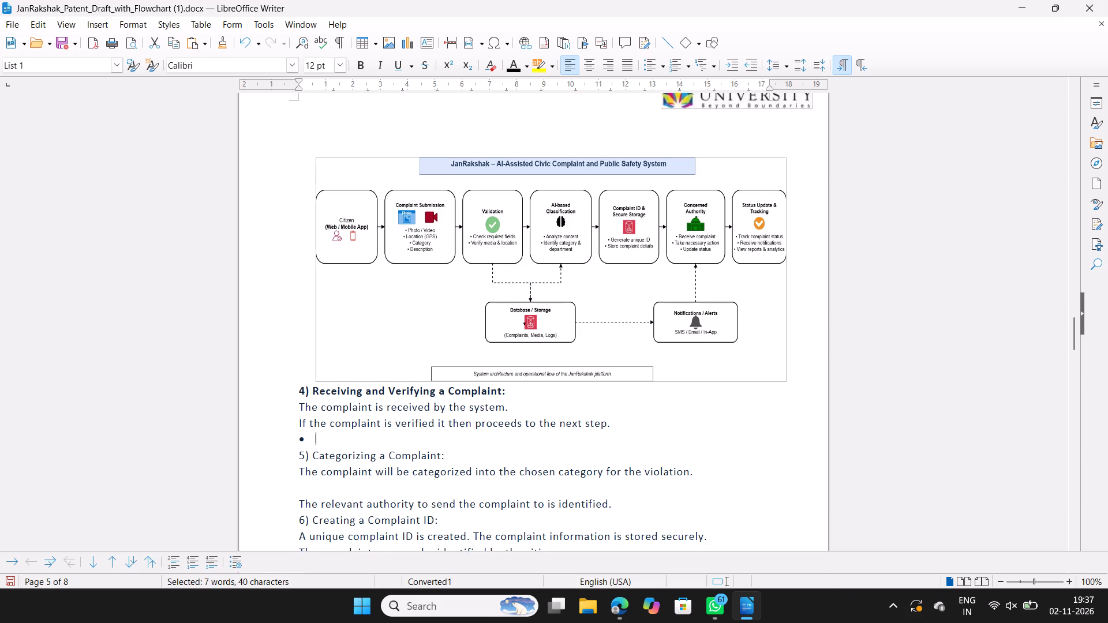
{"action": "key", "text": "ctrl+v"}
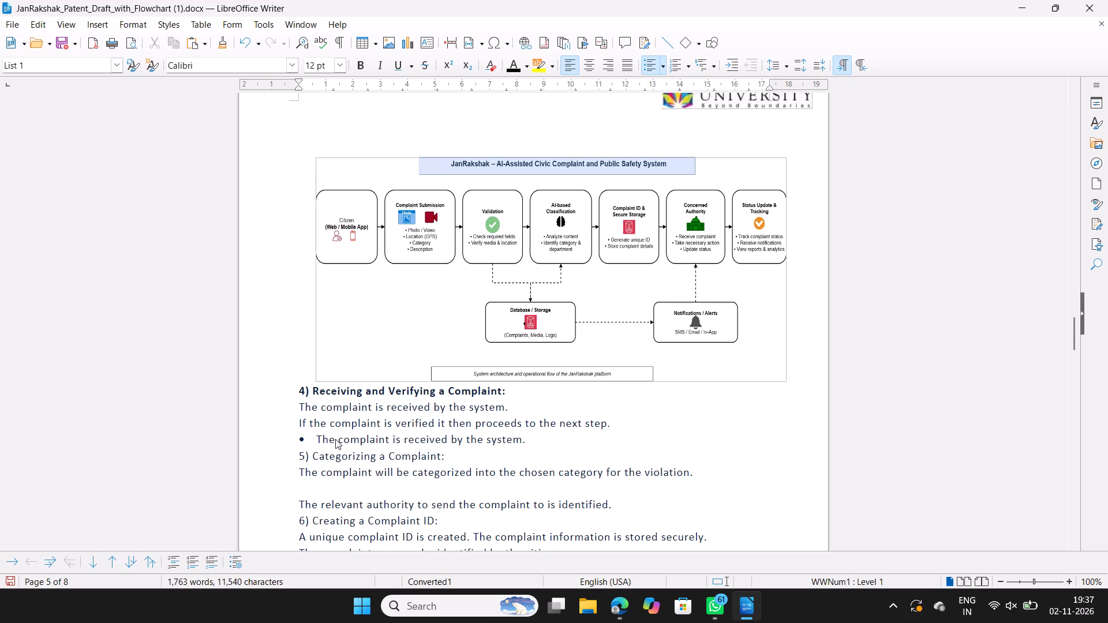
Add a bullet above "5) Categorizing a Complaint:" and copy "If the complaint is verified it then proceeds to the next step." into it.
{"action": "key", "text": "Return"}
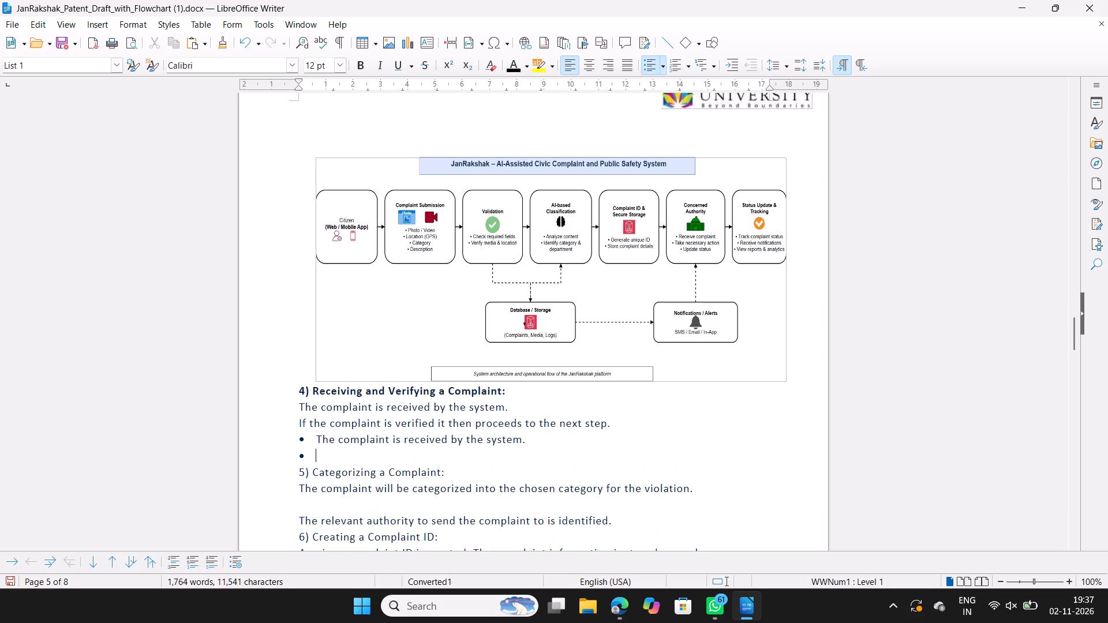
{"action": "left_click_drag", "start_coordinate": [298, 420], "coordinate": [624, 418]}
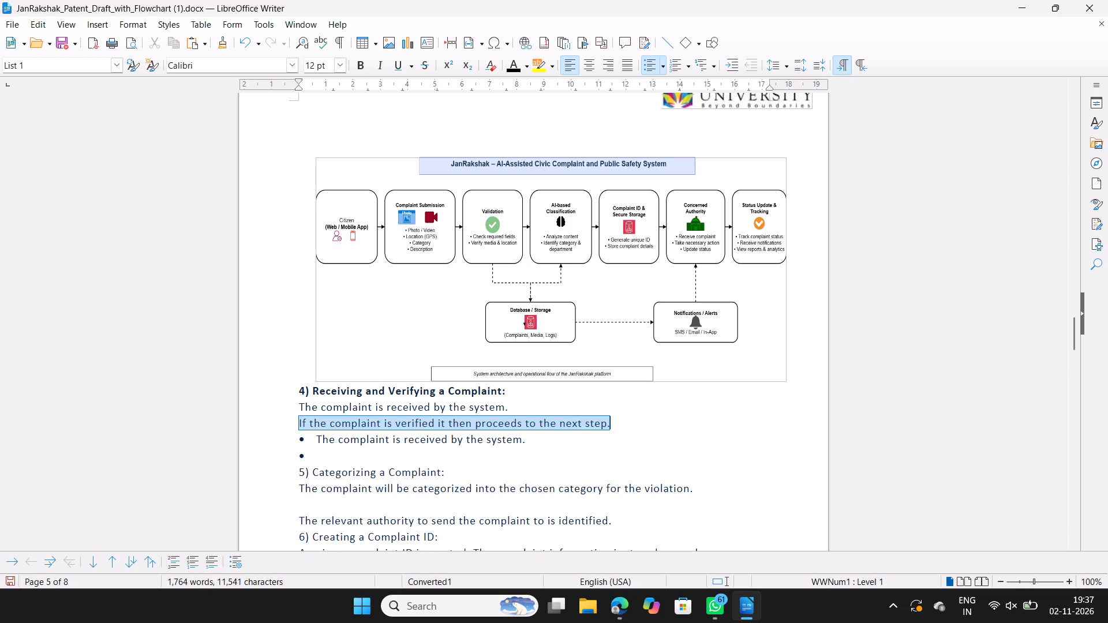
{"action": "left_click_drag", "start_coordinate": [624, 418], "coordinate": [654, 416]}
{"action": "key", "text": "ctrl+c"}
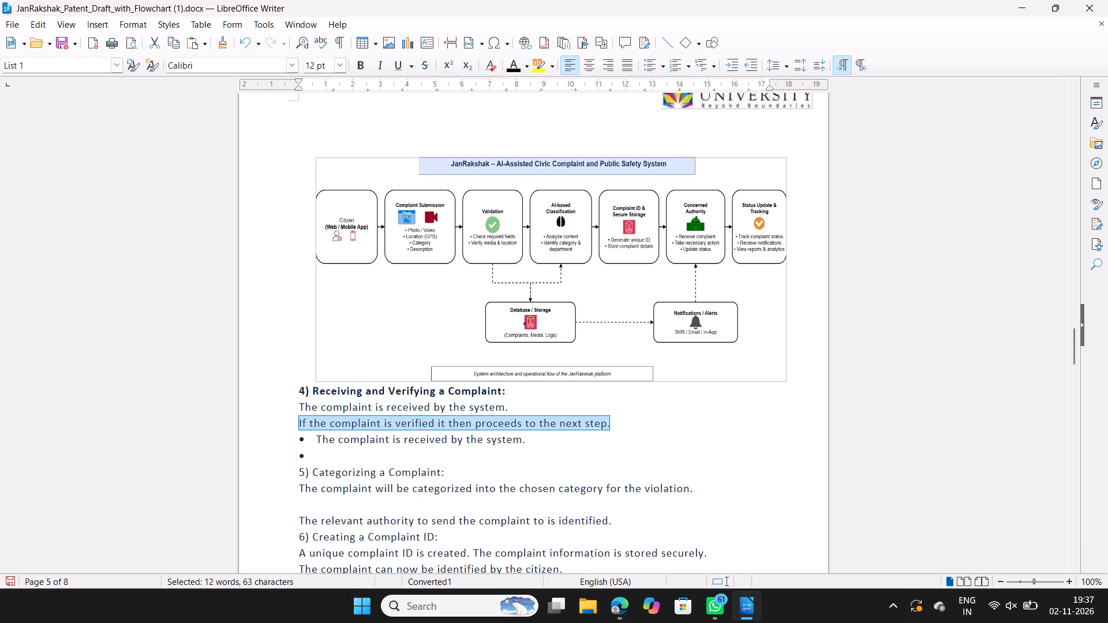
{"action": "left_click", "coordinate": [320, 454]}
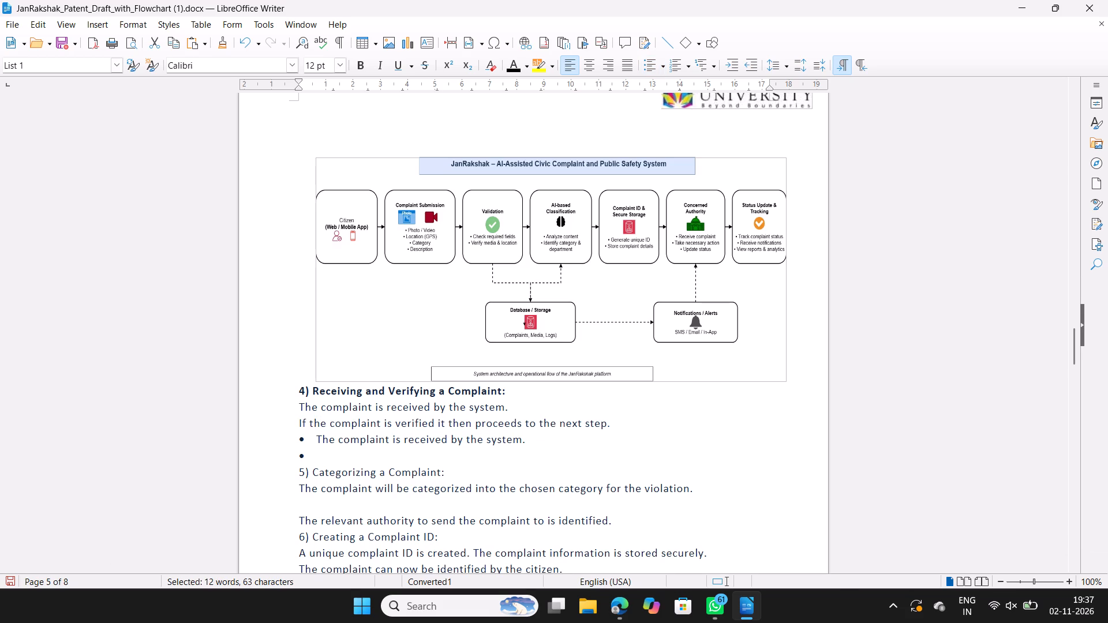
{"action": "key", "text": "ctrl+v"}
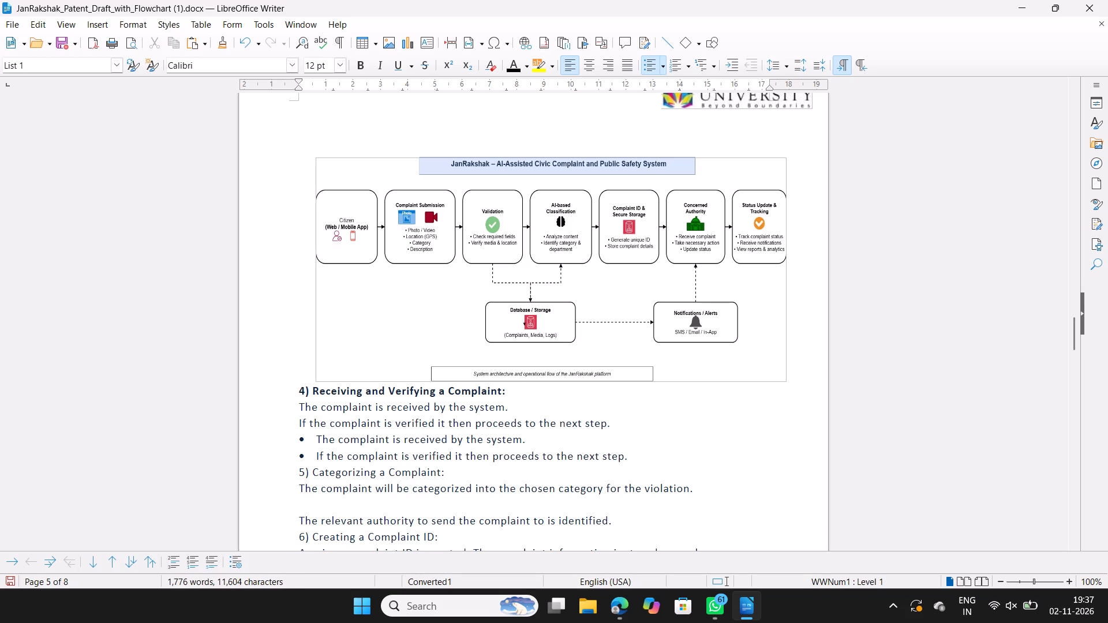
Delete the two original unbulleted lines directly under "4) Receiving and Verifying a Complaint:".
{"action": "left_click_drag", "start_coordinate": [296, 412], "coordinate": [559, 415]}
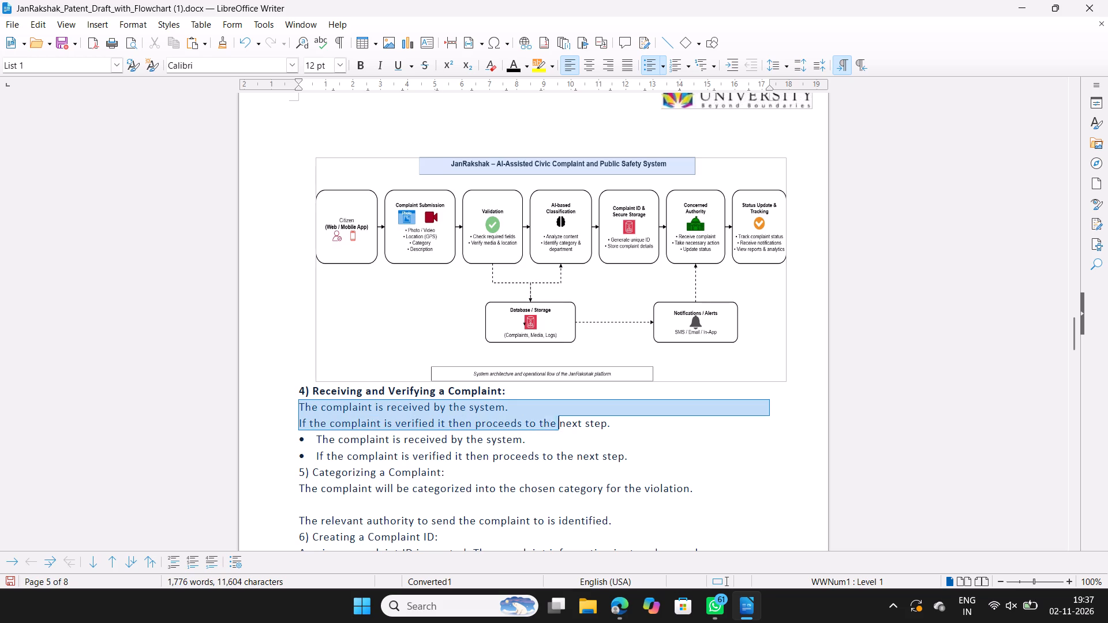
{"action": "left_click_drag", "start_coordinate": [559, 415], "coordinate": [616, 421]}
{"action": "key", "text": "BackSpace"}
{"action": "key", "text": "BackSpace"}
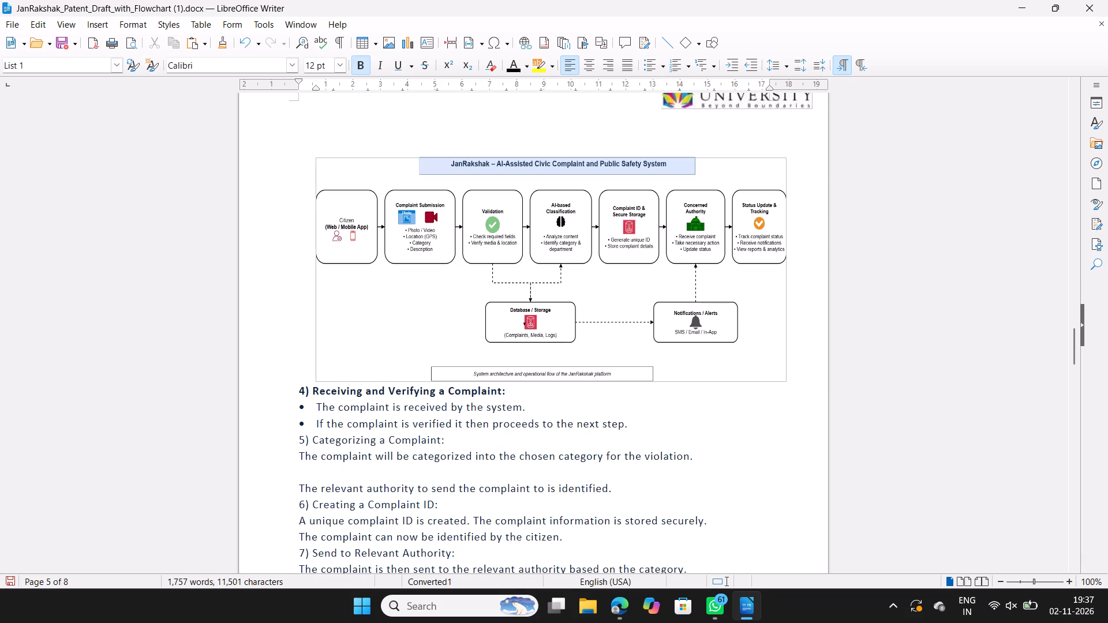
Make the subheading "5) Categorizing a Complaint:" bold.
{"action": "left_click_drag", "start_coordinate": [314, 410], "coordinate": [661, 422]}
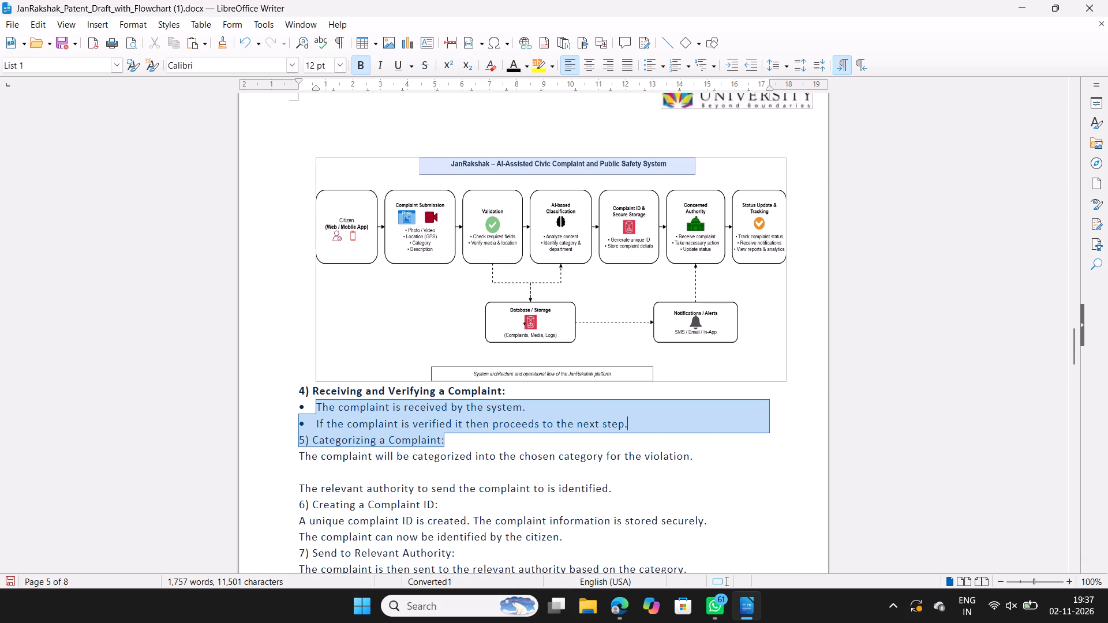
{"action": "left_click_drag", "start_coordinate": [661, 422], "coordinate": [671, 421]}
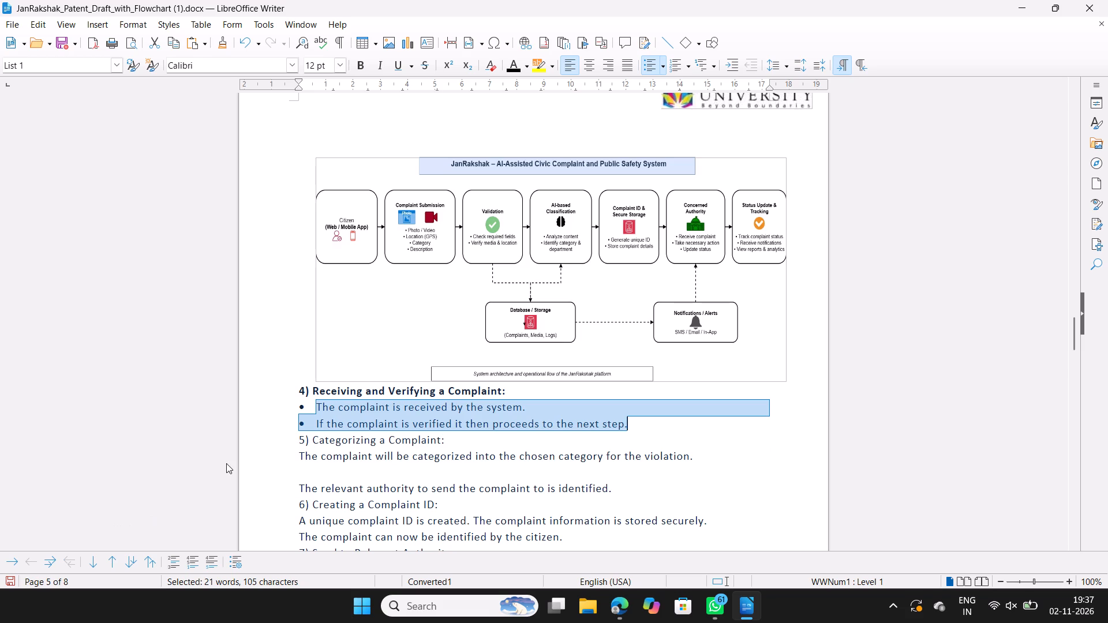
{"action": "left_click_drag", "start_coordinate": [294, 442], "coordinate": [454, 434]}
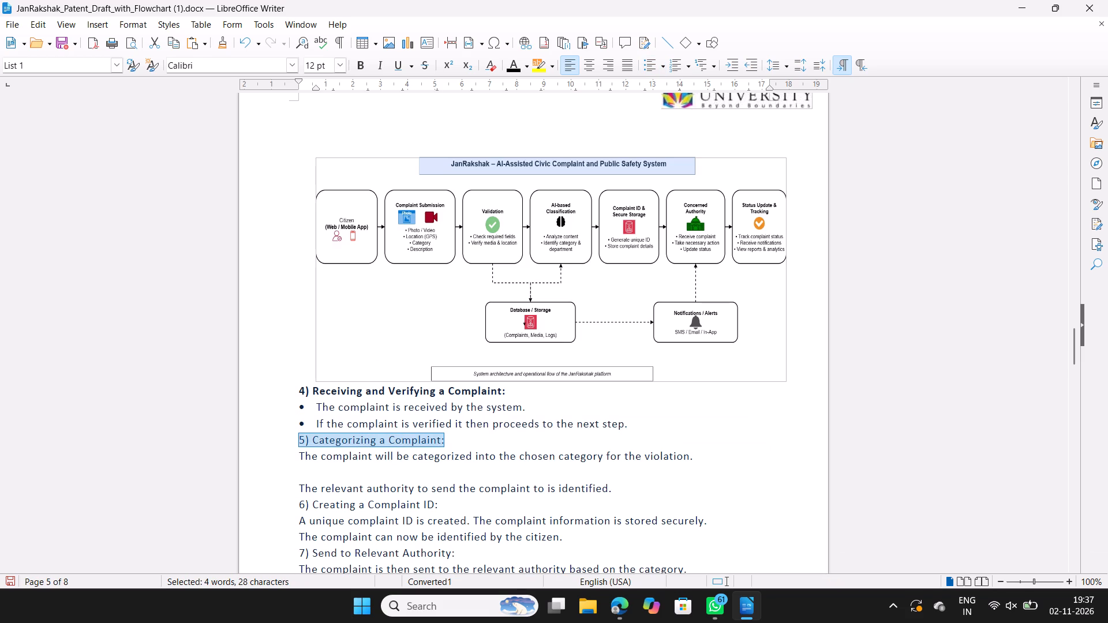
{"action": "key", "text": "ctrl+b"}
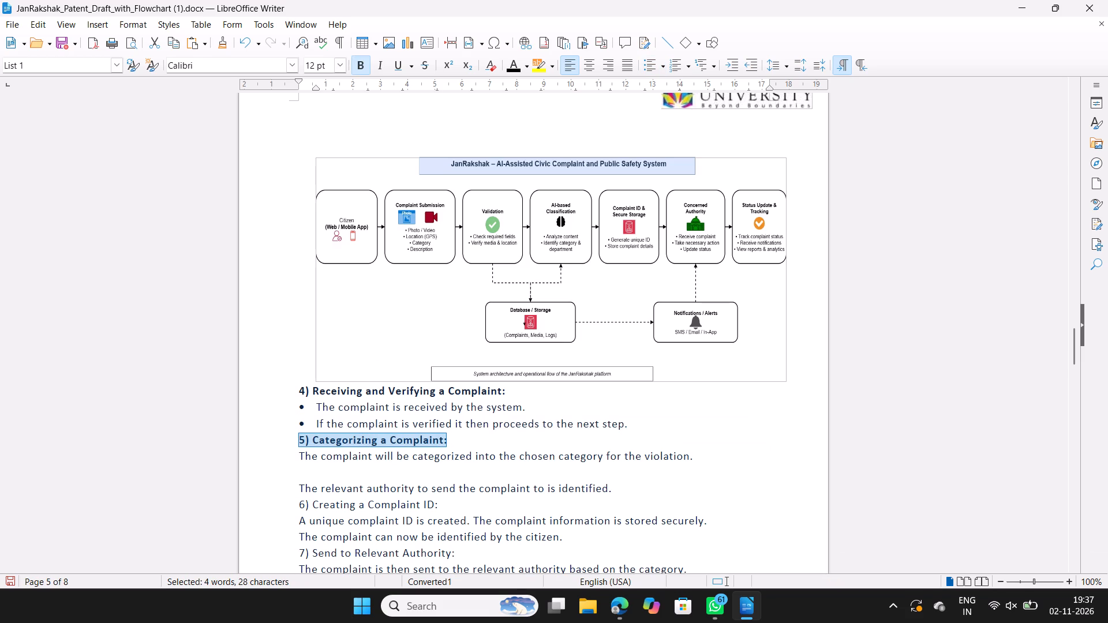
Remove the empty line between the two sentences under "5) Categorizing a Complaint:".
{"action": "scroll", "coordinate": [315, 466], "scroll_direction": "down", "scroll_amount": 1}
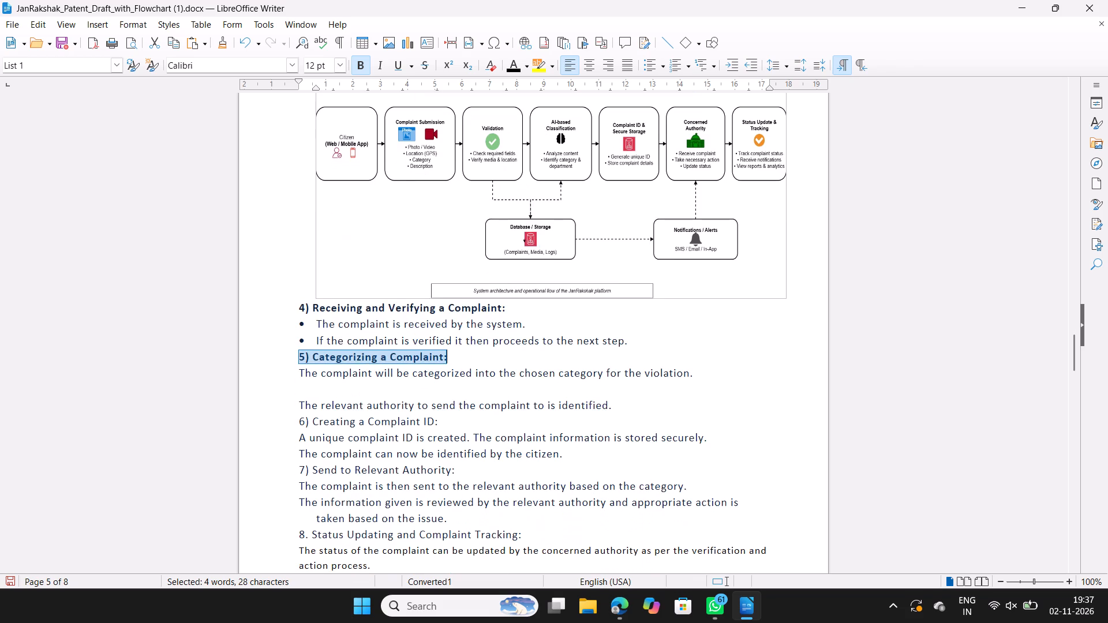
{"action": "scroll", "coordinate": [315, 466], "scroll_direction": "down", "scroll_amount": 1}
{"action": "left_click", "coordinate": [304, 394]}
{"action": "key", "text": "BackSpace"}
{"action": "key", "text": "BackSpace"}
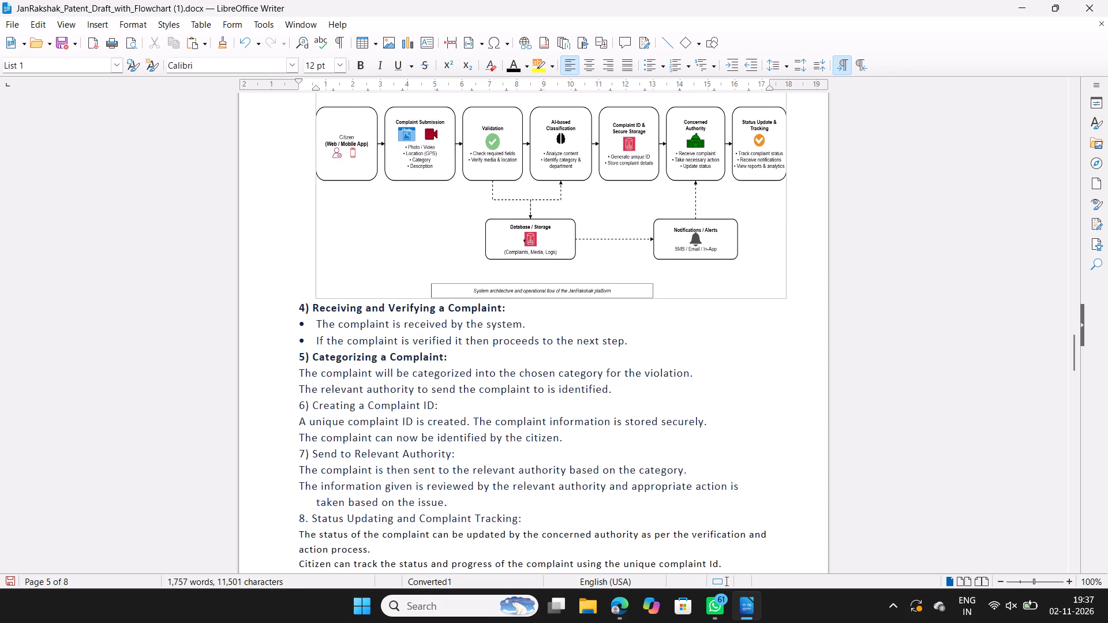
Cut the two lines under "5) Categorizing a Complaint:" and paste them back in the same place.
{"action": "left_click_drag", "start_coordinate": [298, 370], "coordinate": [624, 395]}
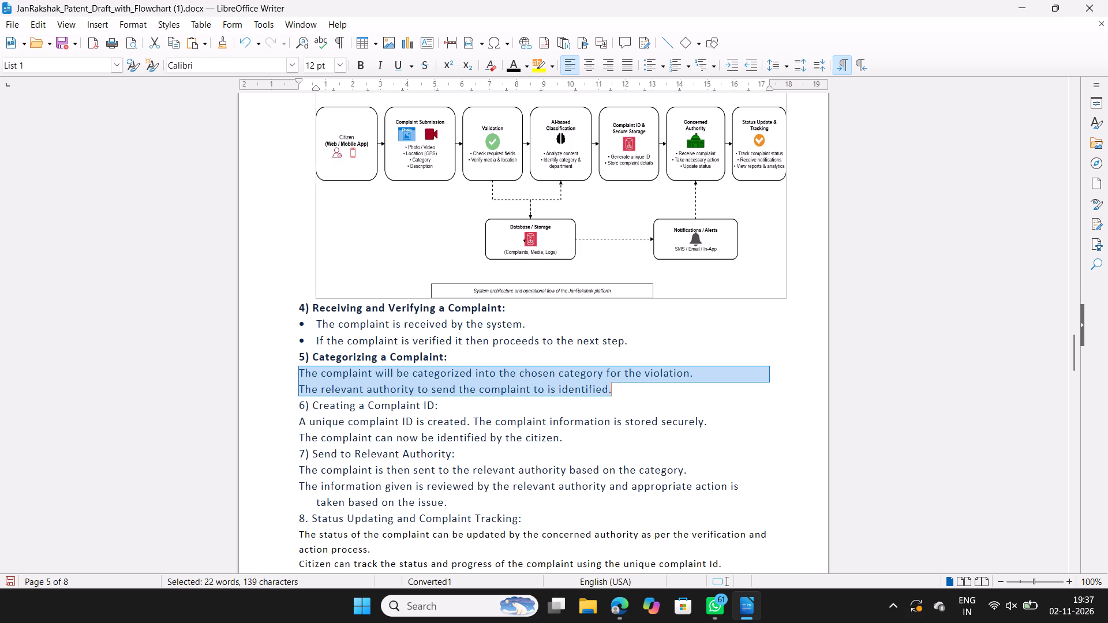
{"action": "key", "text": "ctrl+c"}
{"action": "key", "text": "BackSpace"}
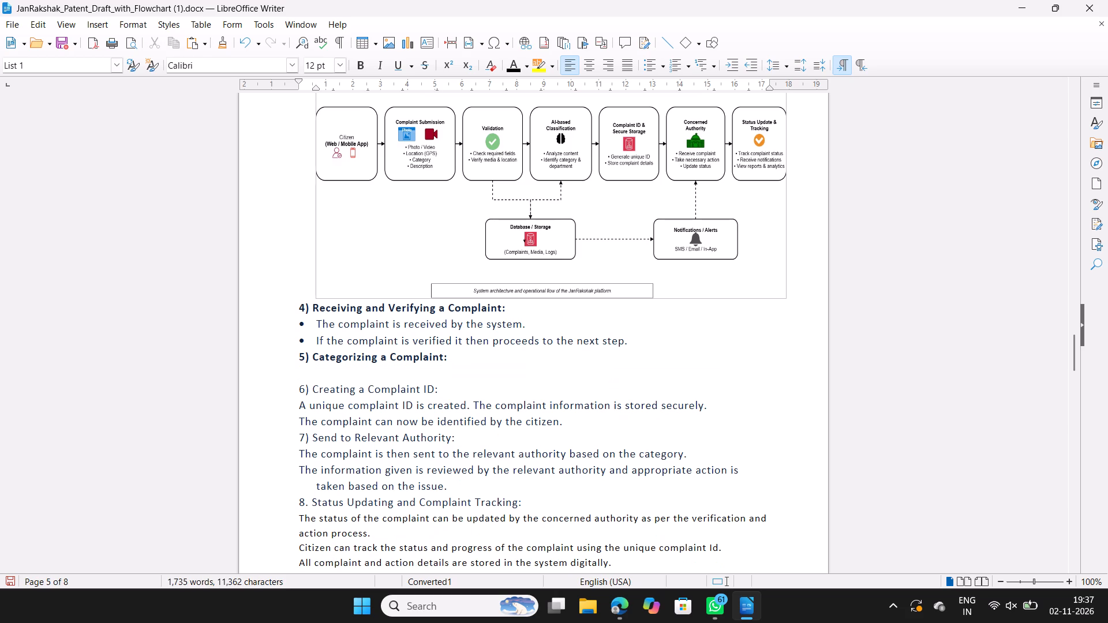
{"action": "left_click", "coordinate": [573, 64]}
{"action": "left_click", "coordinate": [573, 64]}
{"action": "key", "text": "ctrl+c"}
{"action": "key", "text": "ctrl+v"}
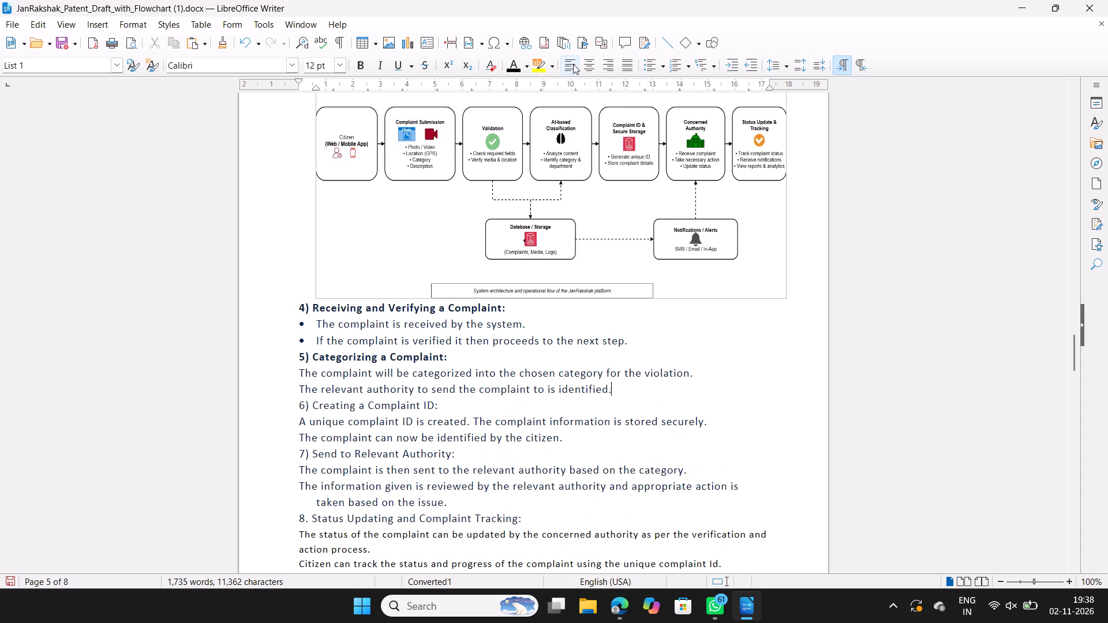
Add an empty line after "The relevant authority to send the complaint to is identified.".
{"action": "key", "text": "Return"}
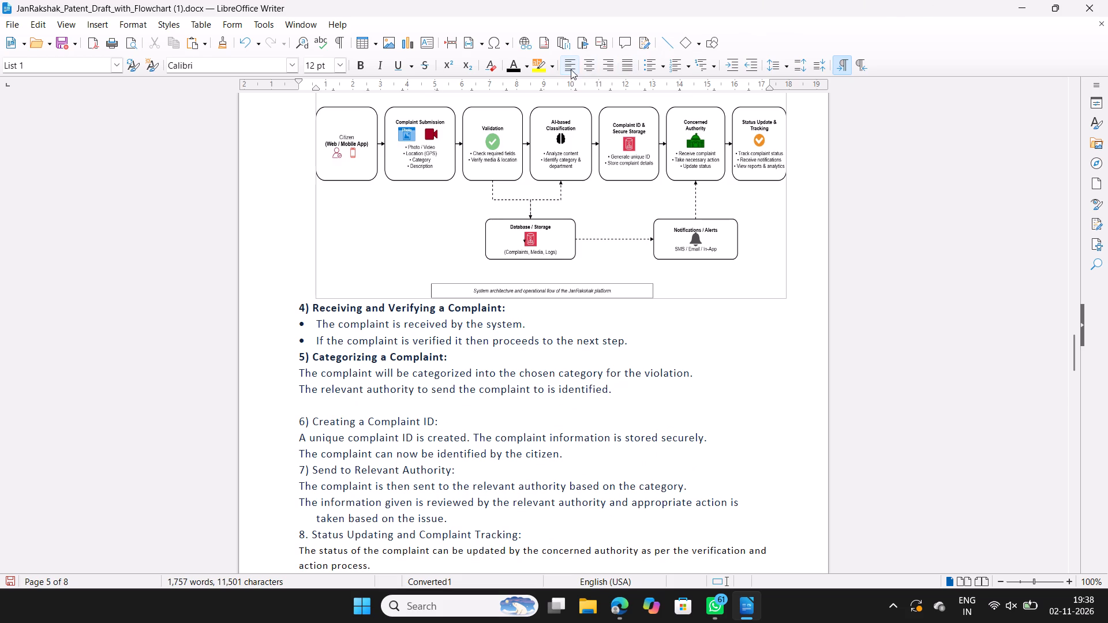
{"action": "left_click", "coordinate": [569, 70]}
{"action": "double_click", "coordinate": [569, 70]}
Remove the bullets from the two lines under "4) Receiving and Verifying a Complaint:", keeping each on its own line.
{"action": "scroll", "coordinate": [299, 375], "scroll_direction": "up", "scroll_amount": 4}
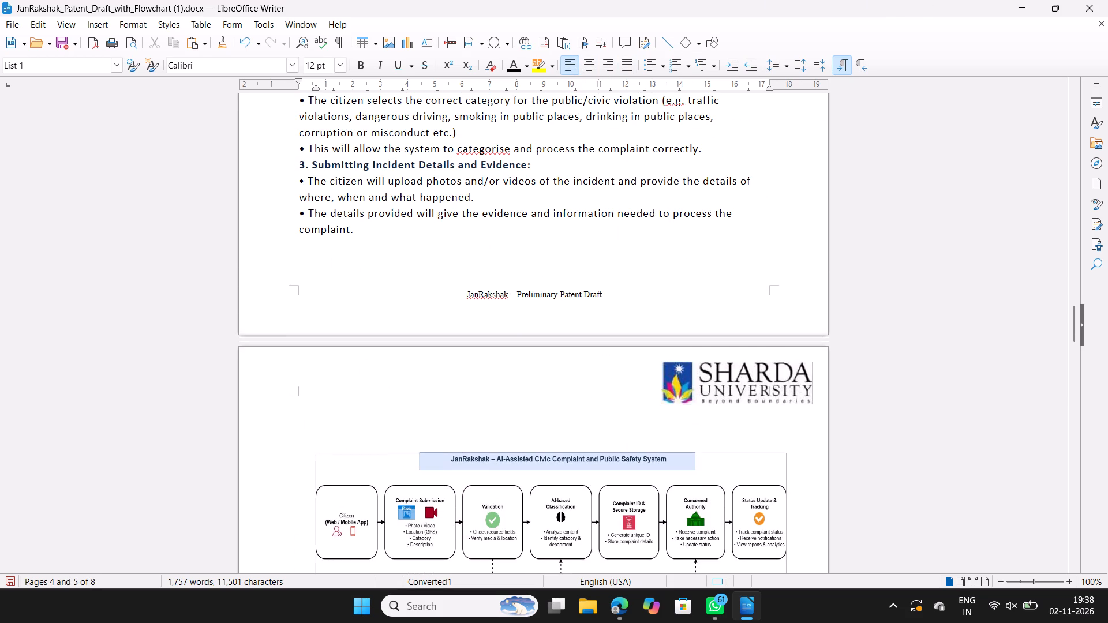
{"action": "scroll", "coordinate": [299, 375], "scroll_direction": "down", "scroll_amount": 1}
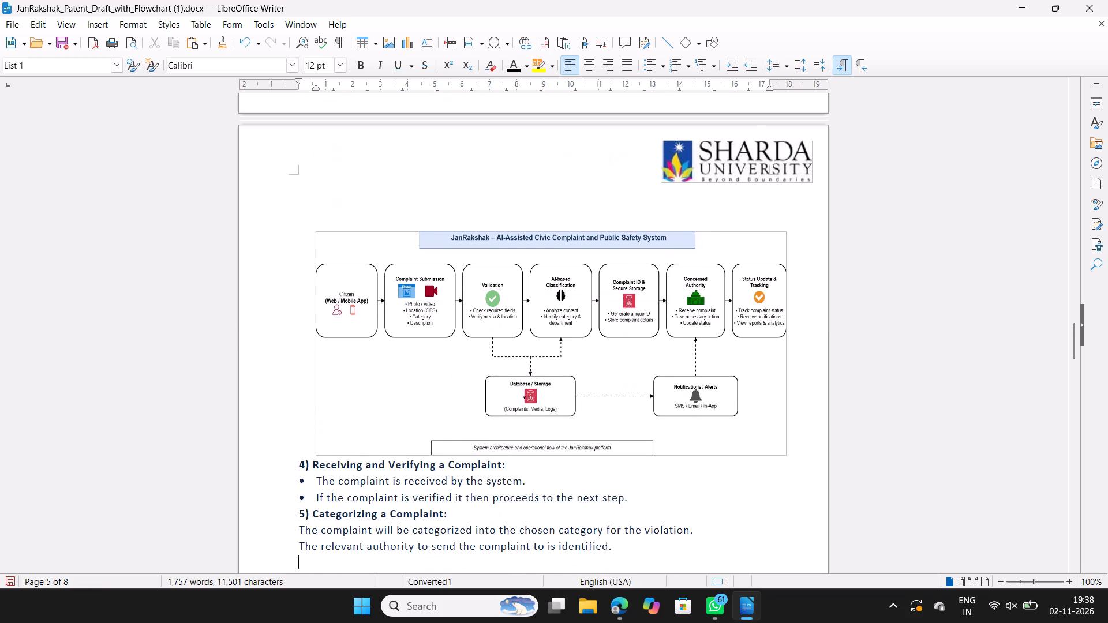
{"action": "scroll", "coordinate": [299, 375], "scroll_direction": "down", "scroll_amount": 1}
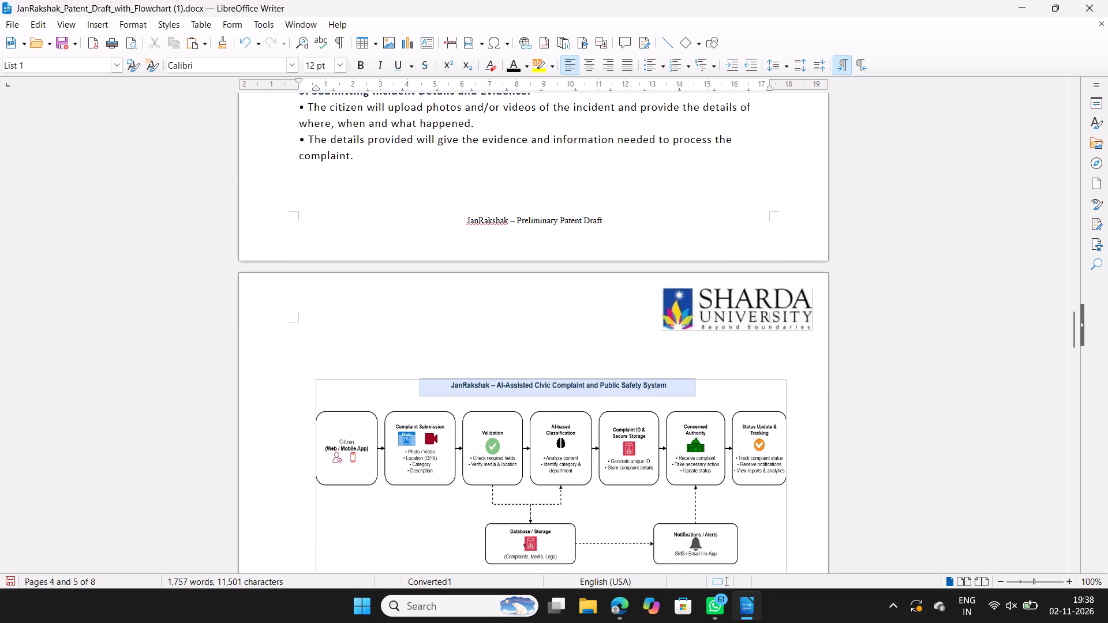
{"action": "scroll", "coordinate": [299, 375], "scroll_direction": "down", "scroll_amount": 1}
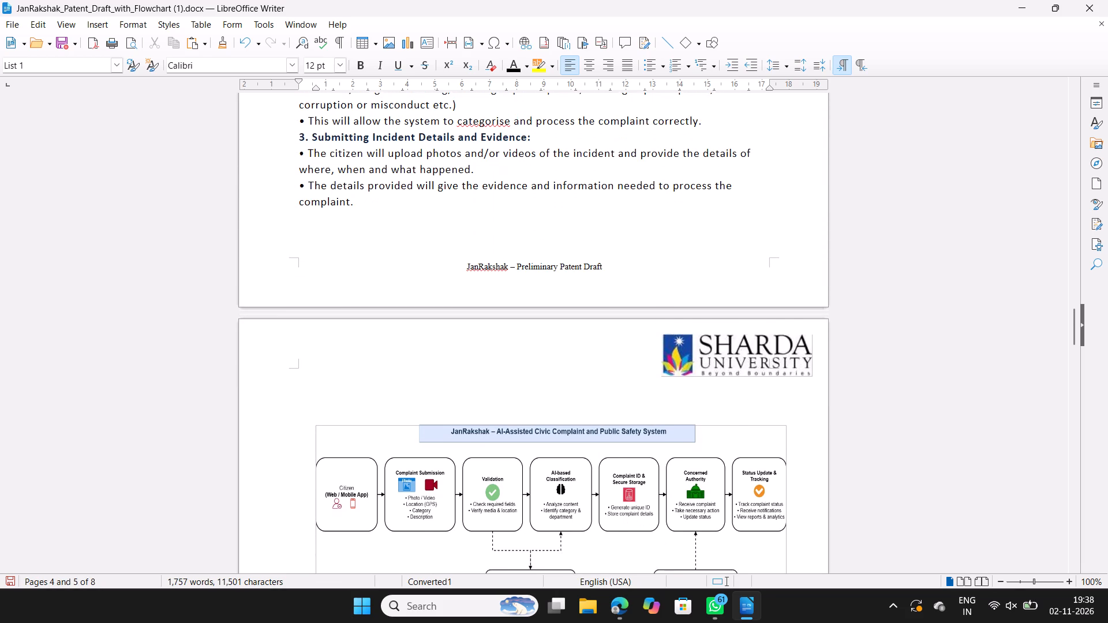
{"action": "scroll", "coordinate": [299, 375], "scroll_direction": "down", "scroll_amount": 1}
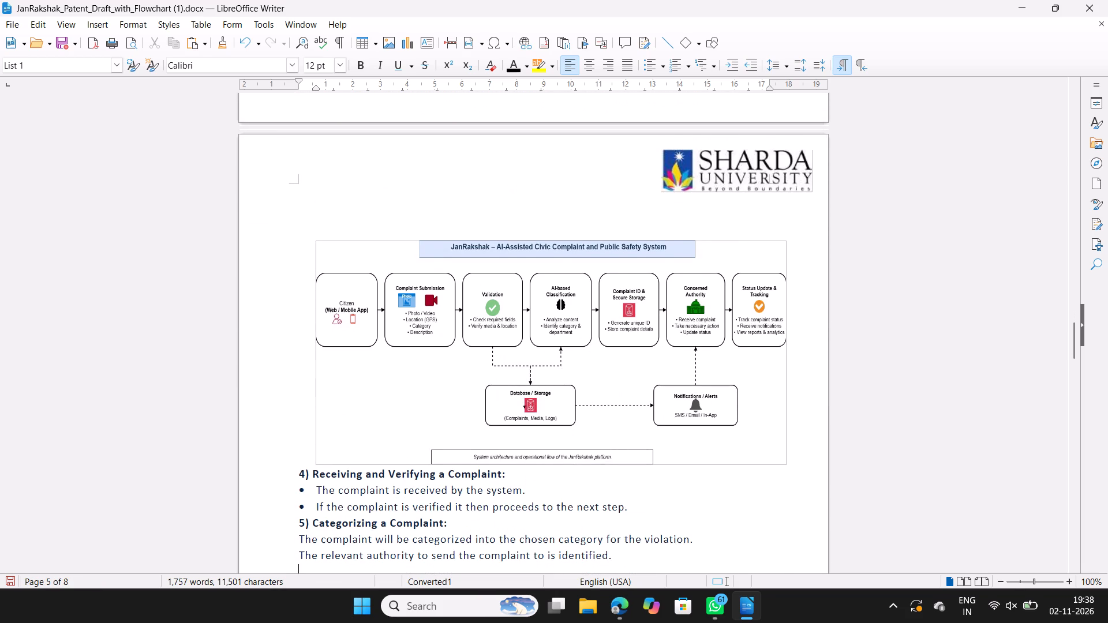
{"action": "left_click", "coordinate": [317, 497]}
{"action": "key", "text": "BackSpace"}
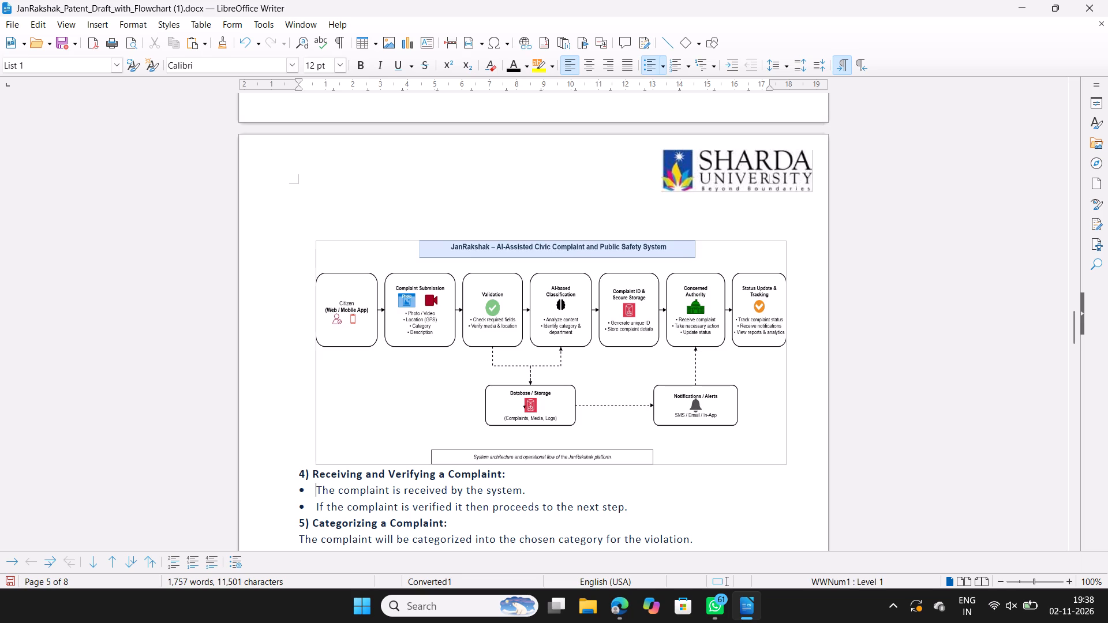
{"action": "key", "text": "ctrl+z"}
{"action": "key", "text": "BackSpace"}
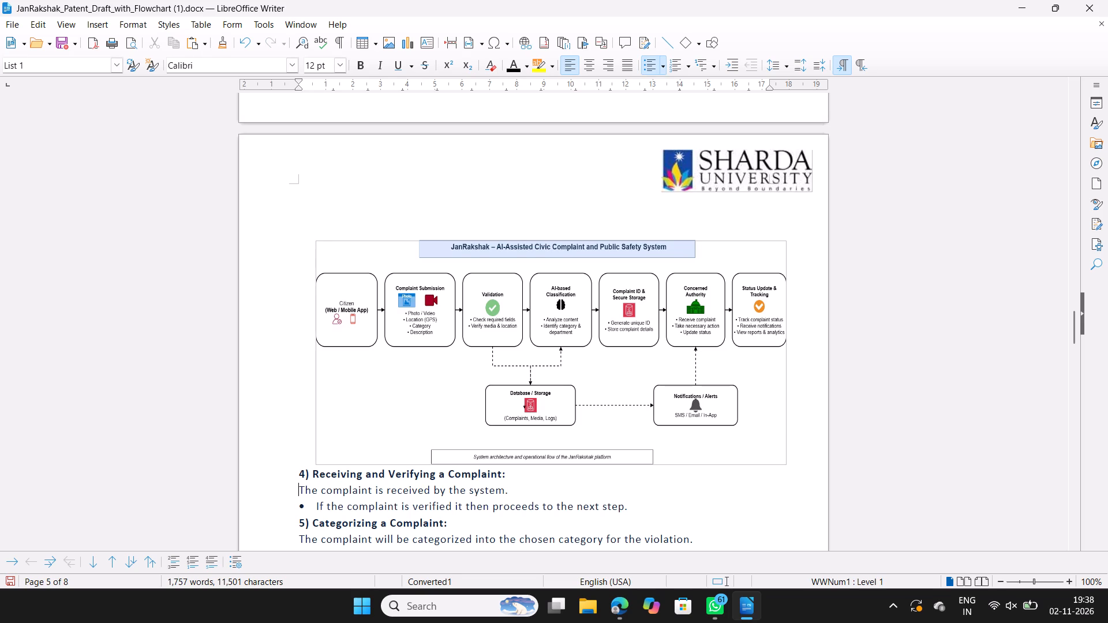
{"action": "left_click", "coordinate": [315, 504]}
{"action": "key", "text": "BackSpace"}
Make the subheading "6) Creating a Complaint ID:" bold.
{"action": "scroll", "coordinate": [315, 504], "scroll_direction": "down", "scroll_amount": 2}
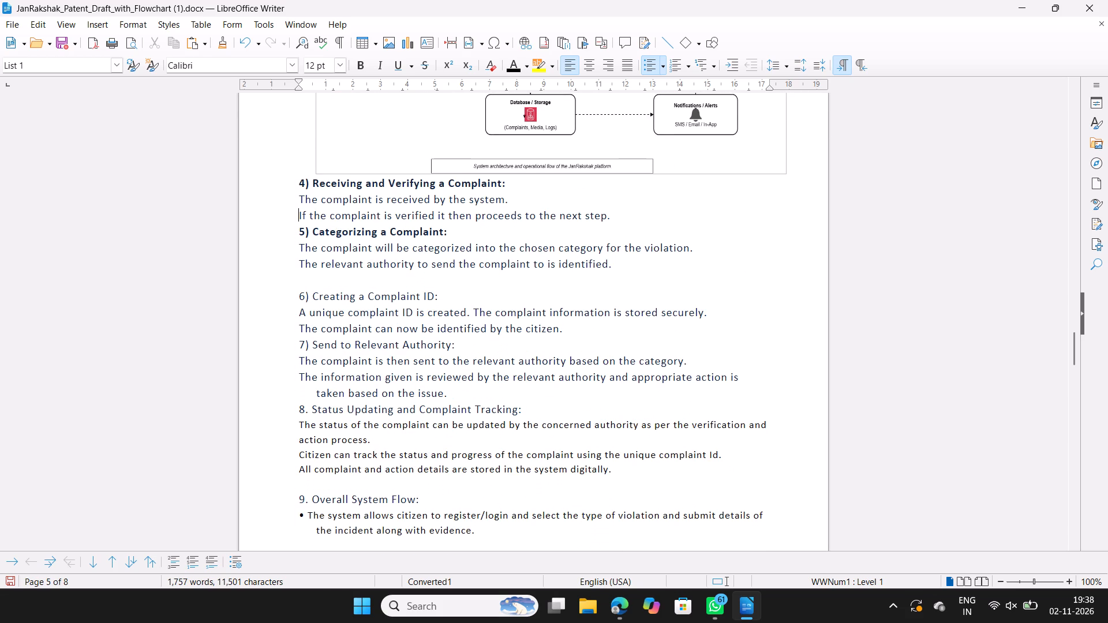
{"action": "left_click_drag", "start_coordinate": [297, 249], "coordinate": [616, 254]}
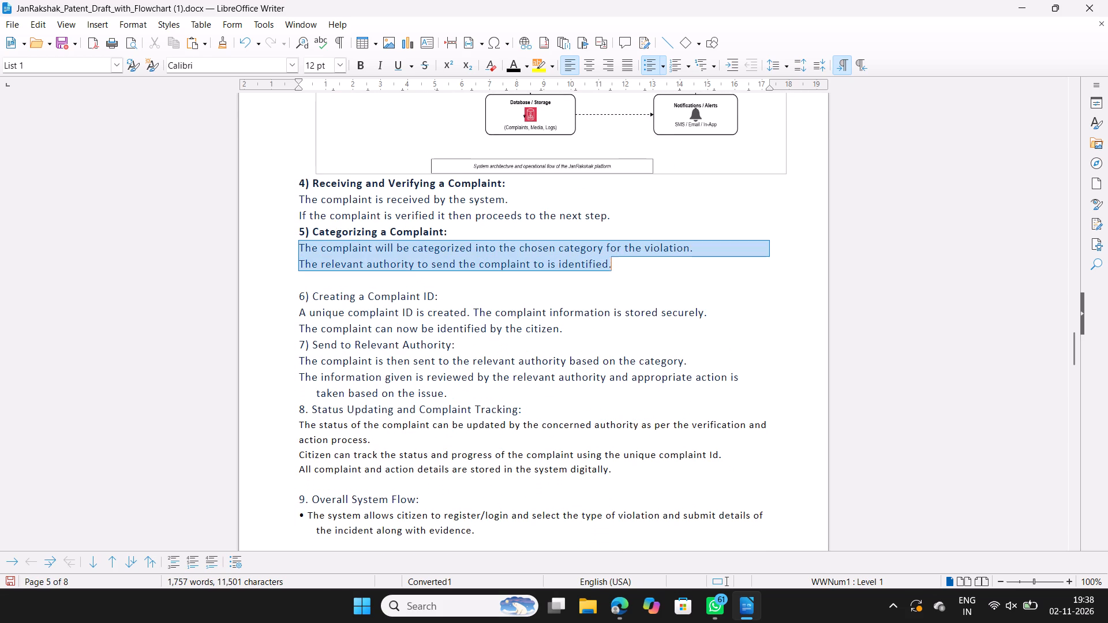
{"action": "left_click_drag", "start_coordinate": [616, 254], "coordinate": [661, 272]}
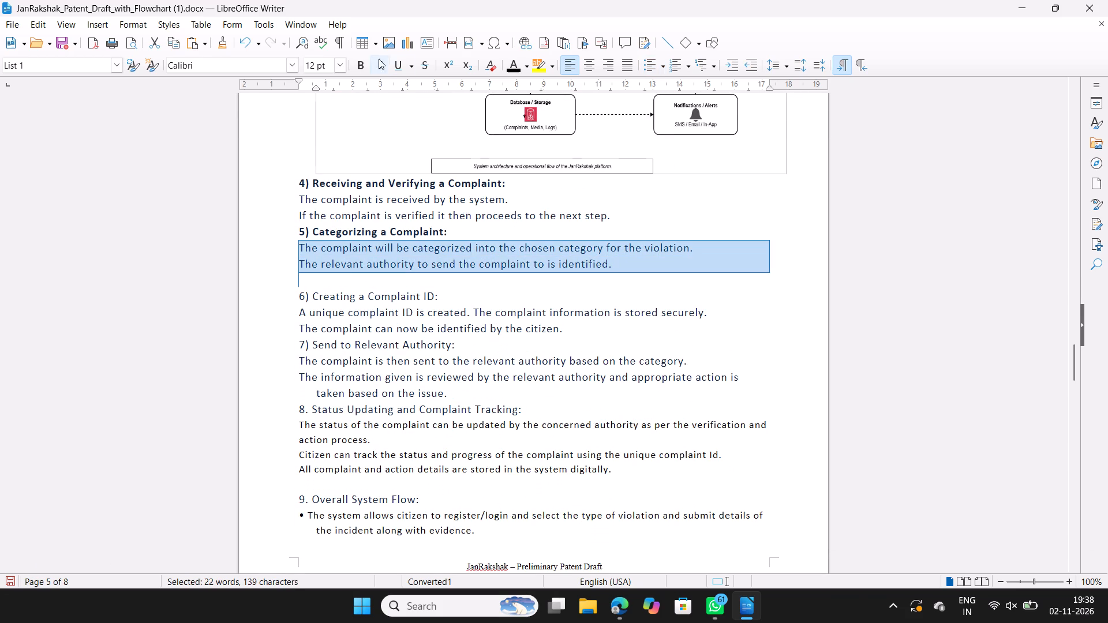
{"action": "left_click_drag", "start_coordinate": [292, 298], "coordinate": [366, 294]}
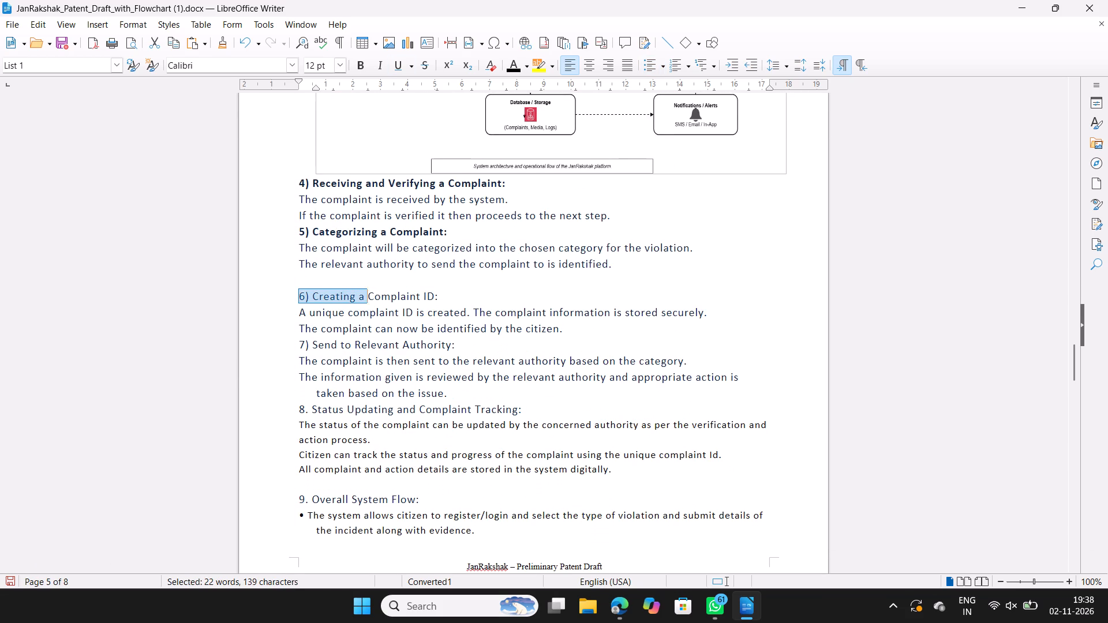
{"action": "left_click_drag", "start_coordinate": [366, 294], "coordinate": [451, 295]}
{"action": "key", "text": "ctrl+b"}
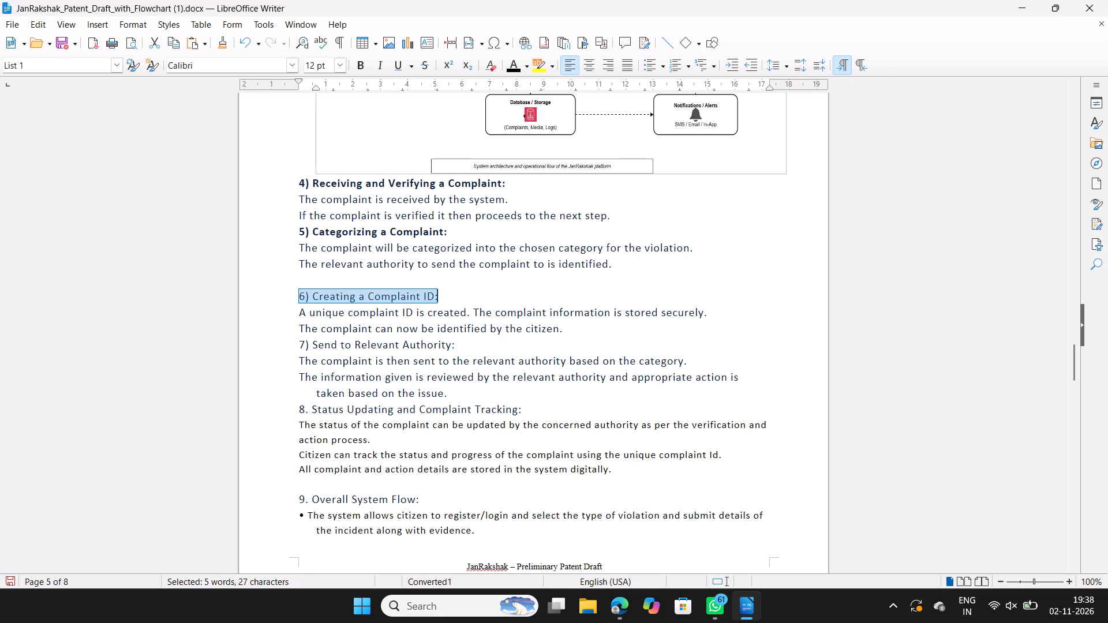
Remove the empty line above the subheading "6) Creating a Complaint ID:".
{"action": "left_click", "coordinate": [323, 278]}
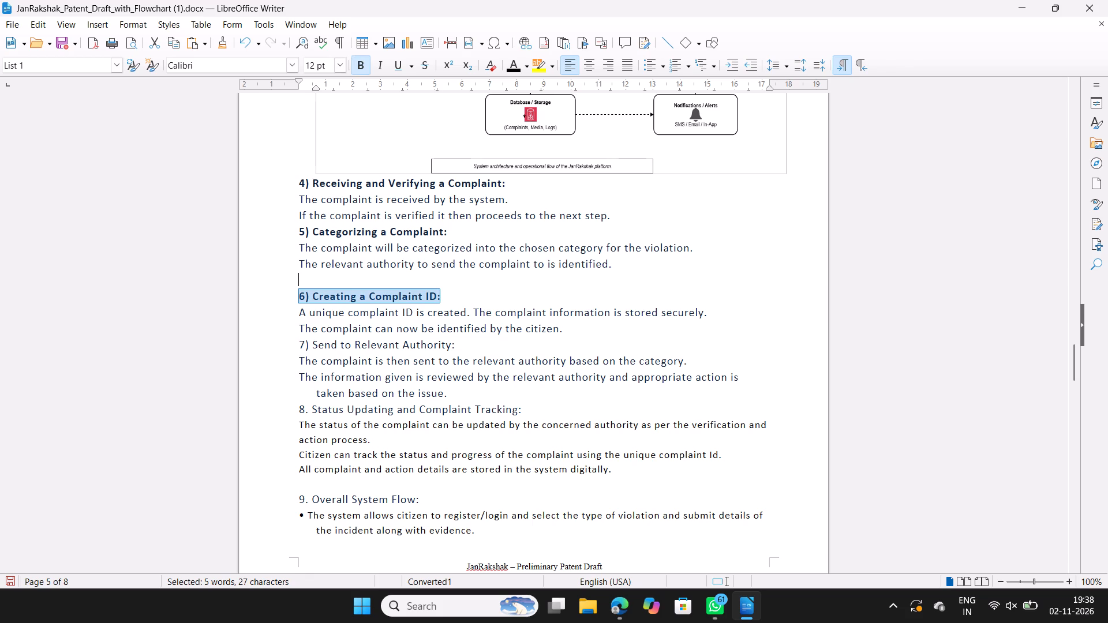
{"action": "key", "text": "BackSpace"}
{"action": "key", "text": "BackSpace"}
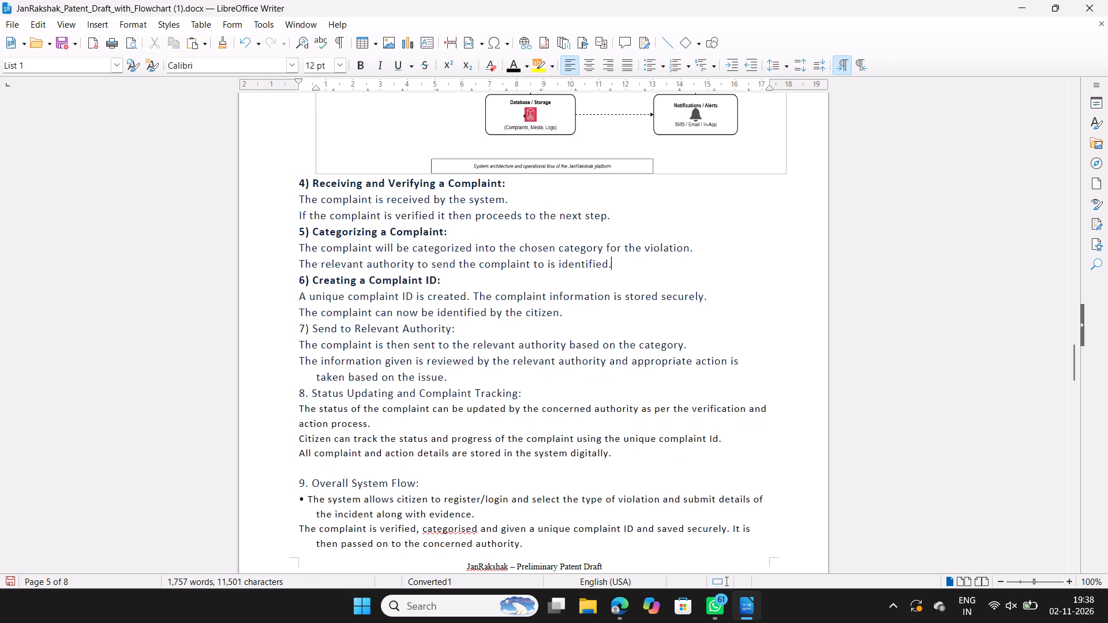
Make the subheading "7) Send to Relevant Authority:" bold.
{"action": "left_click_drag", "start_coordinate": [292, 295], "coordinate": [575, 307]}
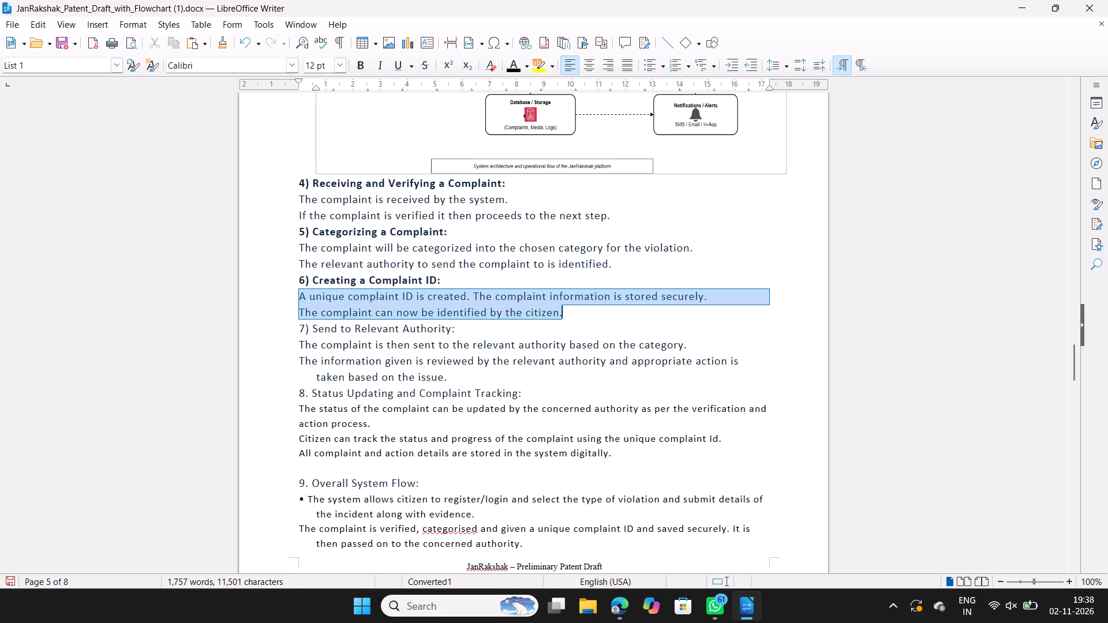
{"action": "left_click", "coordinate": [278, 324]}
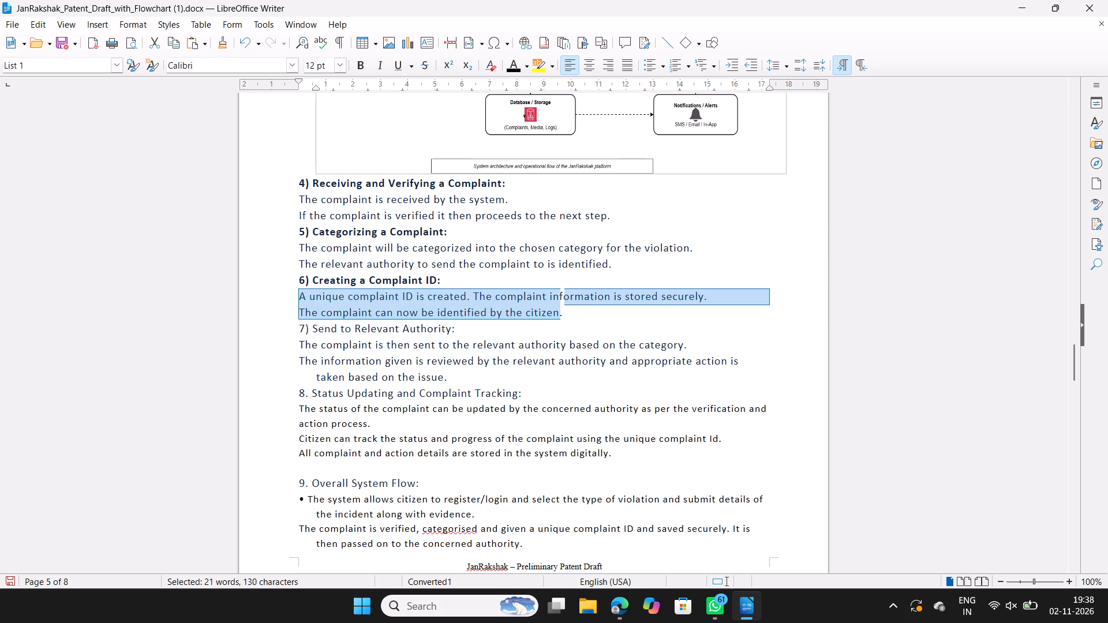
{"action": "left_click_drag", "start_coordinate": [295, 329], "coordinate": [465, 322]}
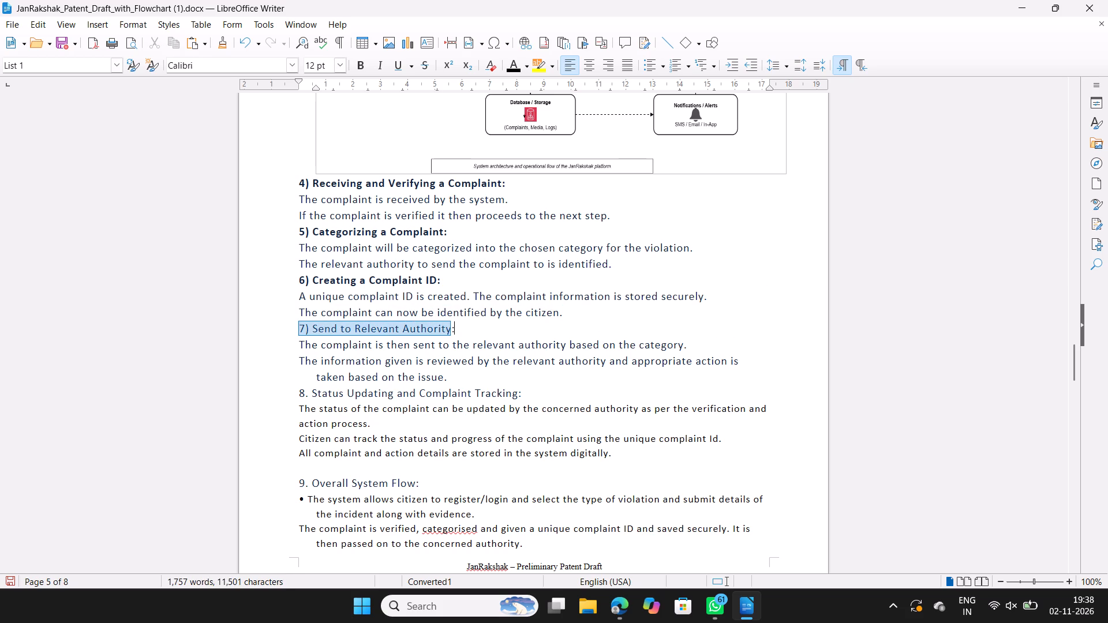
{"action": "left_click_drag", "start_coordinate": [465, 322], "coordinate": [465, 321]}
{"action": "key", "text": "ctrl+b"}
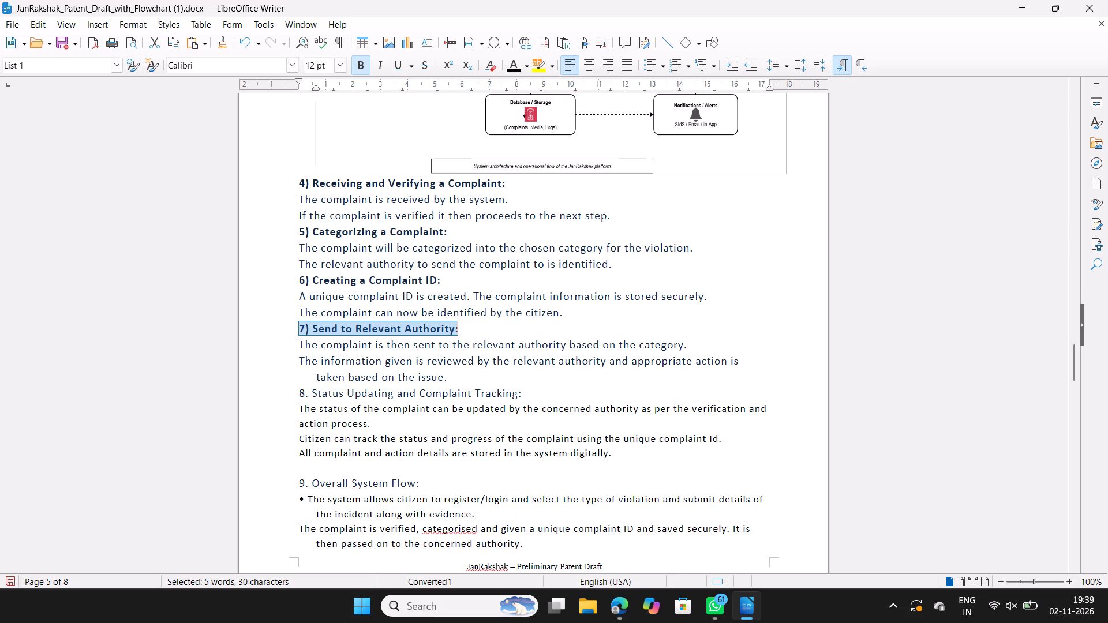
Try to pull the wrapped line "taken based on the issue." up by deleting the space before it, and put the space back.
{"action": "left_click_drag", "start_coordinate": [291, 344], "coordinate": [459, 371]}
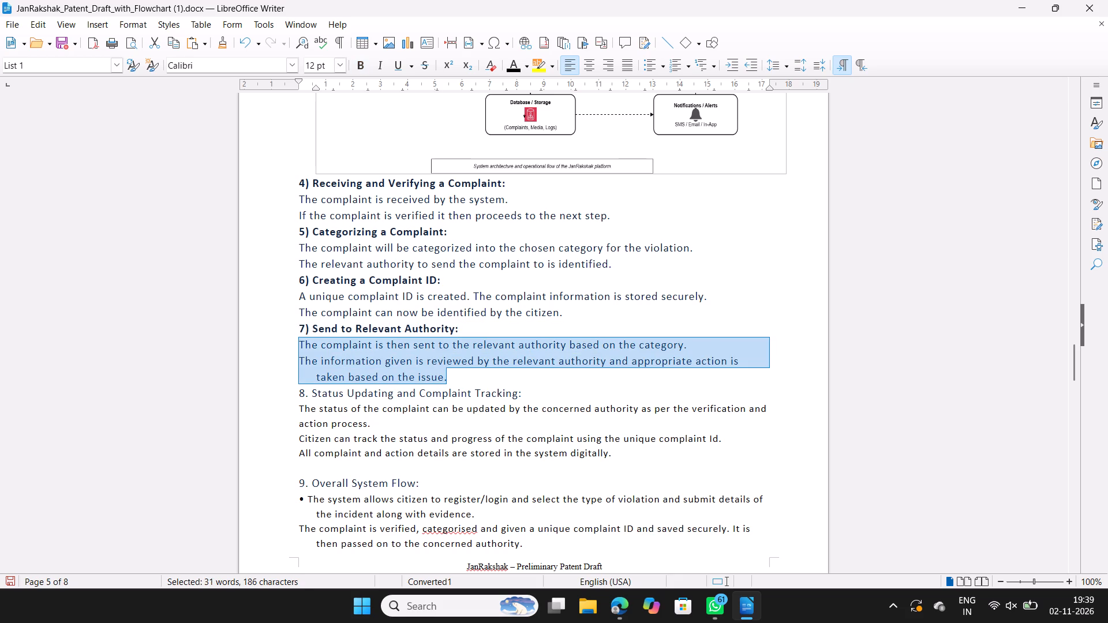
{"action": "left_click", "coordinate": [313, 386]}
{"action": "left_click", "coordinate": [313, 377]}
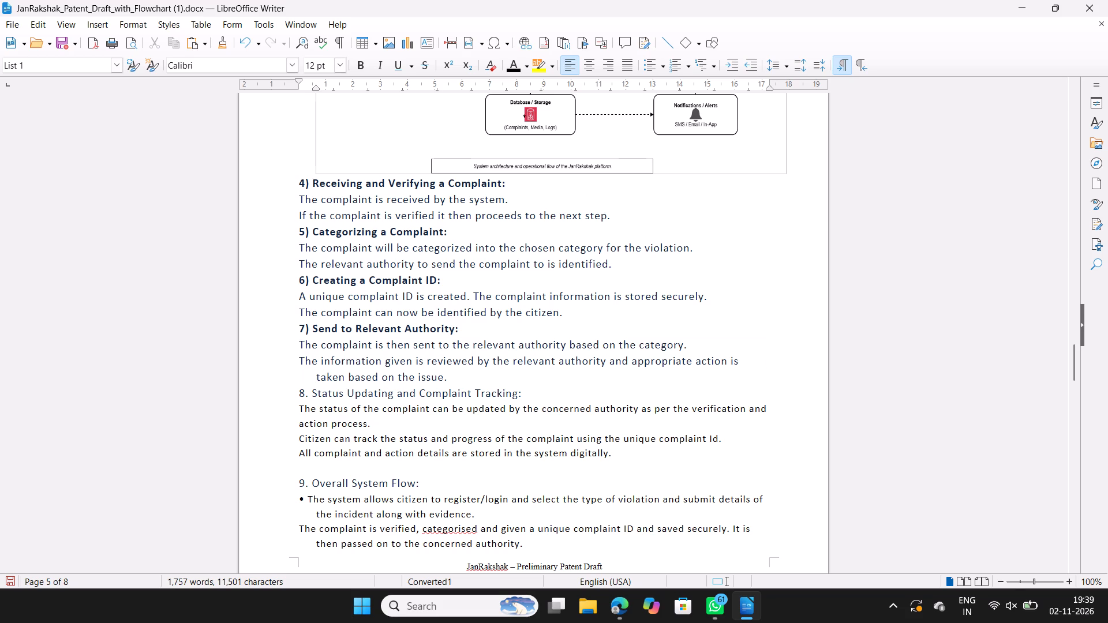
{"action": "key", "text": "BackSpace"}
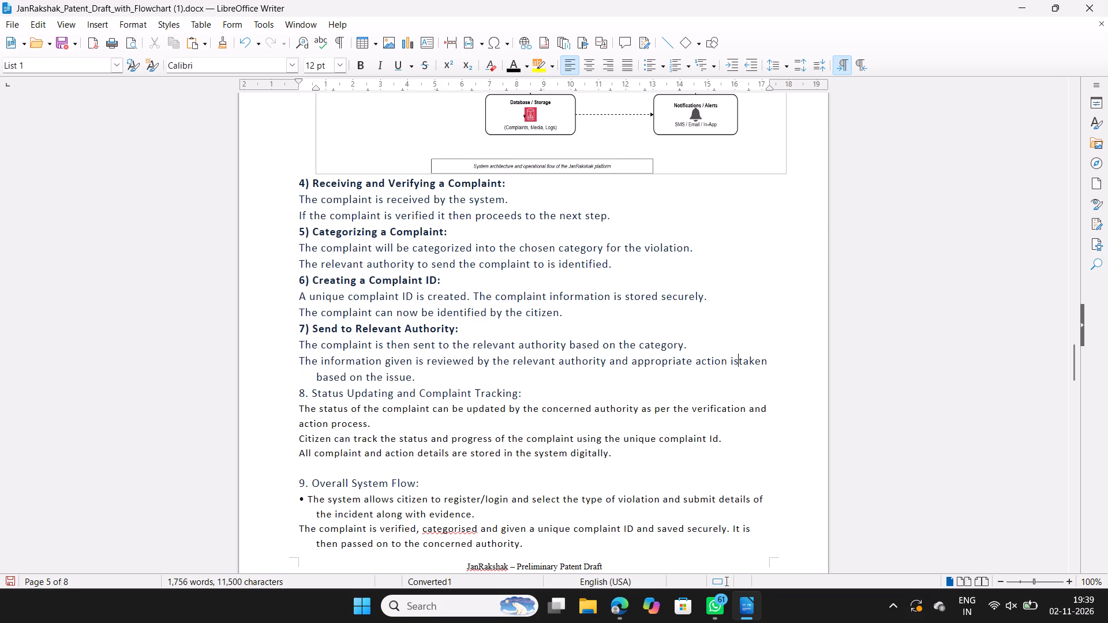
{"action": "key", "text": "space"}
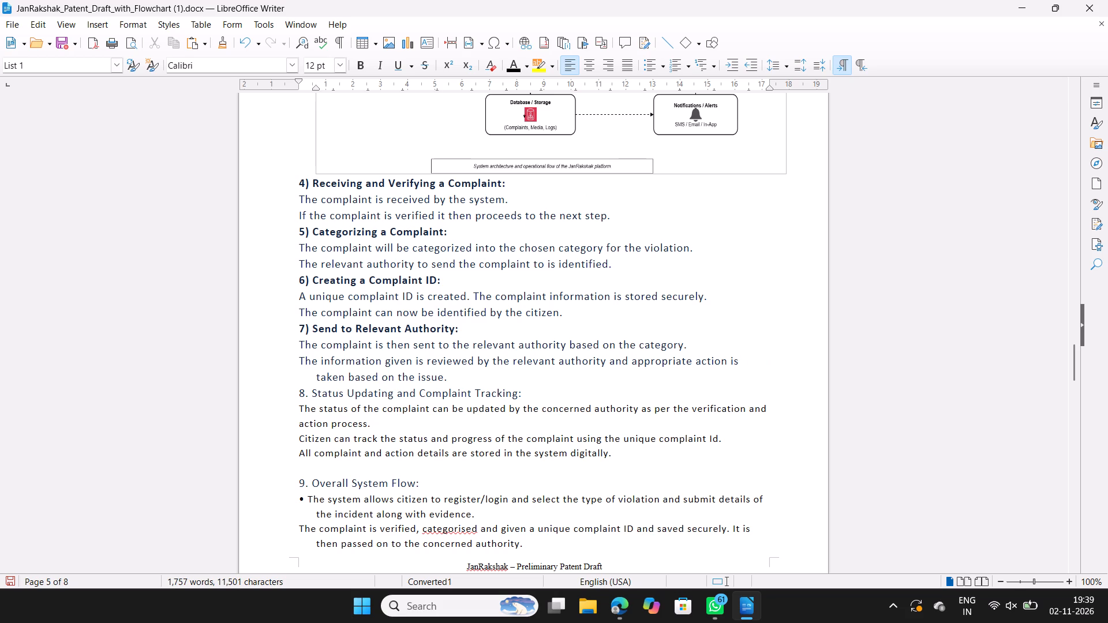
Make the subheading "8. Status Updating and Complaint Tracking:" bold.
{"action": "left_click_drag", "start_coordinate": [293, 396], "coordinate": [553, 402]}
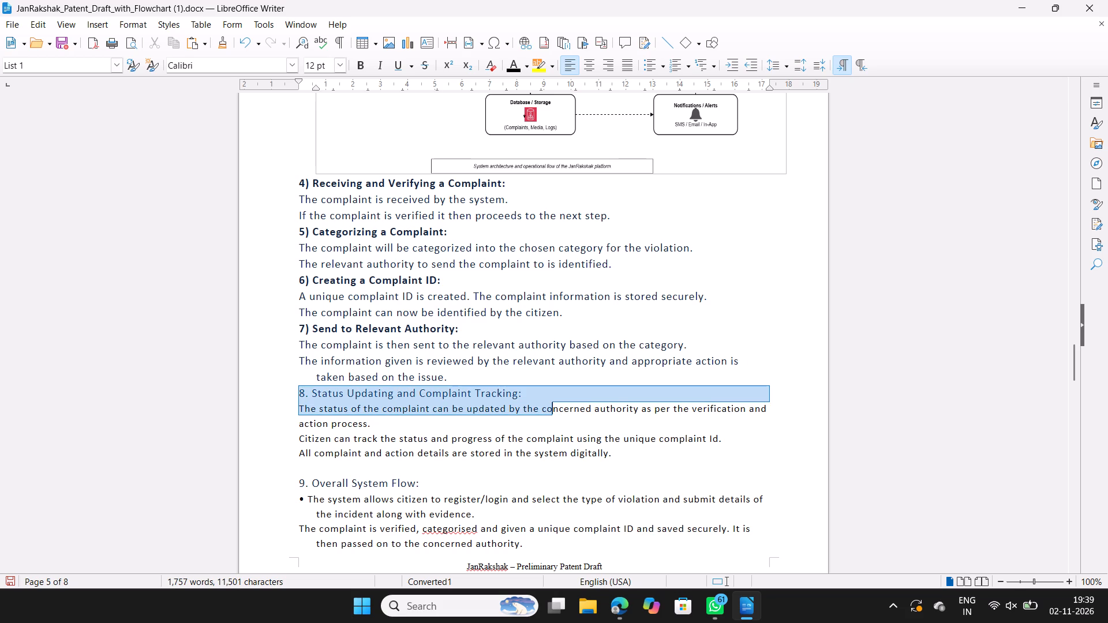
{"action": "left_click_drag", "start_coordinate": [553, 402], "coordinate": [548, 391]}
{"action": "key", "text": "ctrl+b"}
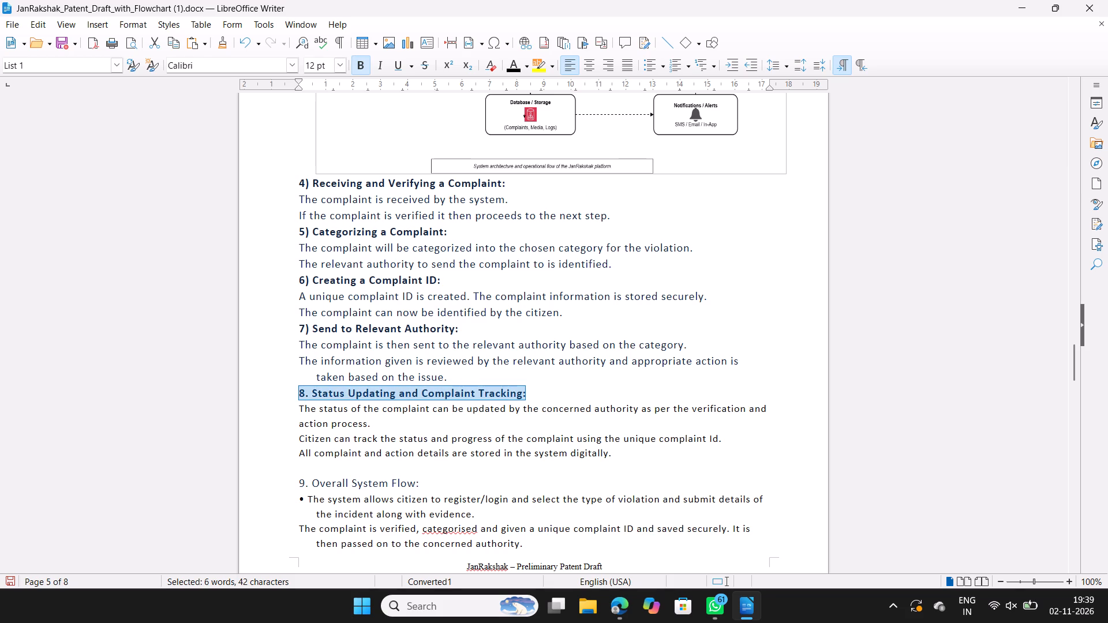
Set the text under "8. Status Updating and Complaint Tracking:" to 12 pt.
{"action": "left_click_drag", "start_coordinate": [293, 406], "coordinate": [652, 465]}
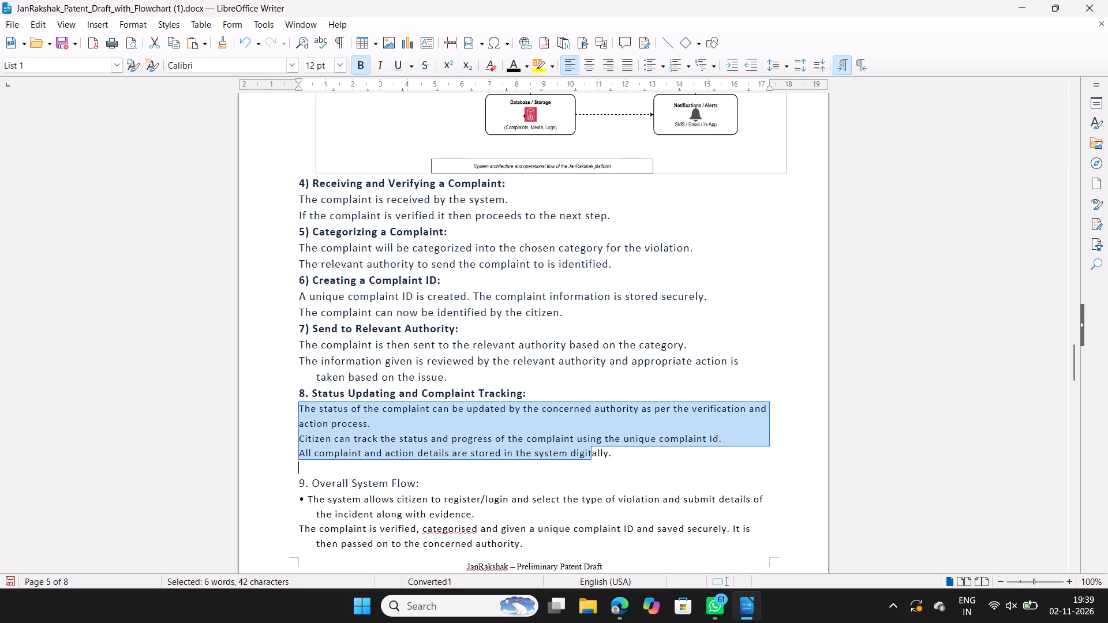
{"action": "left_click_drag", "start_coordinate": [652, 465], "coordinate": [652, 464]}
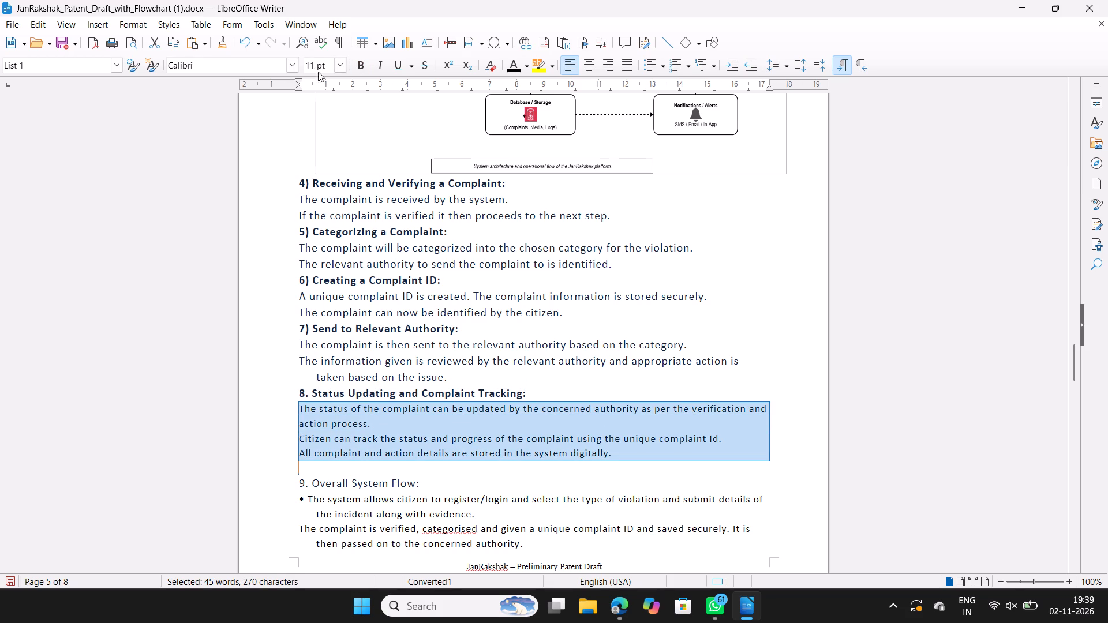
{"action": "left_click", "coordinate": [340, 67]}
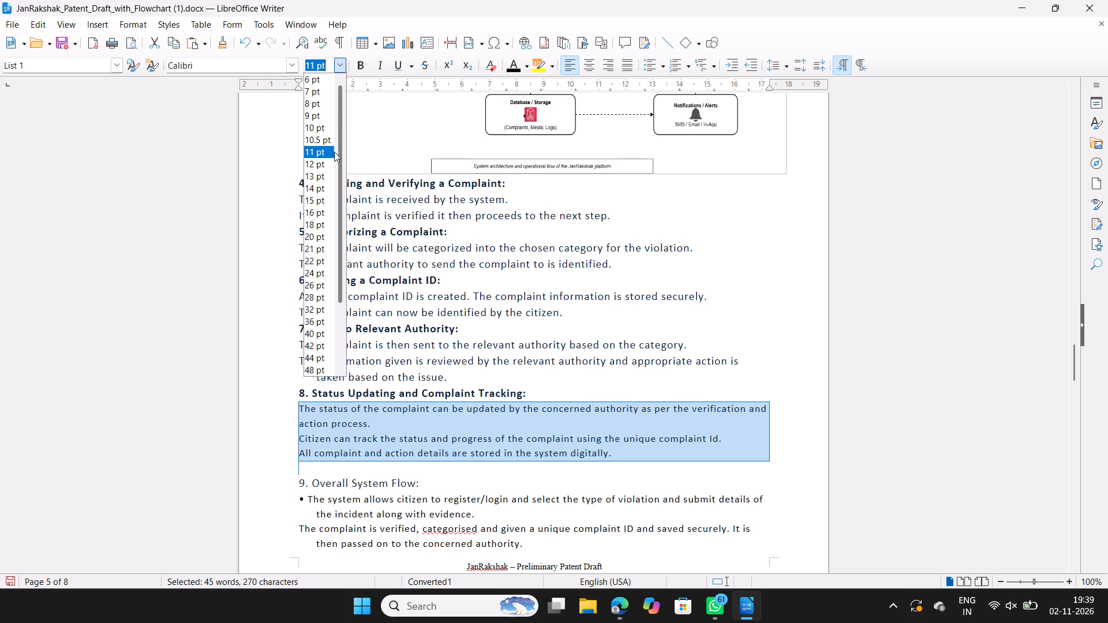
{"action": "left_click", "coordinate": [313, 160]}
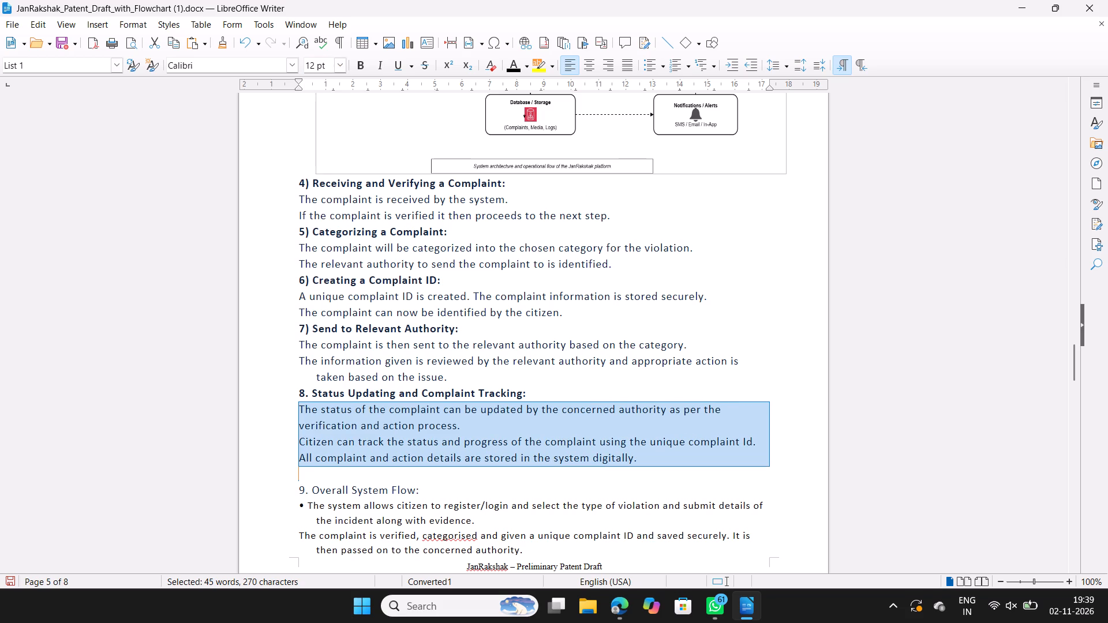
{"action": "left_click", "coordinate": [260, 343]}
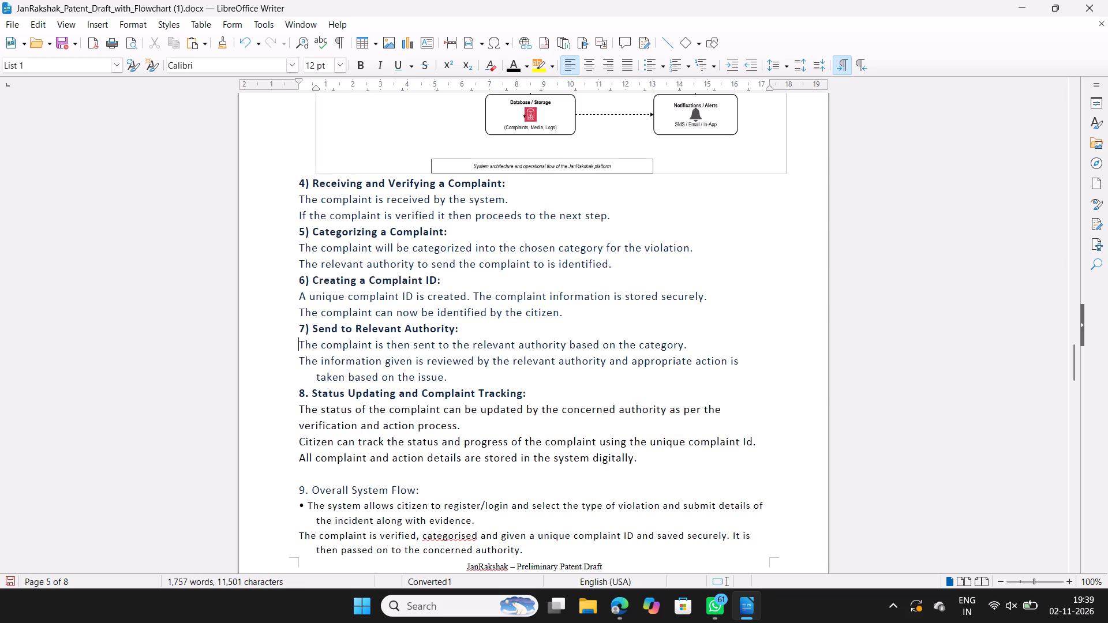
Make the subheading "9. Overall System Flow:" bold and remove the empty line above it.
{"action": "scroll", "coordinate": [370, 440], "scroll_direction": "down", "scroll_amount": 1}
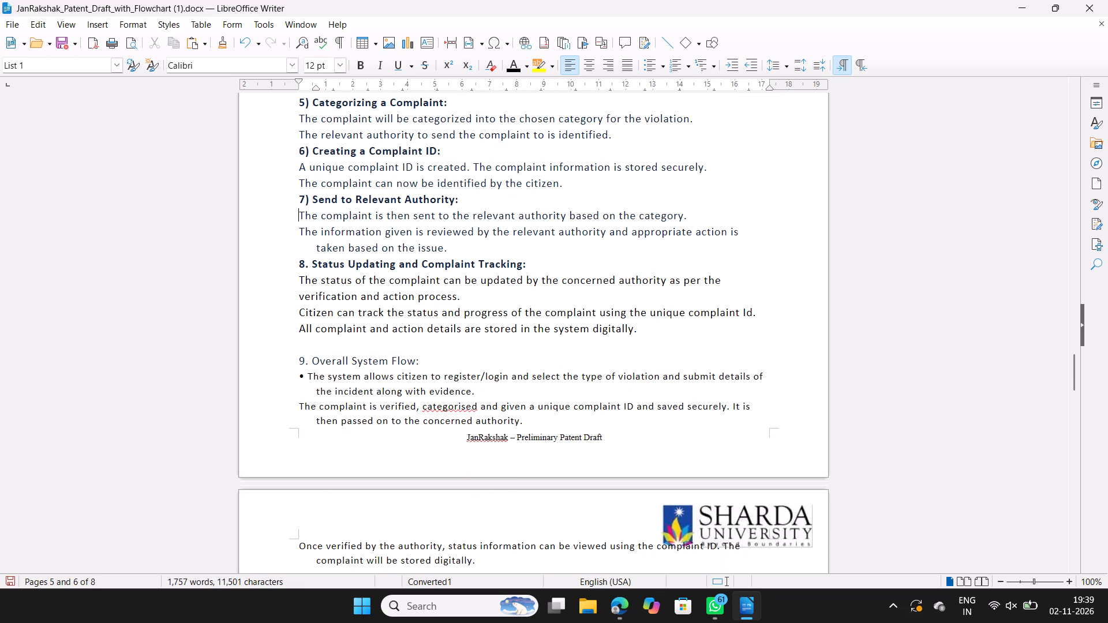
{"action": "left_click_drag", "start_coordinate": [294, 361], "coordinate": [422, 362]}
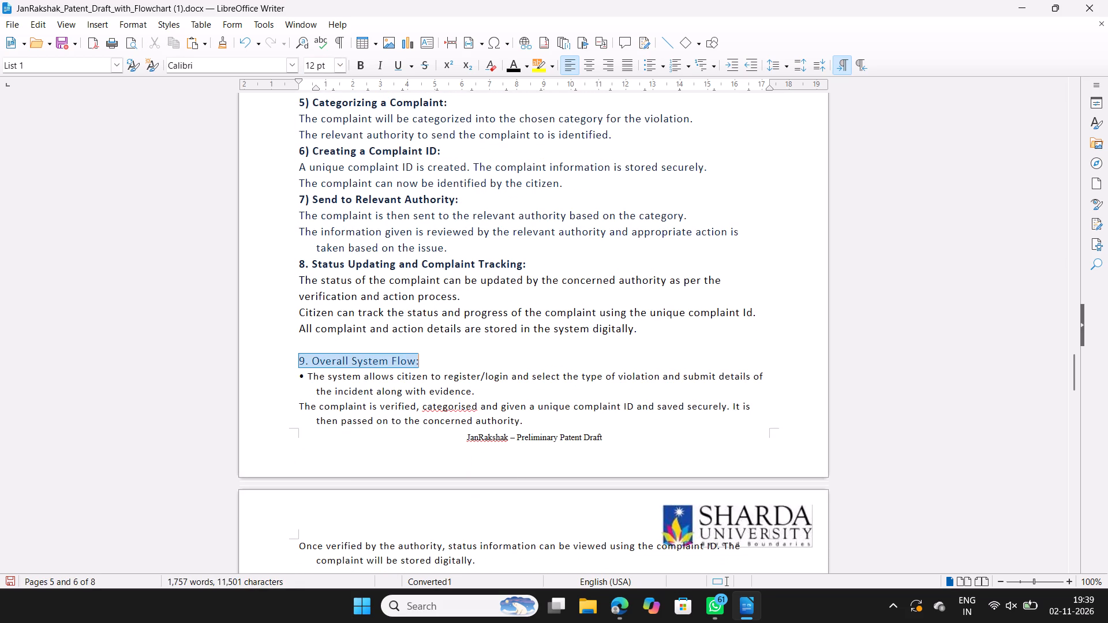
{"action": "key", "text": "ctrl+b"}
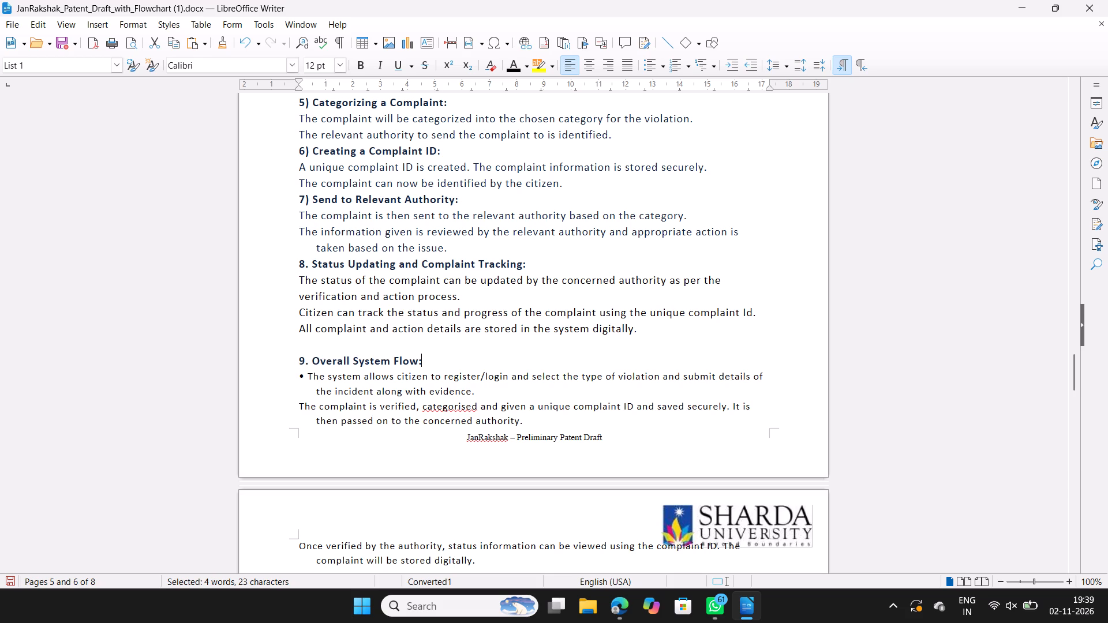
{"action": "left_click", "coordinate": [311, 335]}
{"action": "key", "text": "BackSpace"}
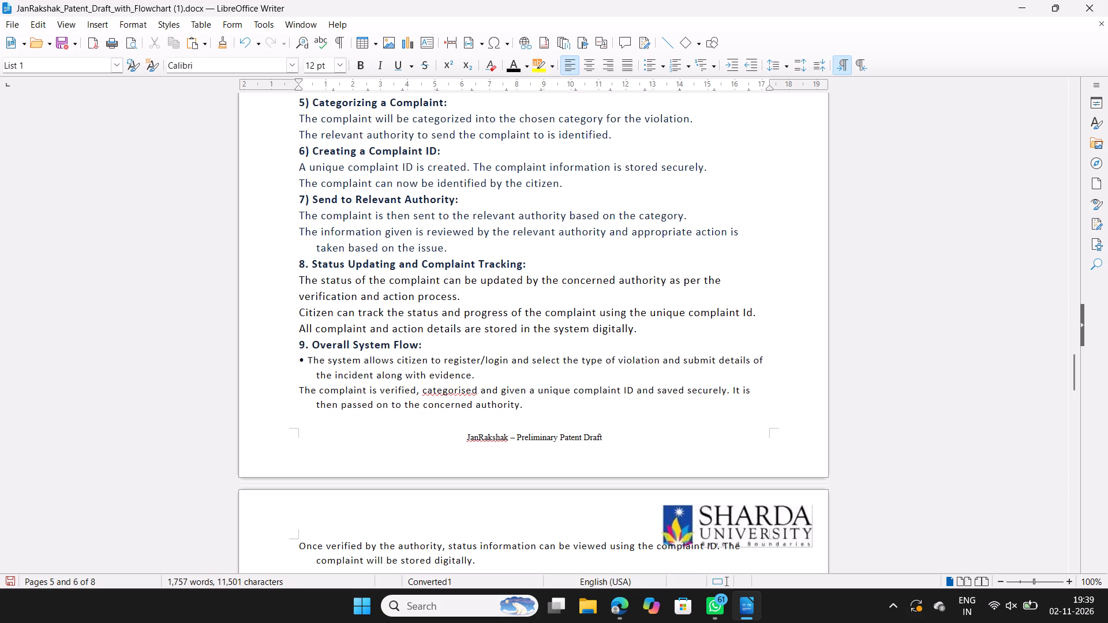
Remove the bullet before "The system allows citizen to register/login" under "9. Overall System Flow:".
{"action": "left_click_drag", "start_coordinate": [300, 361], "coordinate": [307, 362]}
{"action": "key", "text": "BackSpace"}
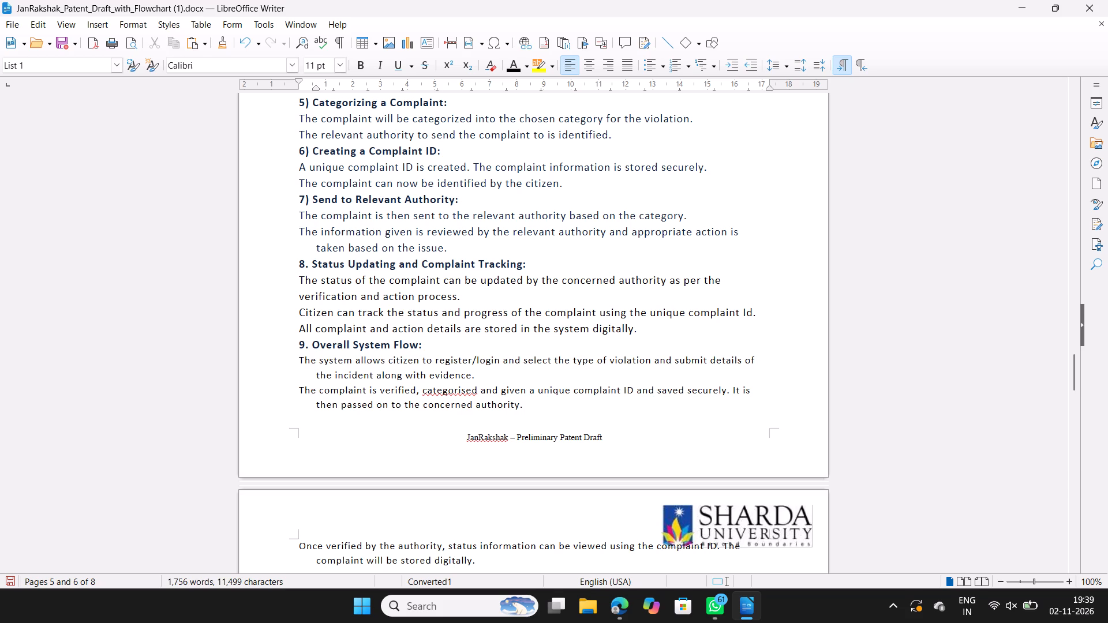
Set all three paragraphs under "9. Overall System Flow:" to 12 pt, including the one continuing above the flowchart.
{"action": "left_click_drag", "start_coordinate": [300, 356], "coordinate": [511, 422]}
{"action": "left_click_drag", "start_coordinate": [339, 65], "coordinate": [333, 139]}
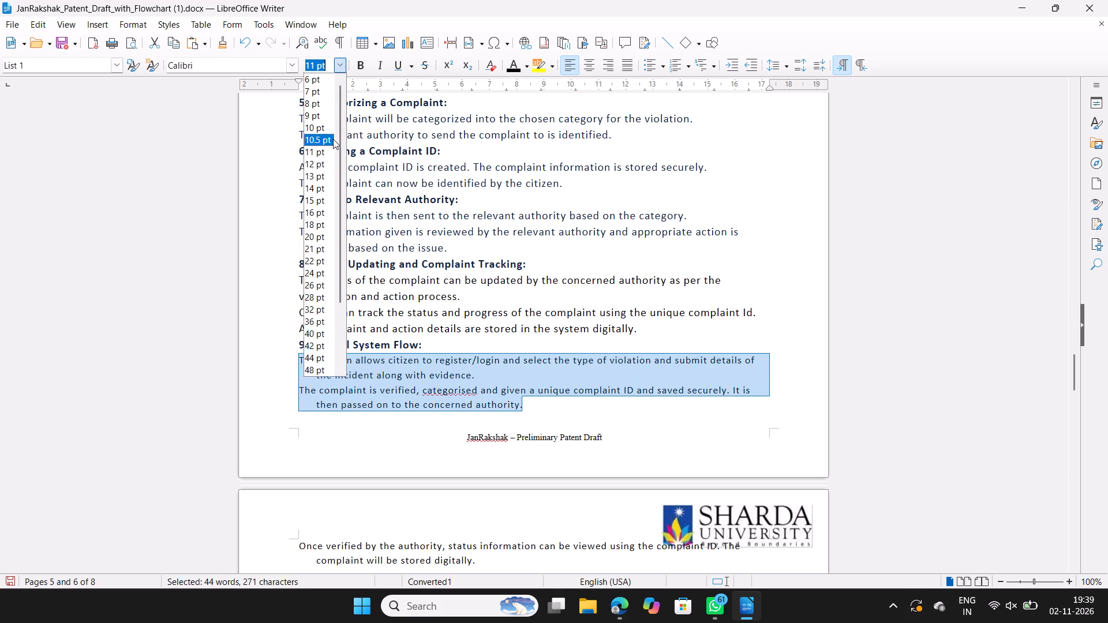
{"action": "left_click_drag", "start_coordinate": [333, 139], "coordinate": [317, 164]}
{"action": "left_click", "coordinate": [317, 164]}
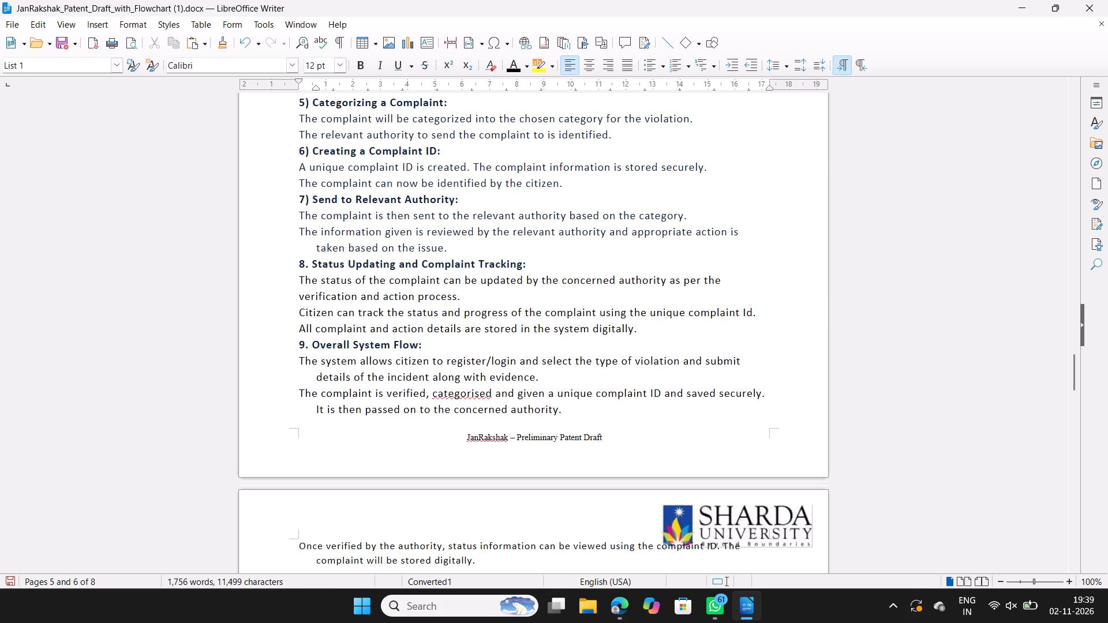
{"action": "scroll", "coordinate": [409, 462], "scroll_direction": "down", "scroll_amount": 1}
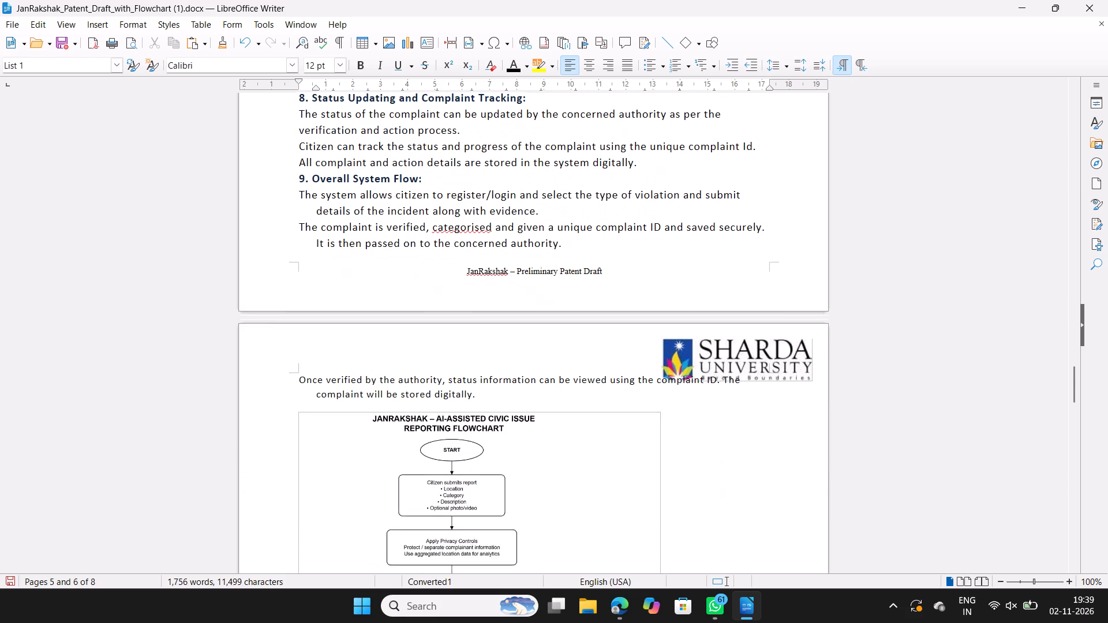
{"action": "scroll", "coordinate": [409, 462], "scroll_direction": "down", "scroll_amount": 1}
{"action": "left_click_drag", "start_coordinate": [297, 332], "coordinate": [500, 344]}
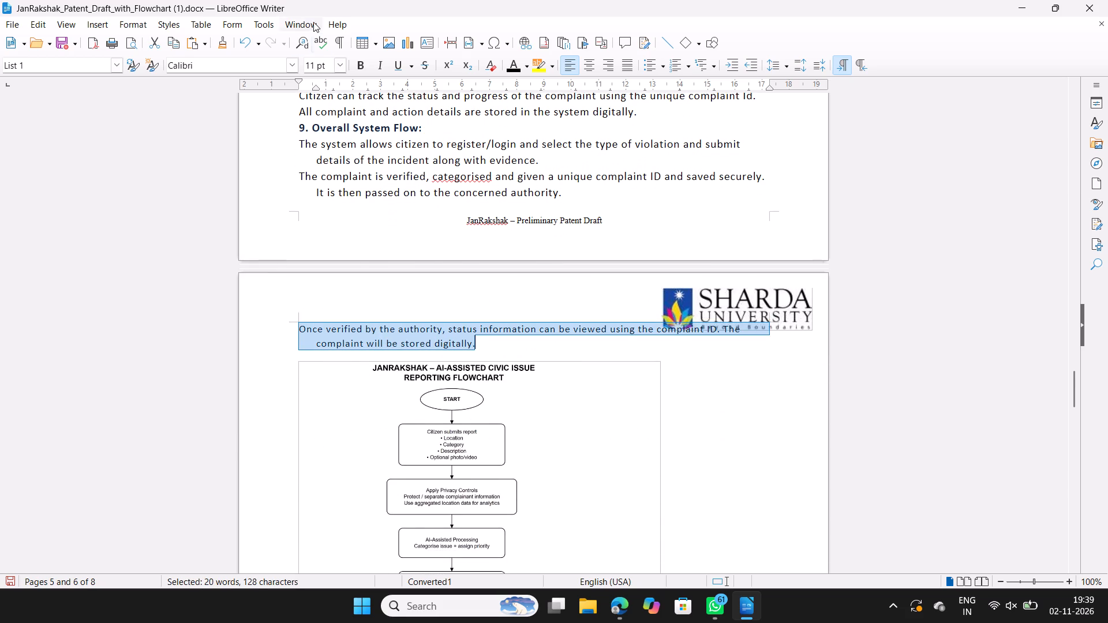
{"action": "left_click", "coordinate": [342, 62]}
{"action": "left_click", "coordinate": [320, 169]}
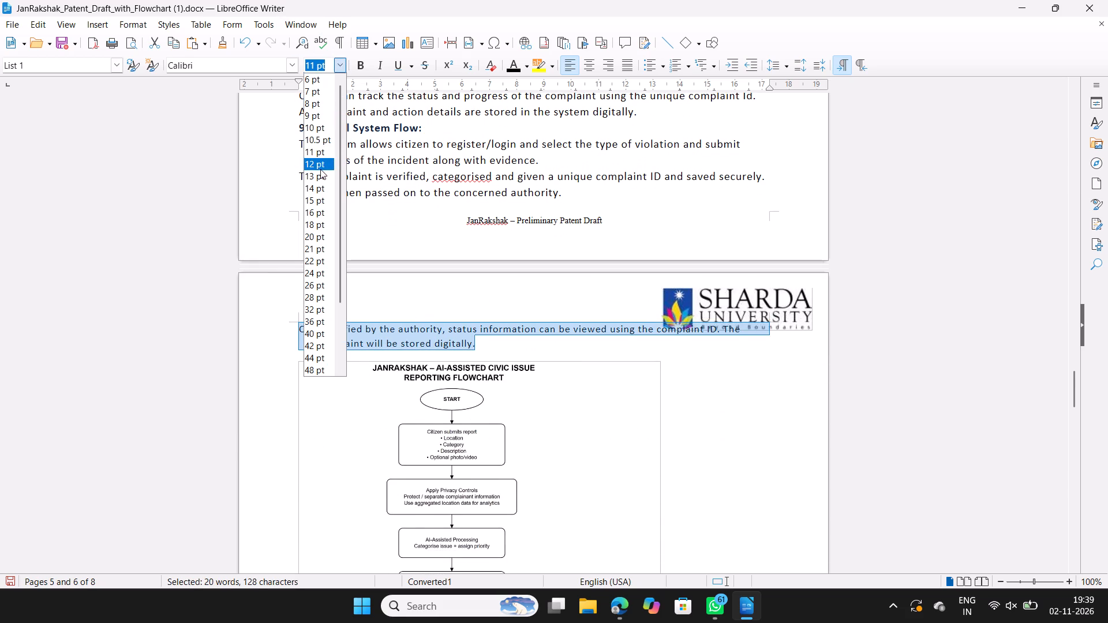
Remove bold from the bulleted text under section 6, from "This invention can be used by citizens" to "JanRakshak" in the last bullet.
{"action": "scroll", "coordinate": [521, 336], "scroll_direction": "down", "scroll_amount": 4}
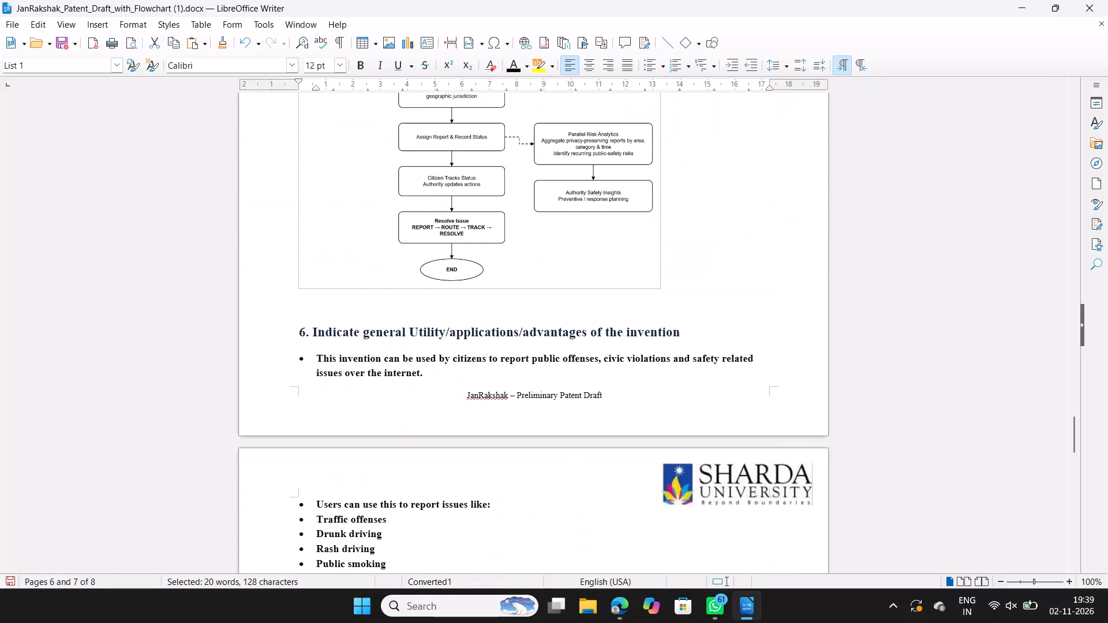
{"action": "scroll", "coordinate": [521, 336], "scroll_direction": "down", "scroll_amount": 1}
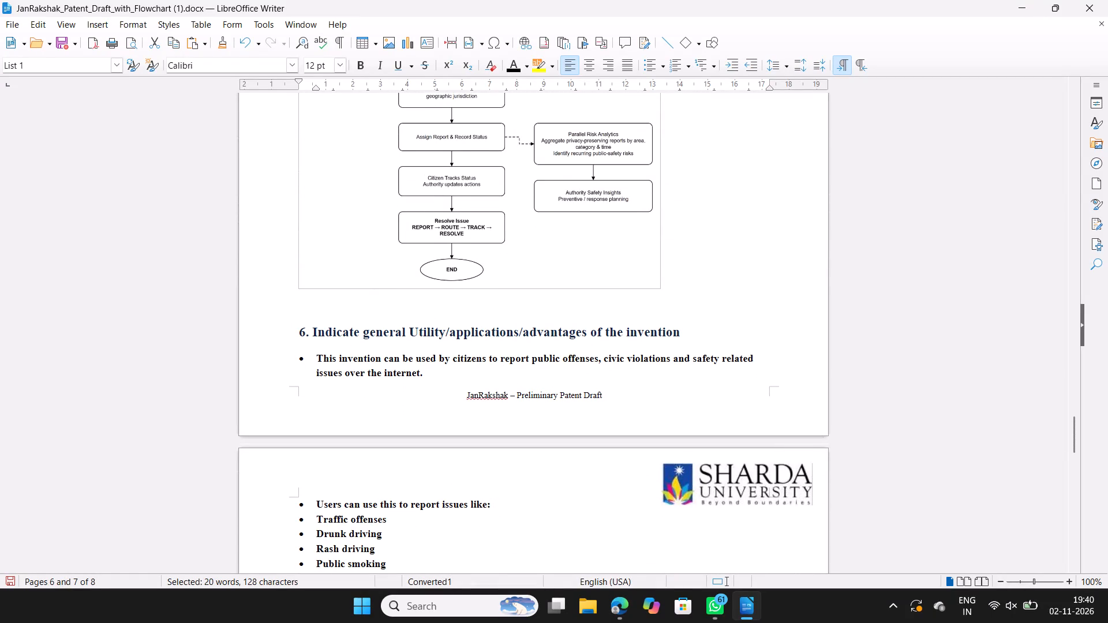
{"action": "left_click_drag", "start_coordinate": [295, 336], "coordinate": [705, 324]}
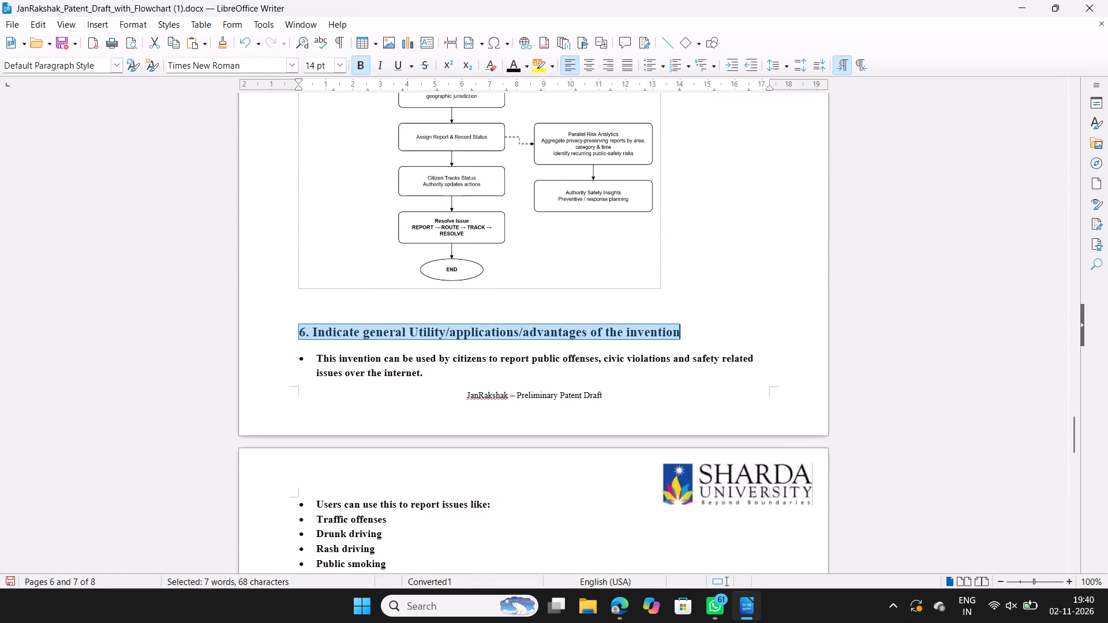
{"action": "left_click_drag", "start_coordinate": [313, 359], "coordinate": [500, 477]}
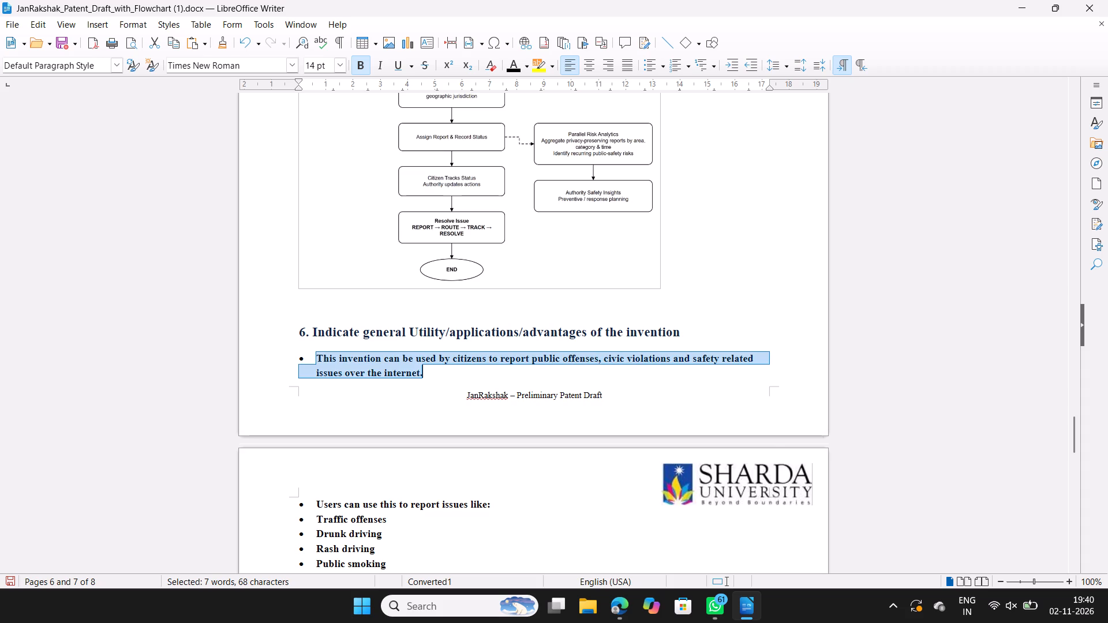
{"action": "left_click_drag", "start_coordinate": [500, 477], "coordinate": [536, 554]}
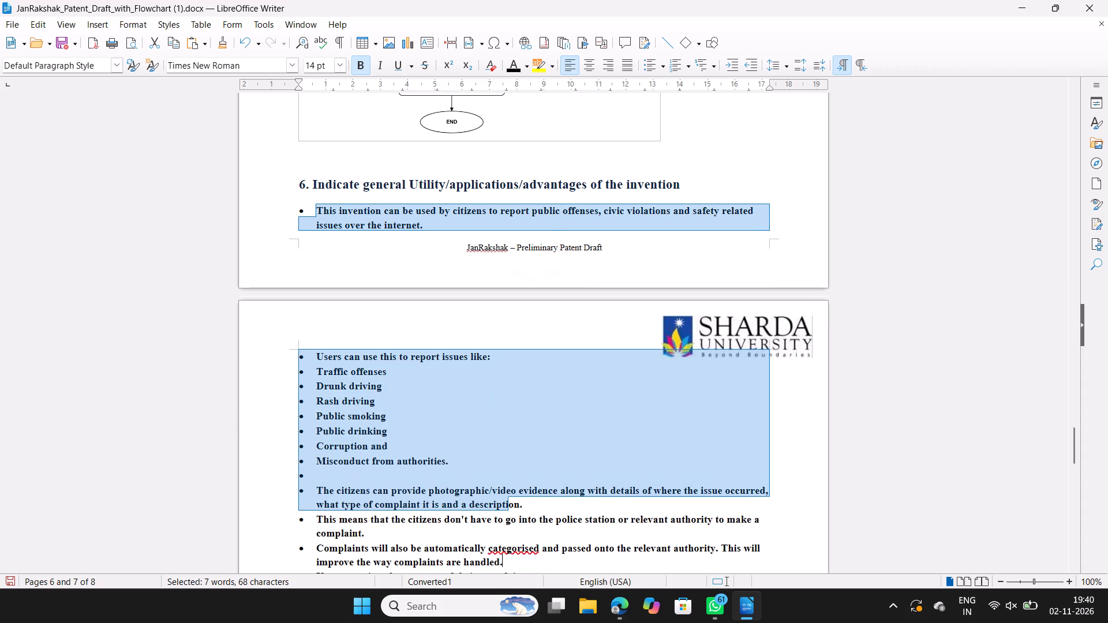
{"action": "left_click_drag", "start_coordinate": [536, 554], "coordinate": [542, 622]}
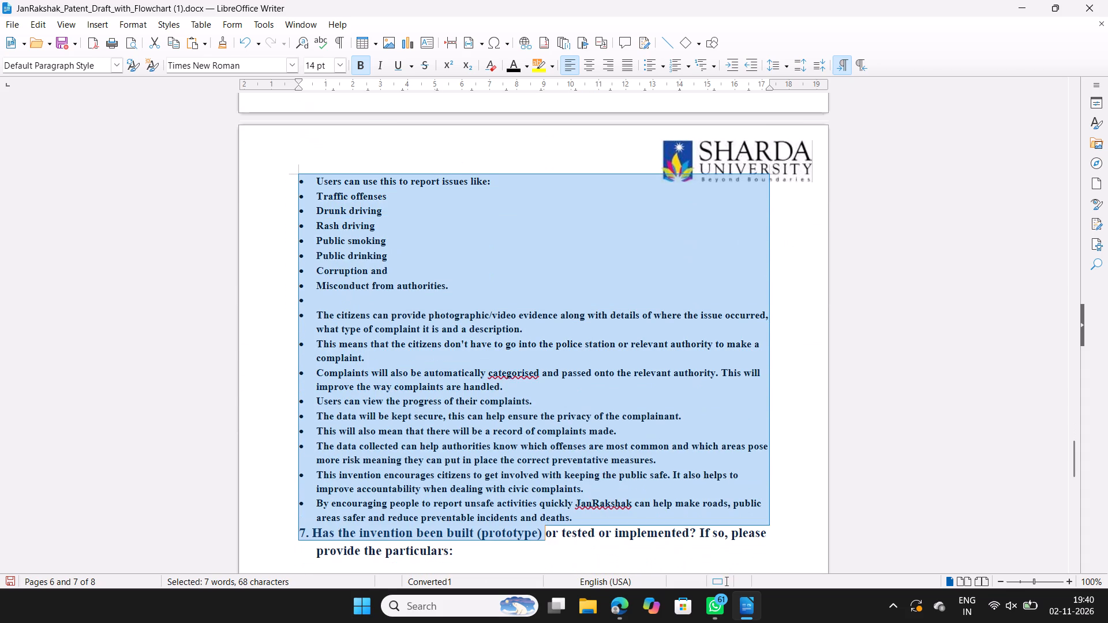
{"action": "left_click_drag", "start_coordinate": [542, 622], "coordinate": [624, 509]}
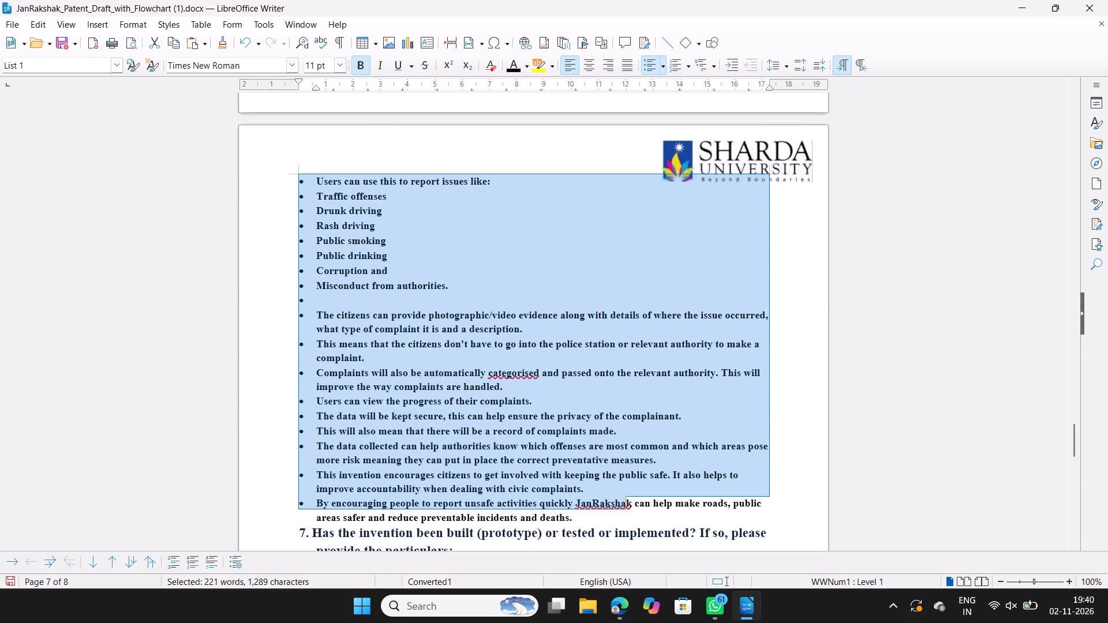
{"action": "key", "text": "ctrl+b"}
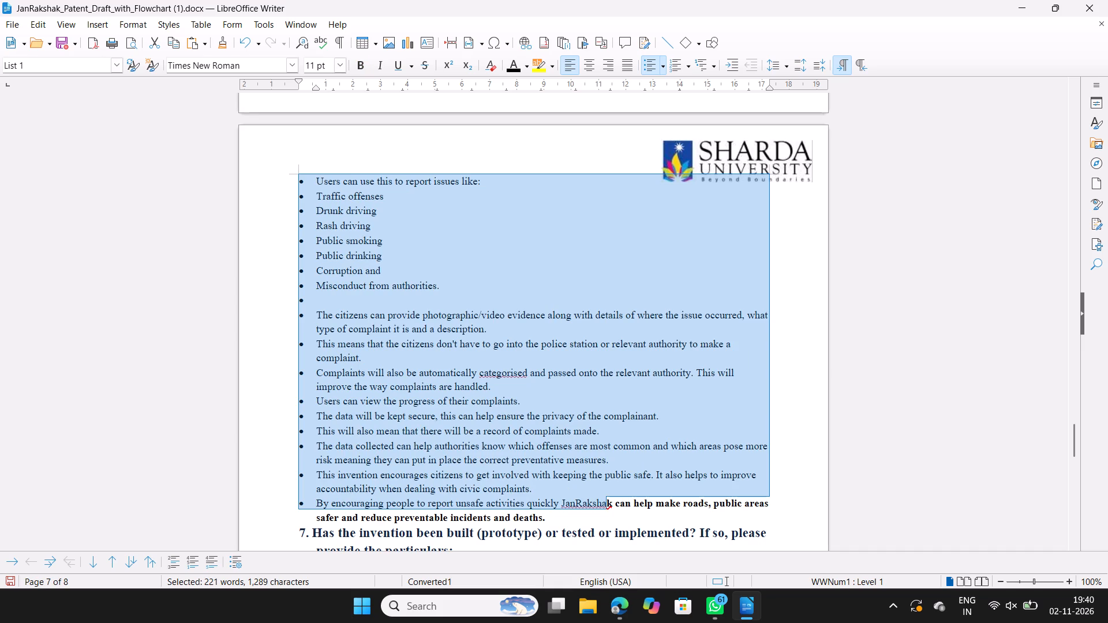
Remove bold from the rest of the last bullet under section 6, through "reduce preventable incidents and deaths.".
{"action": "left_click", "coordinate": [606, 506]}
{"action": "left_click_drag", "start_coordinate": [606, 506], "coordinate": [709, 519]}
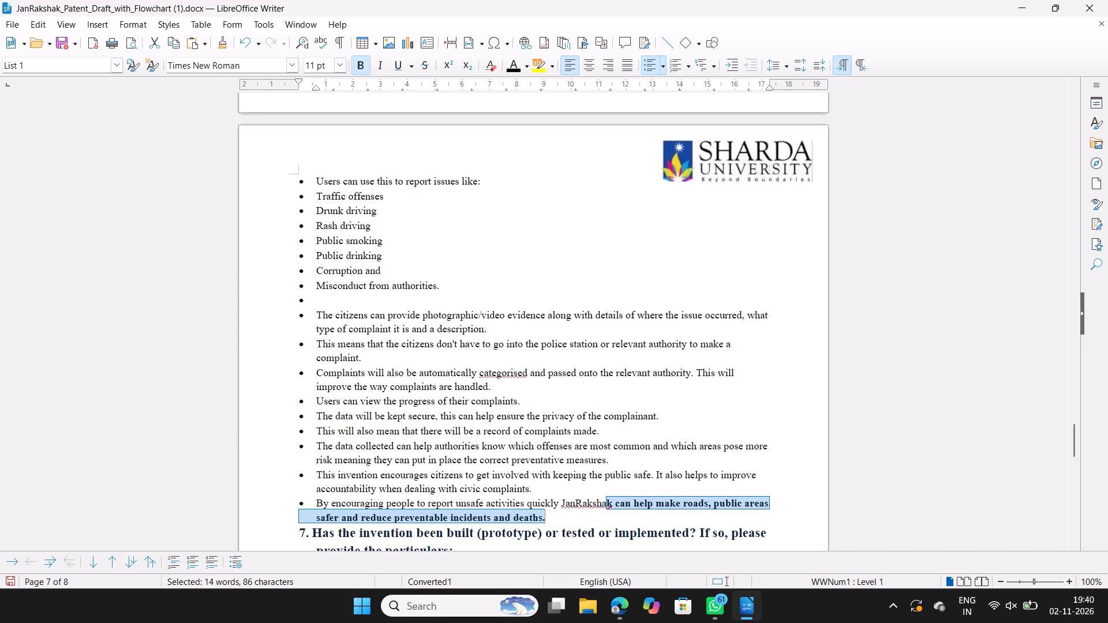
{"action": "key", "text": "ctrl+b"}
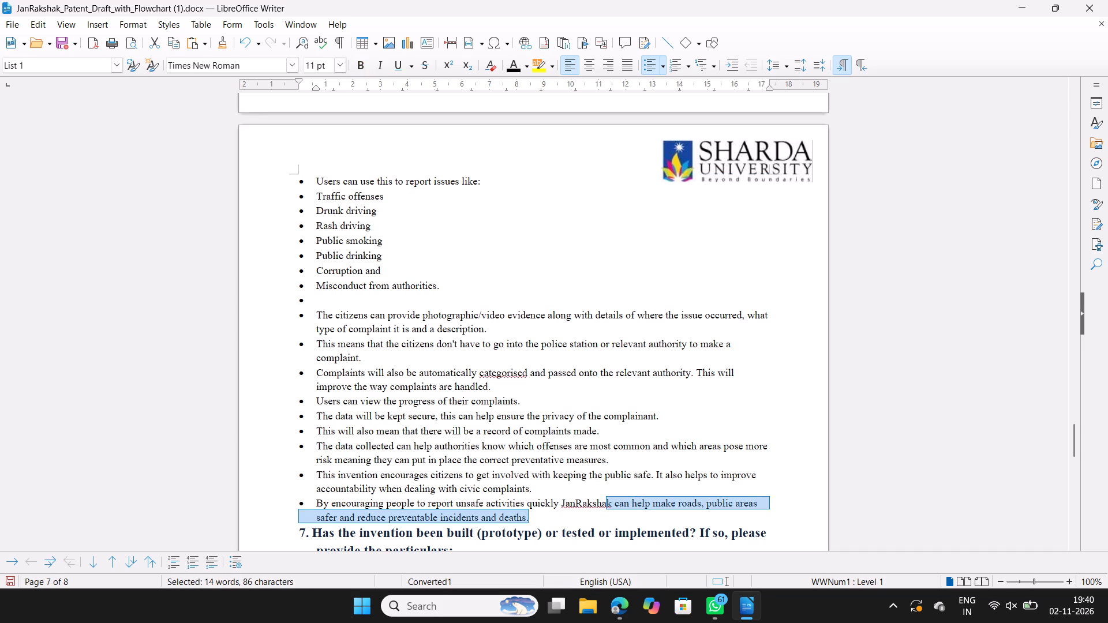
Set all bulleted text under section 6, from "This invention can be used by citizens" to "incidents and deaths.", to 12 pt.
{"action": "scroll", "coordinate": [403, 310], "scroll_direction": "up", "scroll_amount": 2}
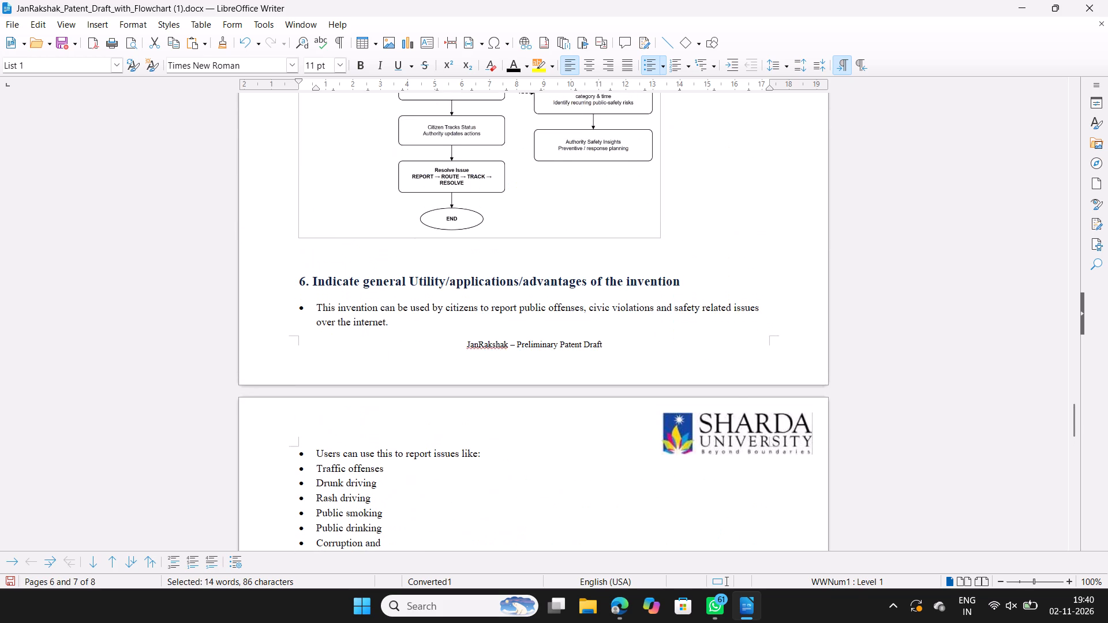
{"action": "left_click_drag", "start_coordinate": [317, 308], "coordinate": [501, 622]}
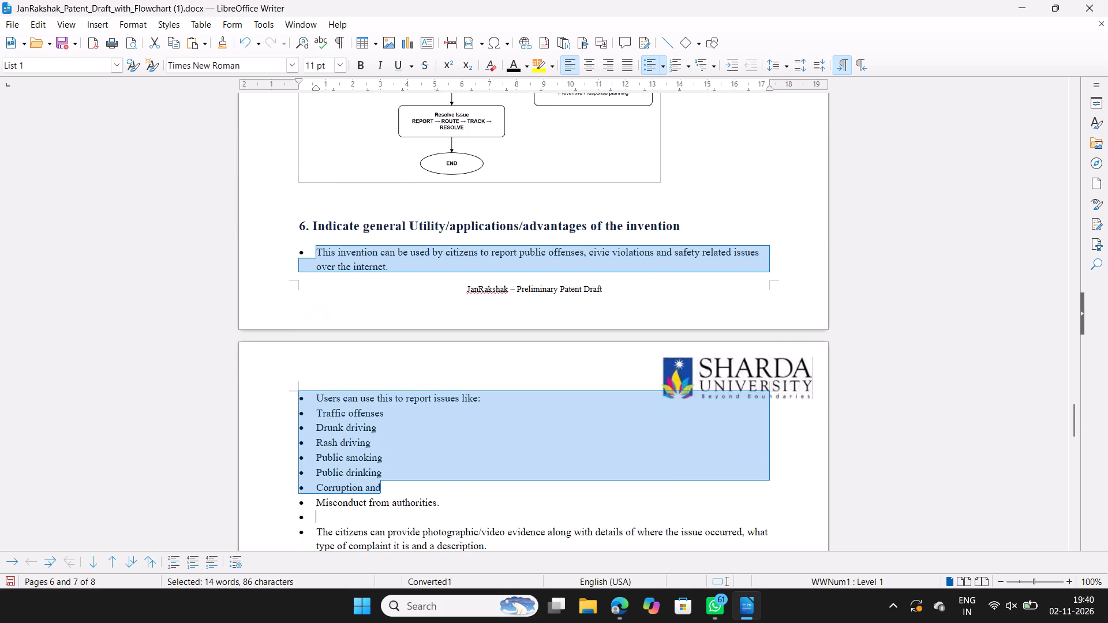
{"action": "left_click_drag", "start_coordinate": [501, 622], "coordinate": [542, 605]}
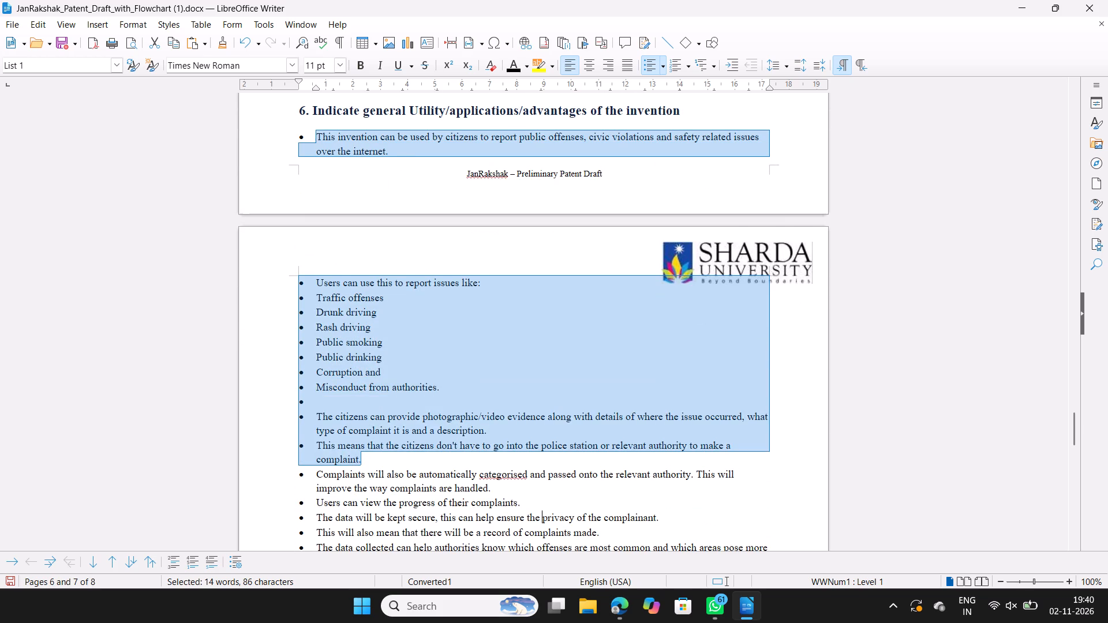
{"action": "left_click_drag", "start_coordinate": [542, 605], "coordinate": [564, 552]}
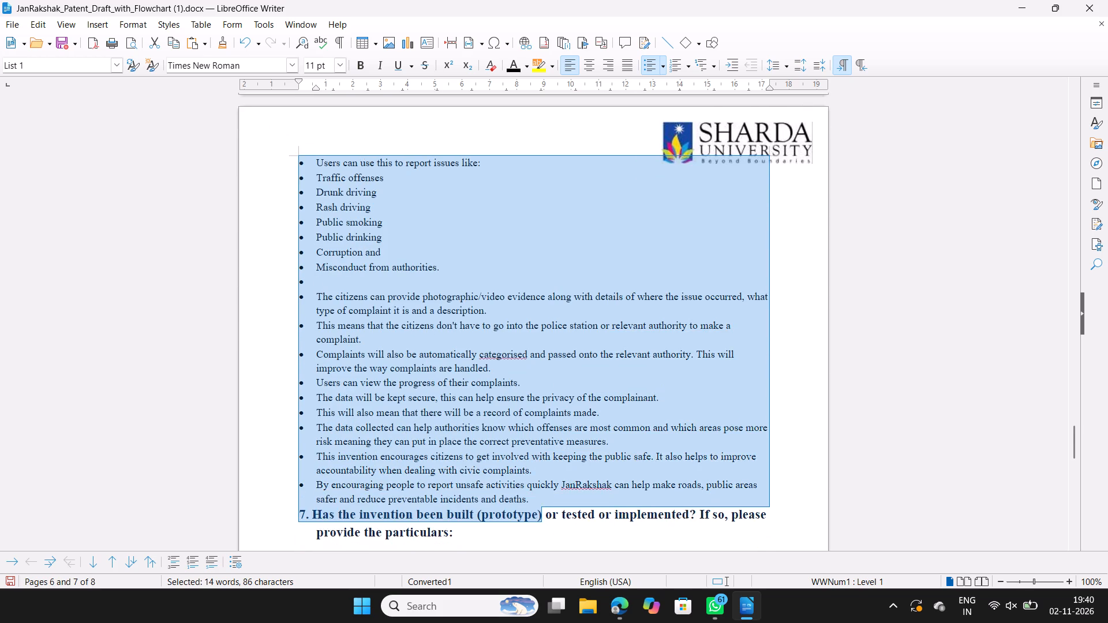
{"action": "left_click_drag", "start_coordinate": [564, 552], "coordinate": [535, 348]}
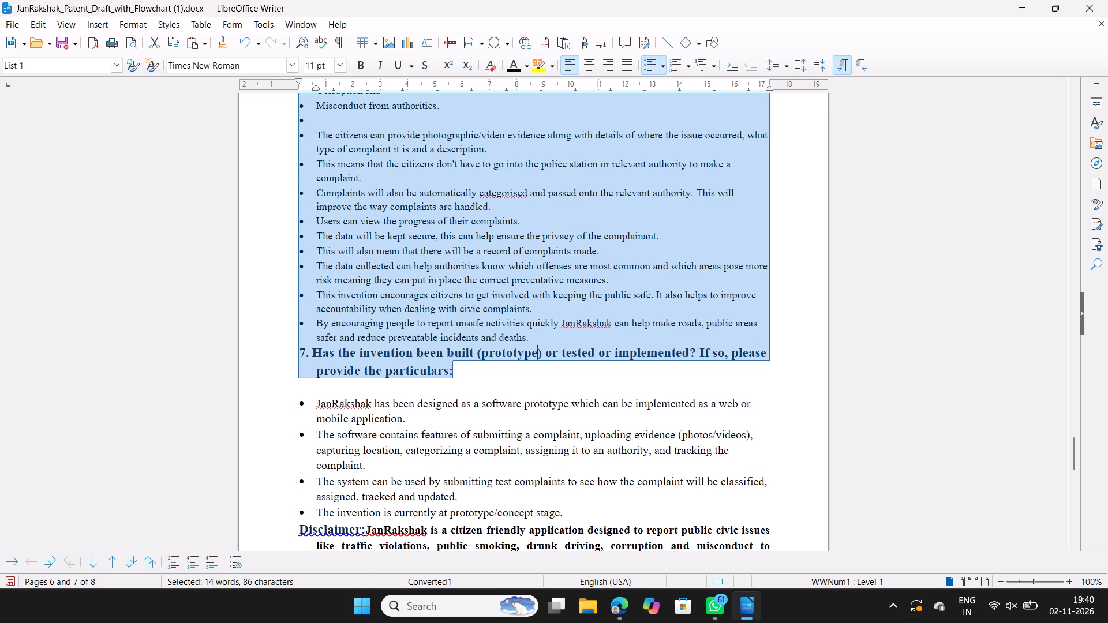
{"action": "left_click_drag", "start_coordinate": [535, 348], "coordinate": [535, 338]}
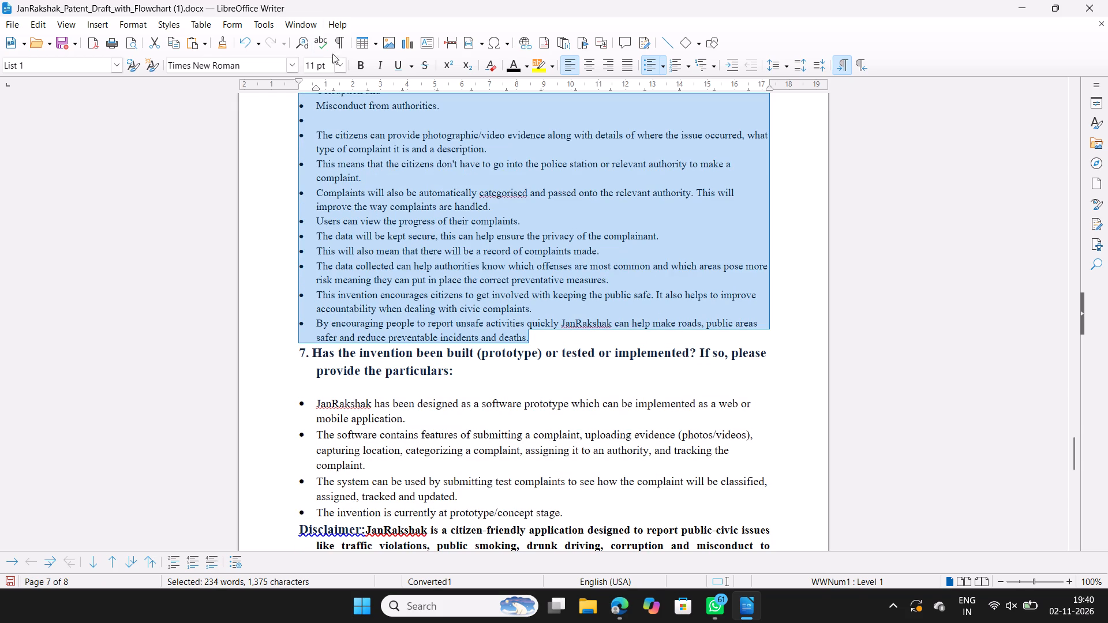
{"action": "left_click", "coordinate": [339, 62]}
{"action": "left_click", "coordinate": [315, 165]}
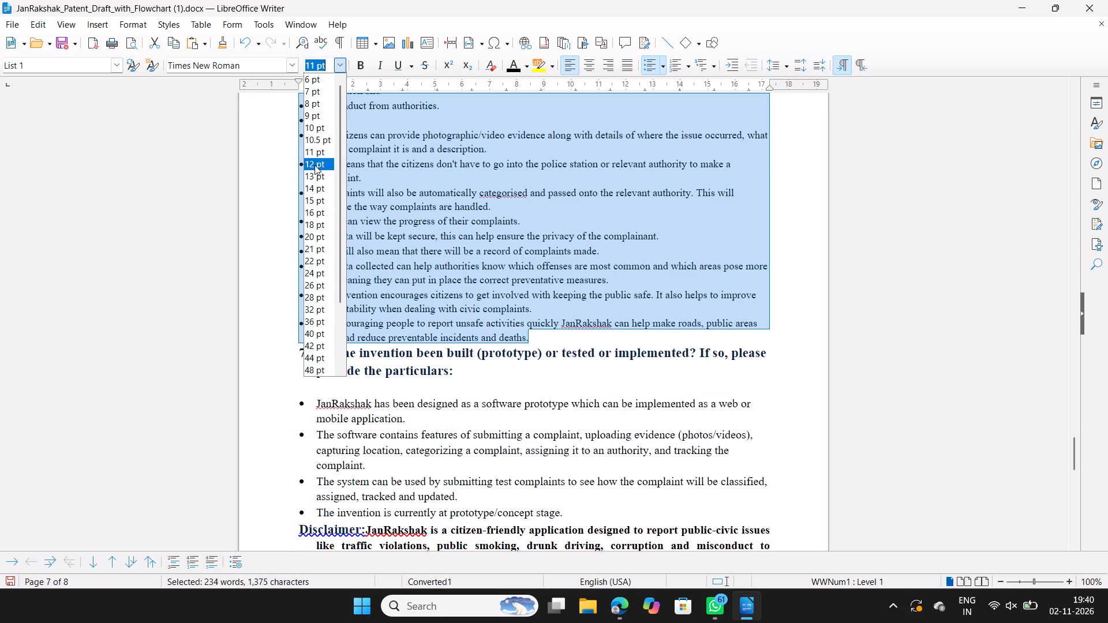
Set the section 7 heading, "Has the invention been built (prototype) or tested or implemented?", with the blank line below it, to 14 pt.
{"action": "scroll", "coordinate": [325, 362], "scroll_direction": "down", "scroll_amount": 1}
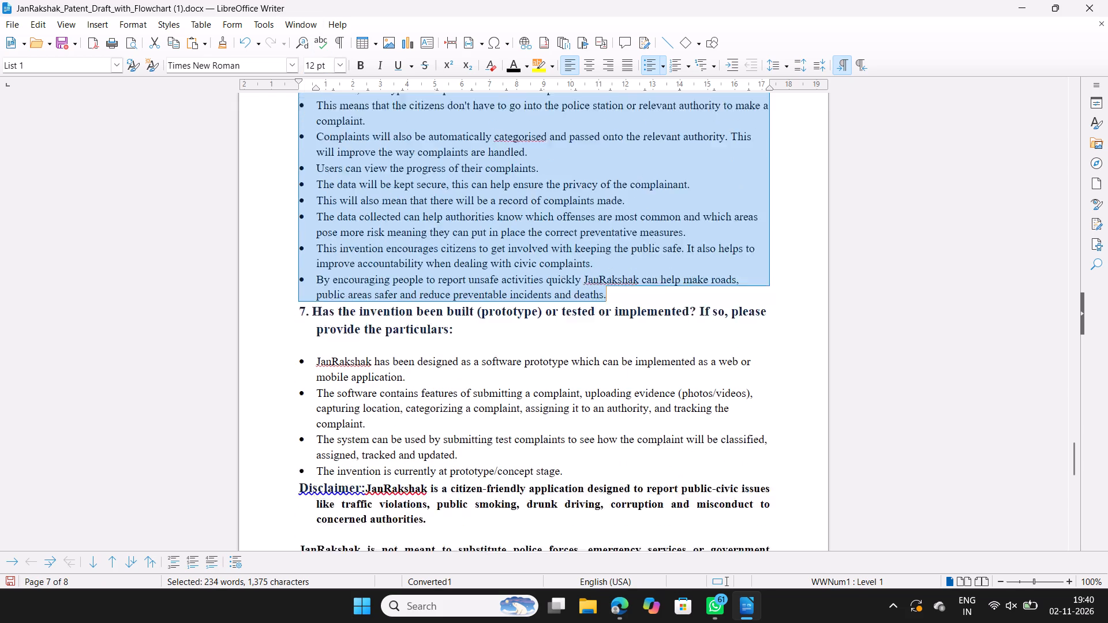
{"action": "scroll", "coordinate": [325, 362], "scroll_direction": "down", "scroll_amount": 1}
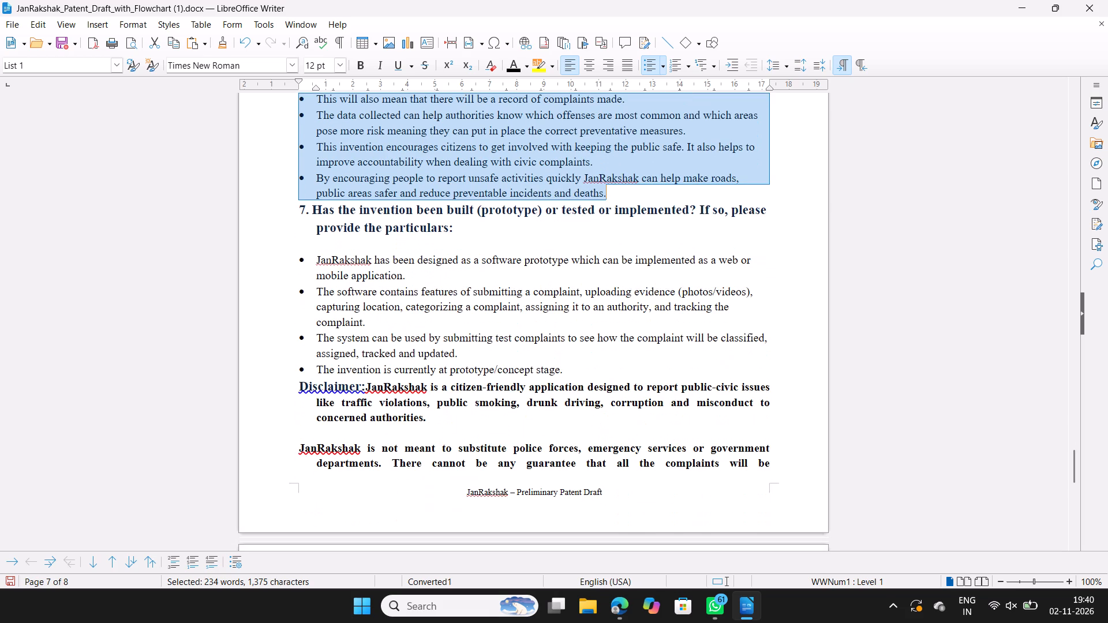
{"action": "left_click_drag", "start_coordinate": [297, 213], "coordinate": [365, 220]}
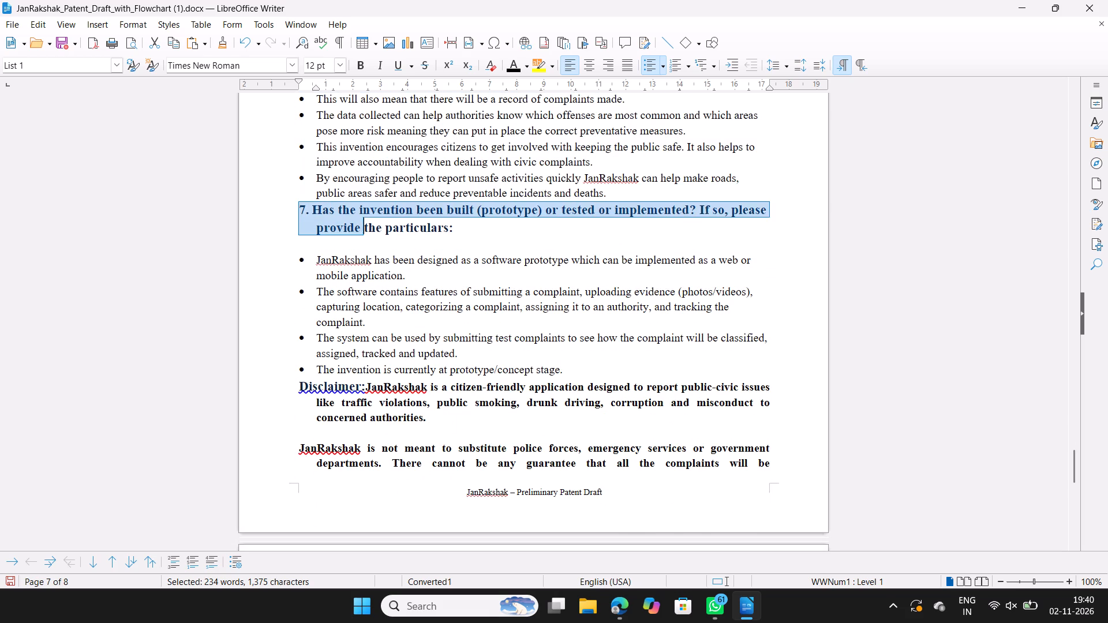
{"action": "left_click_drag", "start_coordinate": [365, 220], "coordinate": [435, 239]}
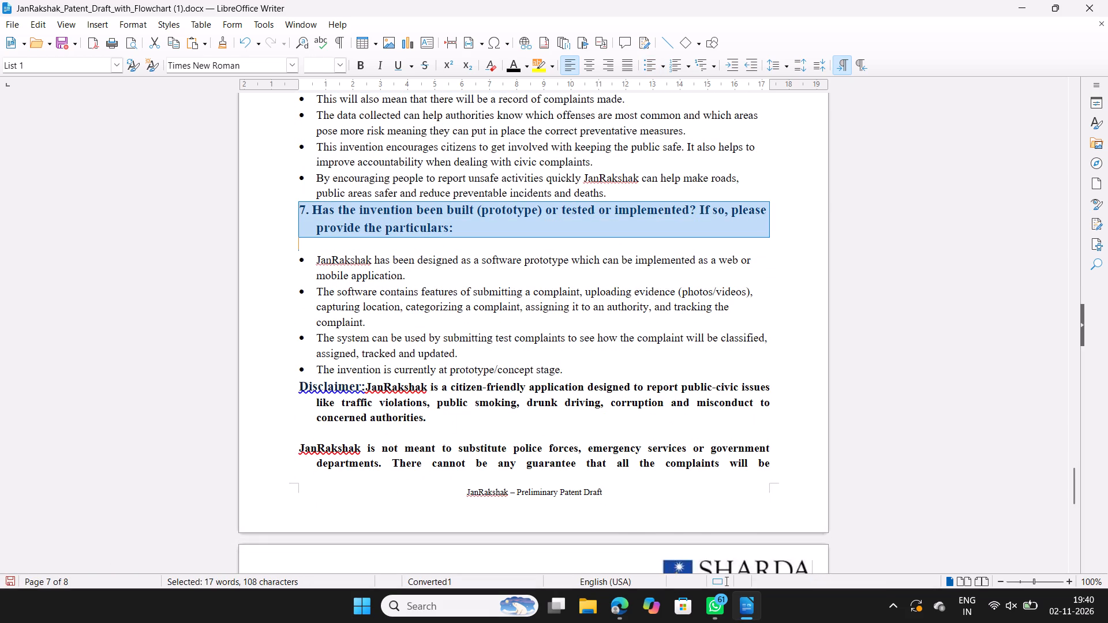
{"action": "left_click", "coordinate": [338, 69]}
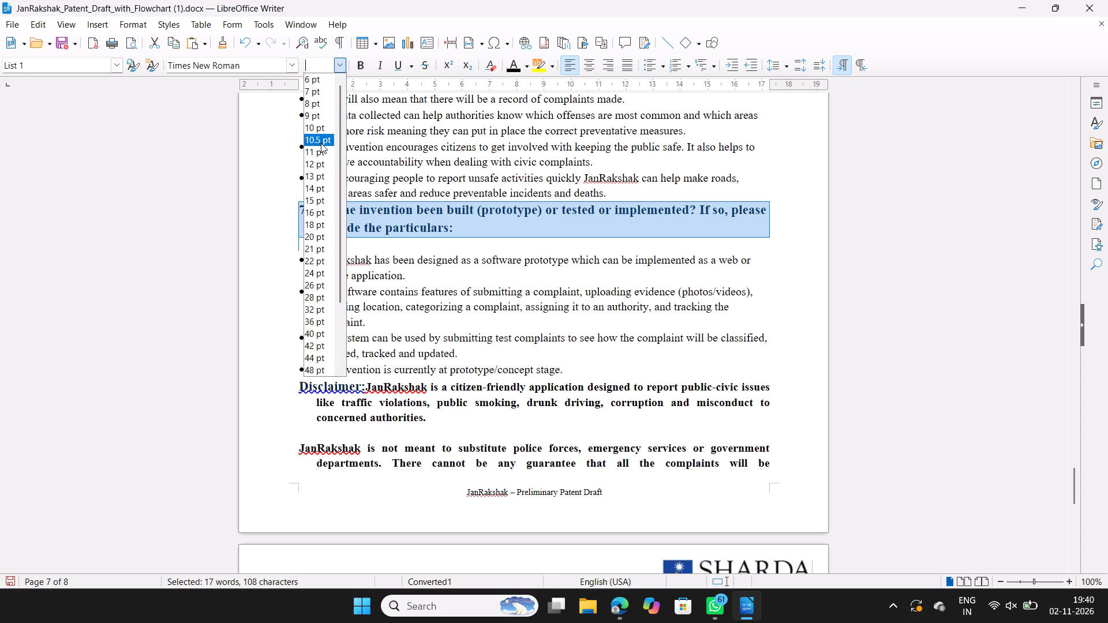
{"action": "left_click", "coordinate": [323, 186]}
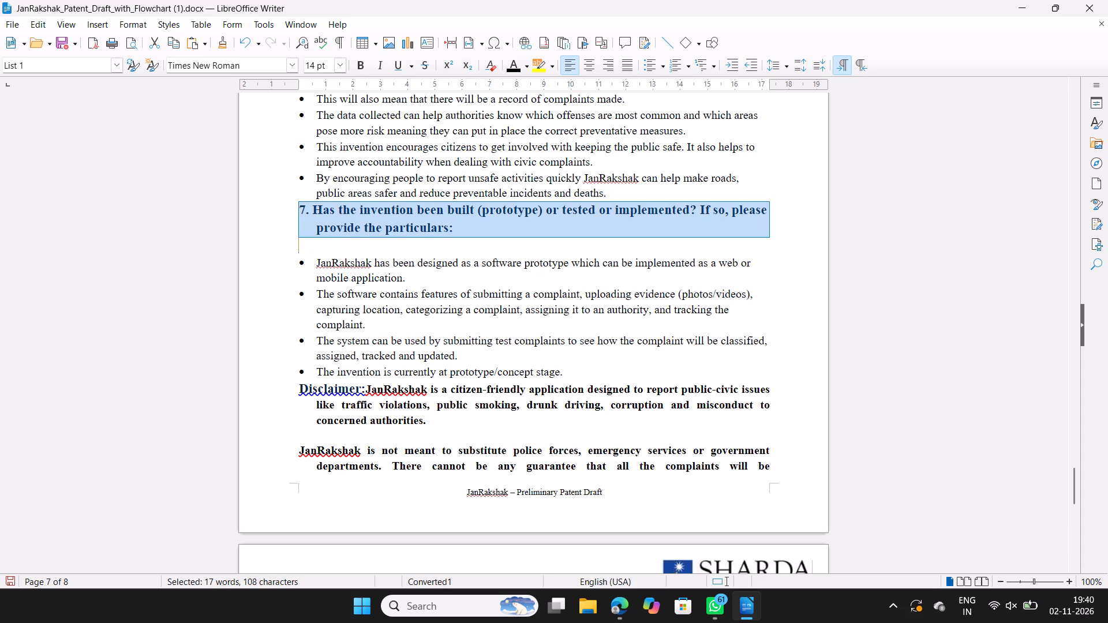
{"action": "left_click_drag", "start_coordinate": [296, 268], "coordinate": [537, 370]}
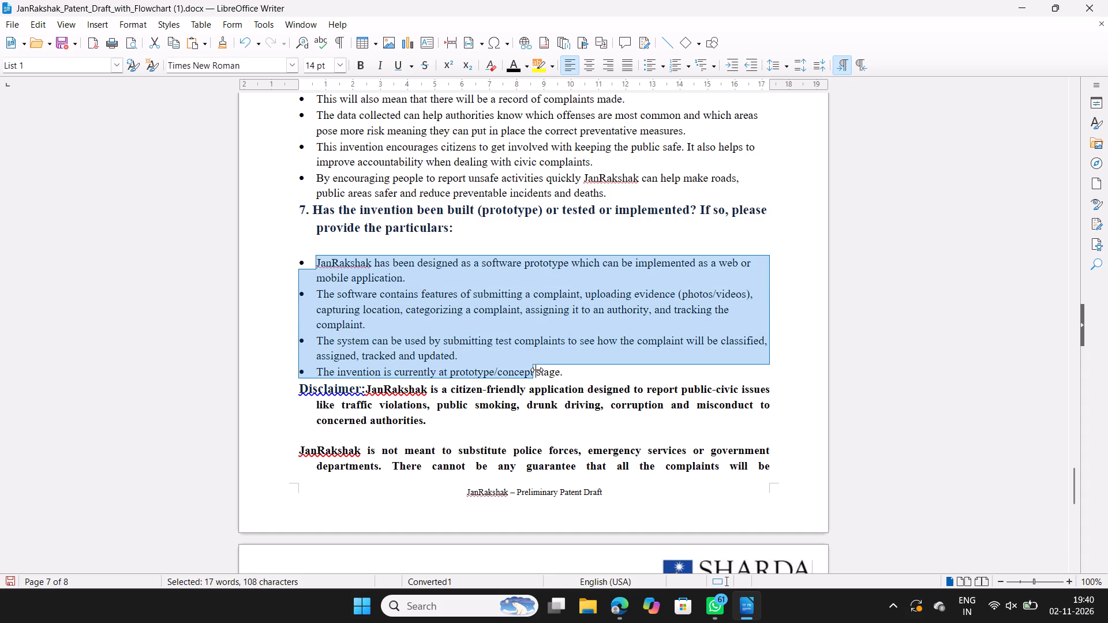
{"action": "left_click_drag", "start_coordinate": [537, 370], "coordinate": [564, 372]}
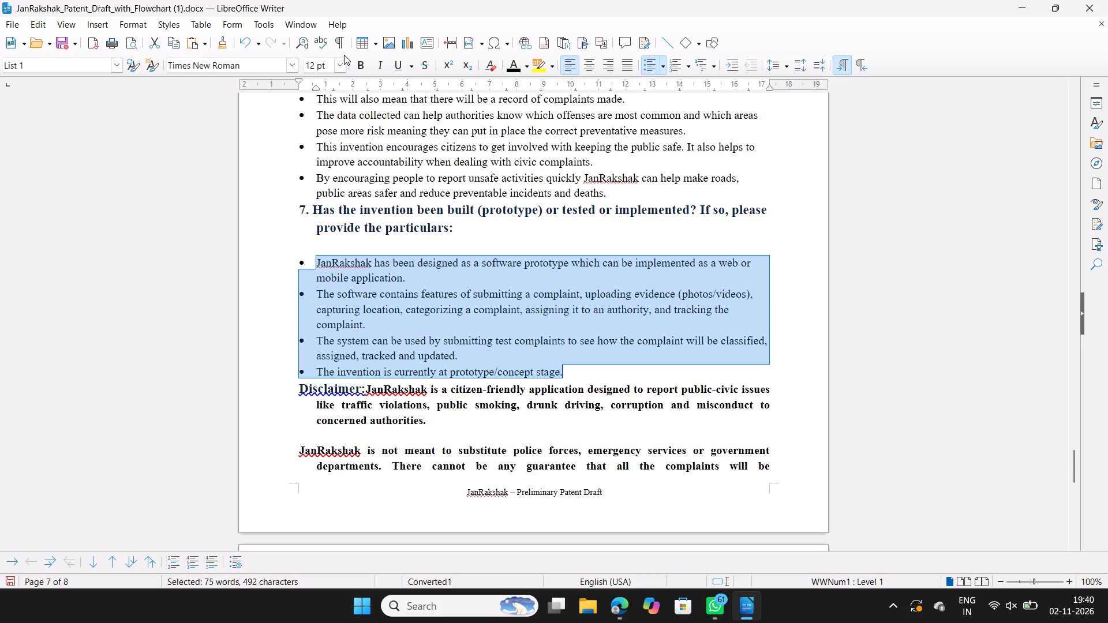
Set the "Disclaimer:" label below the section 7 bullets to 14 pt.
{"action": "left_click_drag", "start_coordinate": [284, 451], "coordinate": [297, 391]}
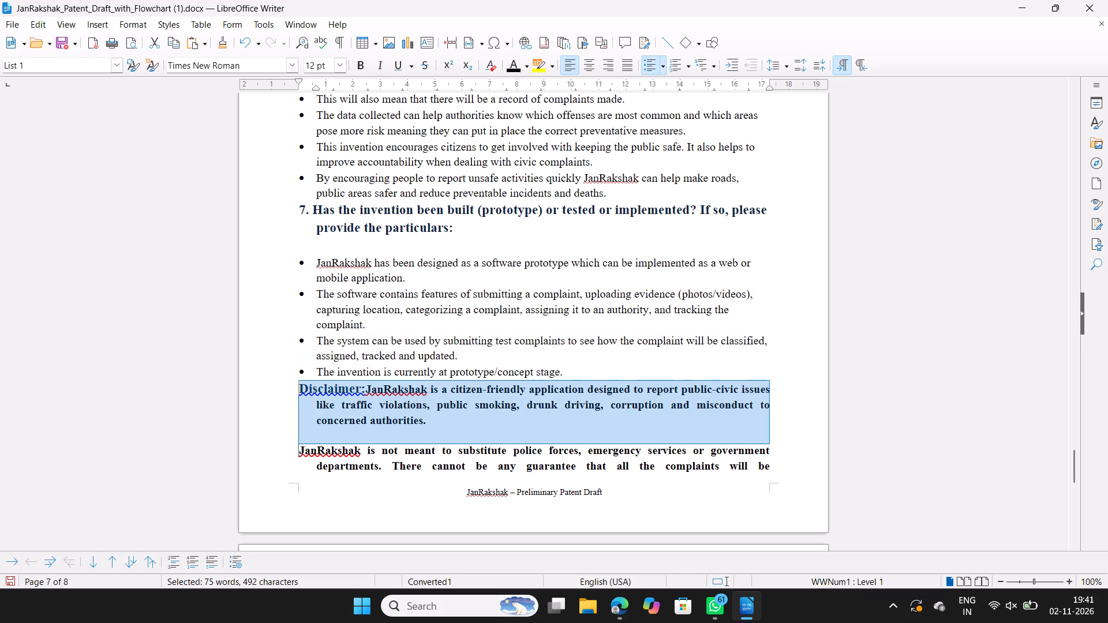
{"action": "left_click_drag", "start_coordinate": [297, 391], "coordinate": [297, 395]}
{"action": "left_click", "coordinate": [297, 395]}
{"action": "left_click_drag", "start_coordinate": [296, 392], "coordinate": [345, 389]}
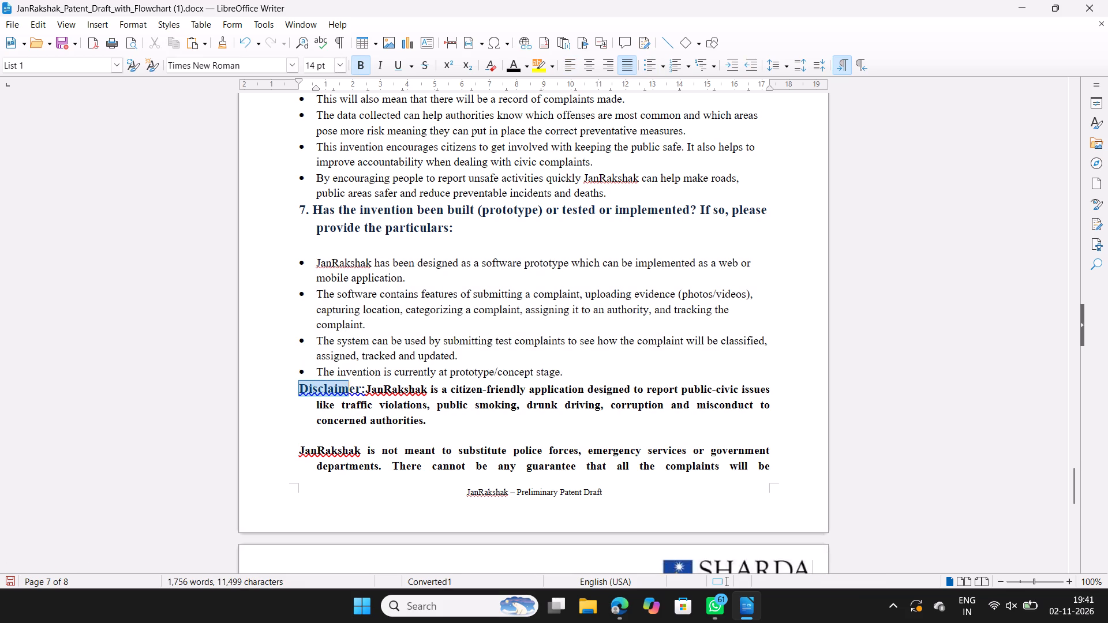
{"action": "left_click_drag", "start_coordinate": [345, 389], "coordinate": [365, 391]}
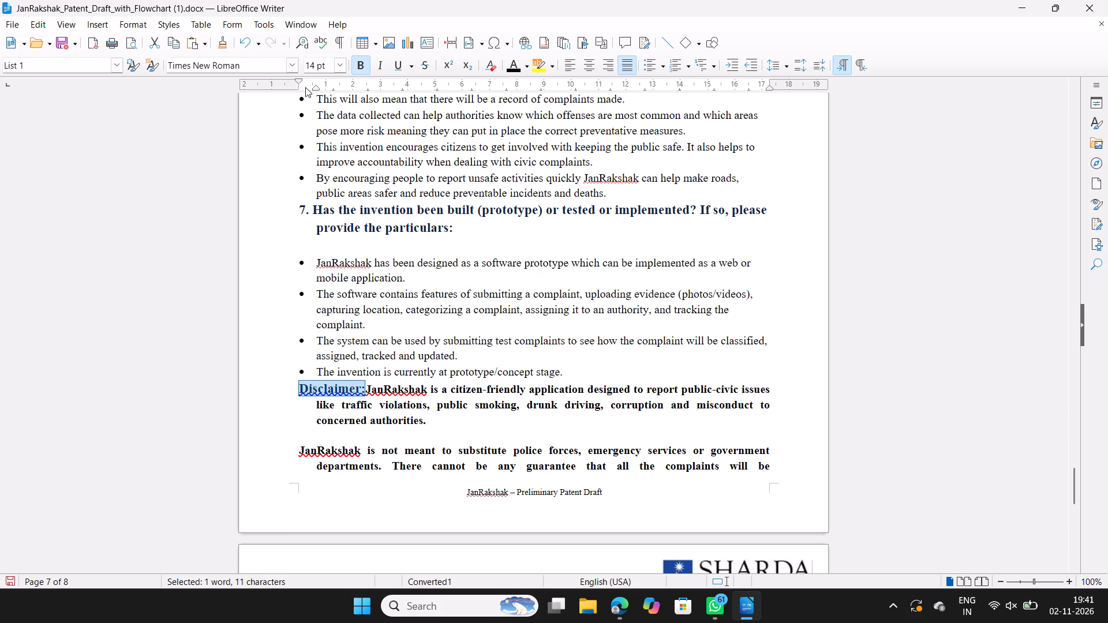
{"action": "left_click", "coordinate": [337, 66]}
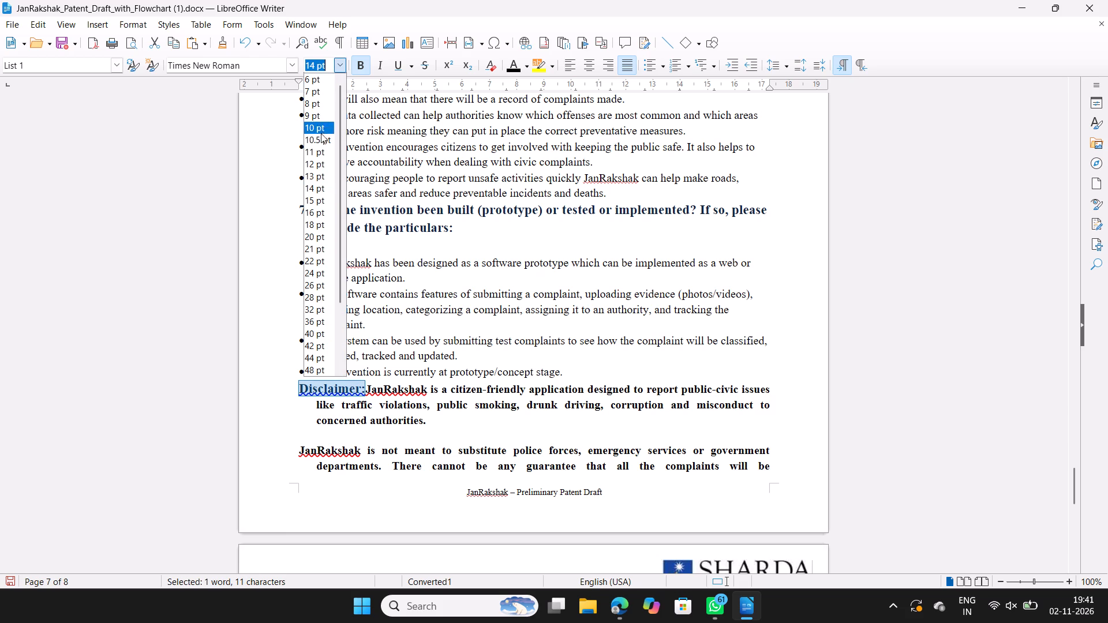
{"action": "left_click", "coordinate": [320, 187]}
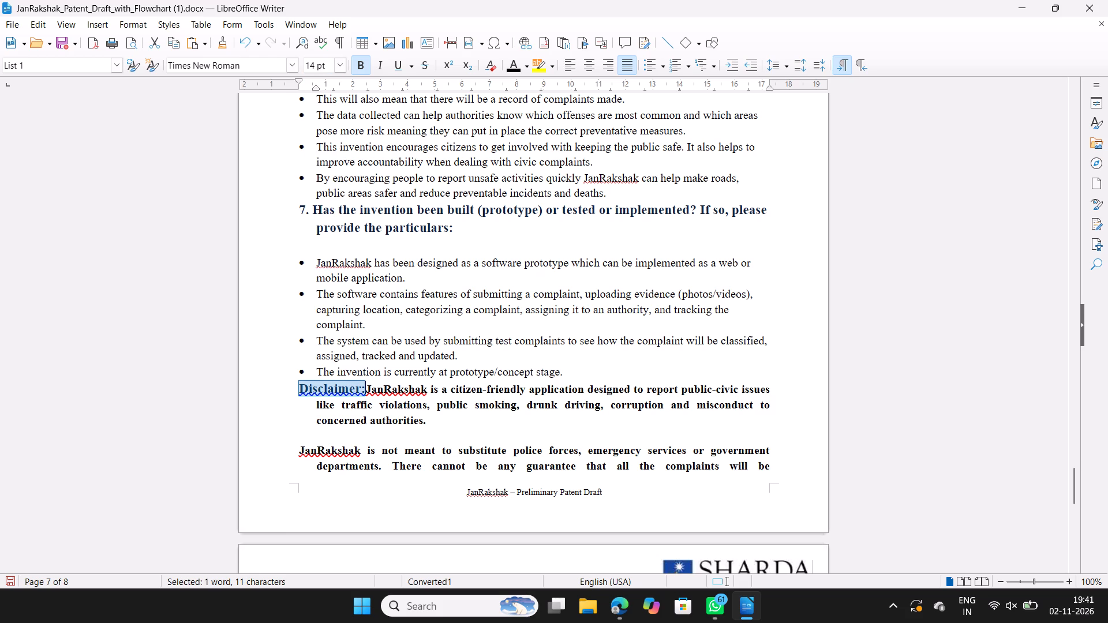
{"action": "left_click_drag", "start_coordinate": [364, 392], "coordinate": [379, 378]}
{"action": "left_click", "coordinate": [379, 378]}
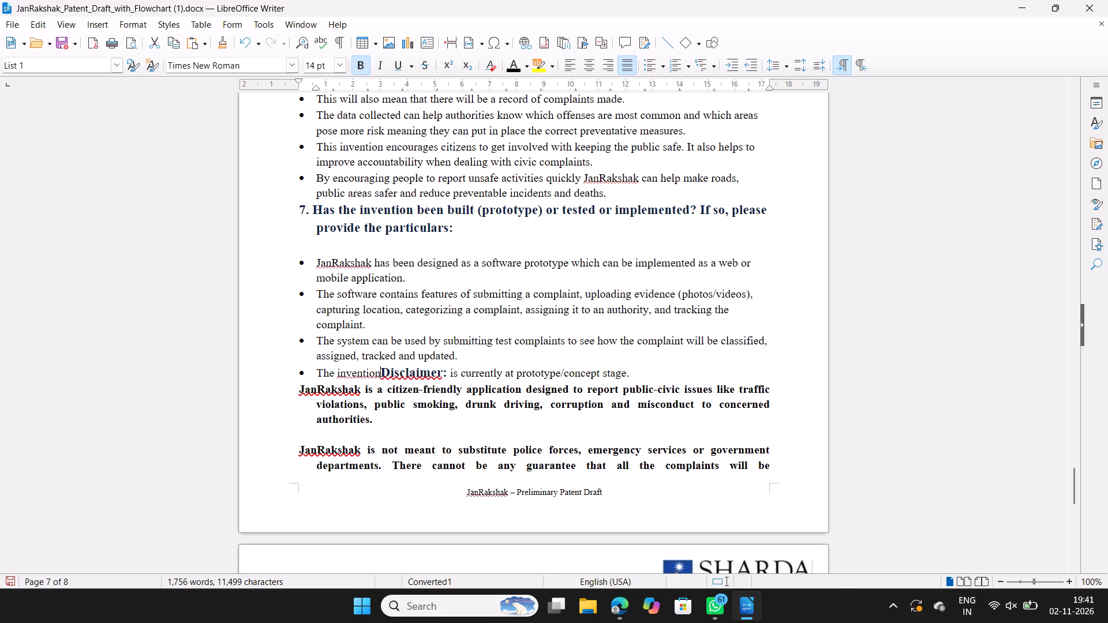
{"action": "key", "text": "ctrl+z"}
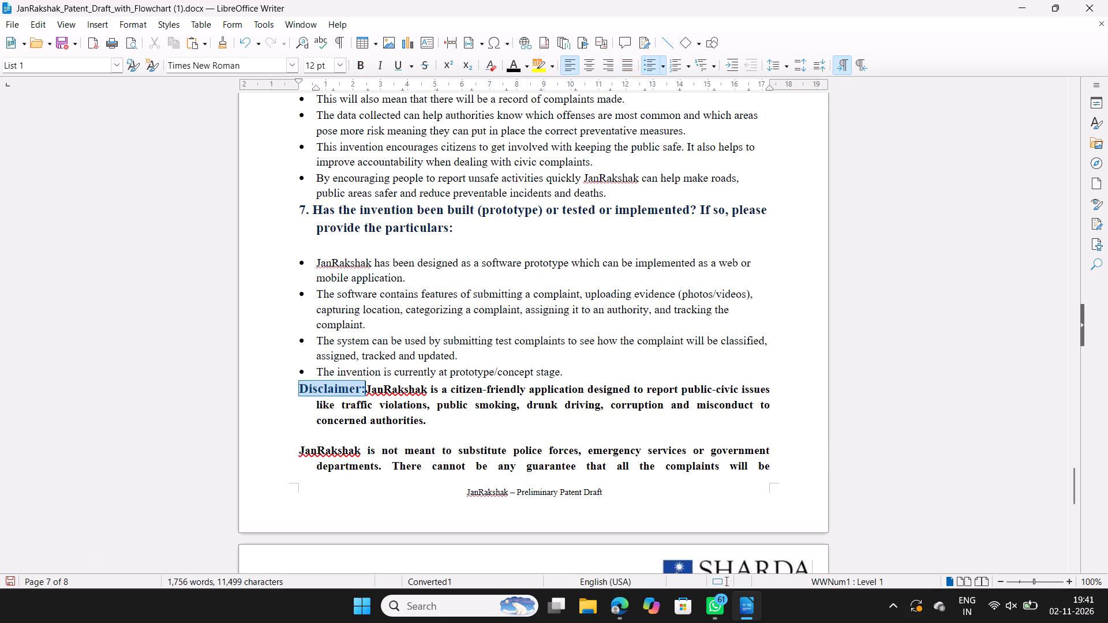
Remove bold from the disclaimer text, from "JanRakshak is a citizen-friendly application" to "academic/research/prototype purposes.", keeping the "Disclaimer:" label bold.
{"action": "left_click", "coordinate": [370, 418]}
{"action": "left_click_drag", "start_coordinate": [365, 389], "coordinate": [661, 457]}
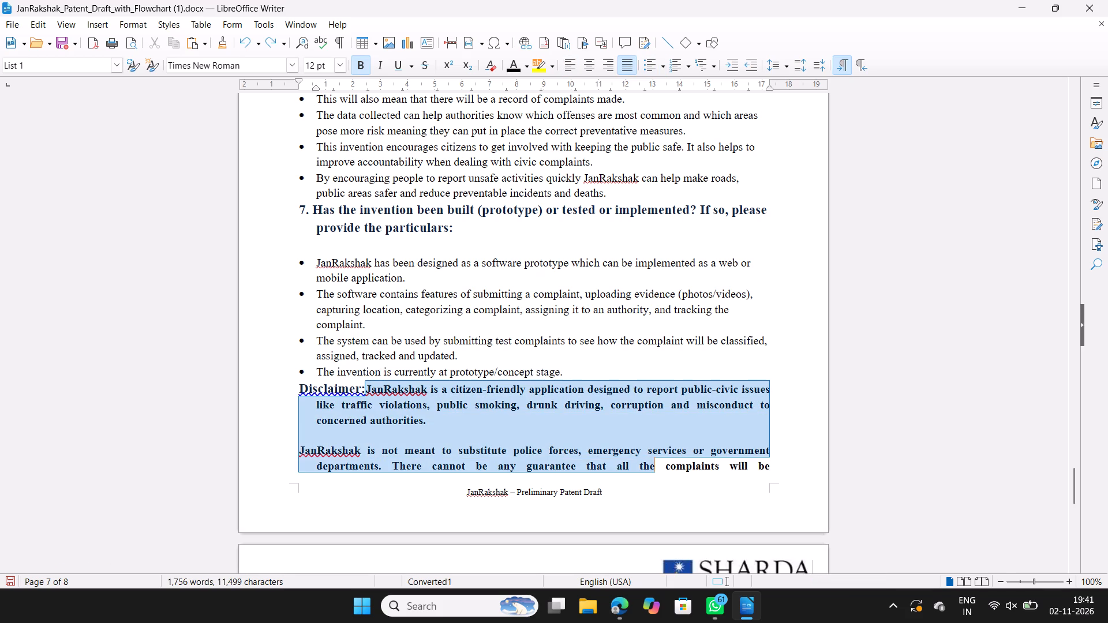
{"action": "left_click_drag", "start_coordinate": [661, 457], "coordinate": [727, 559]}
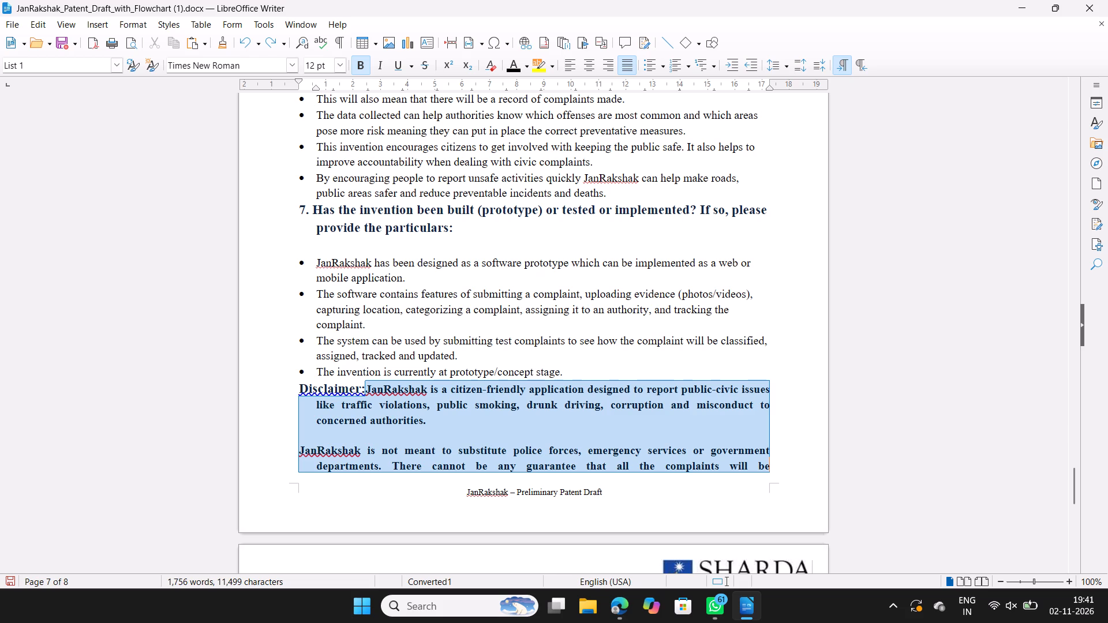
{"action": "left_click_drag", "start_coordinate": [727, 559], "coordinate": [736, 495]}
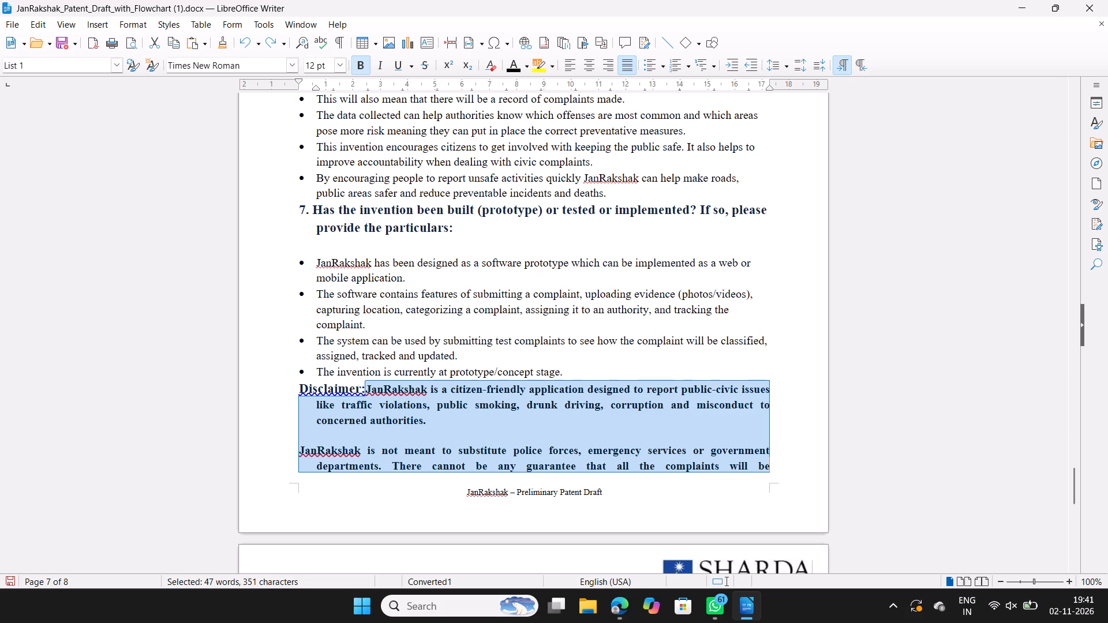
{"action": "key", "text": "ctrl+b"}
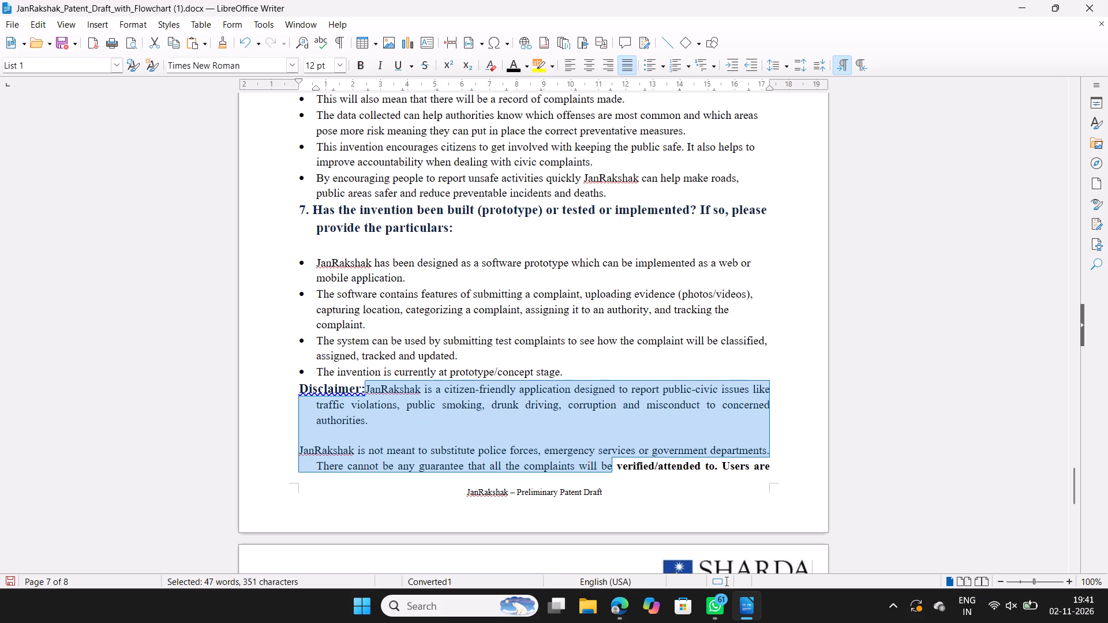
{"action": "left_click", "coordinate": [392, 515]}
{"action": "scroll", "coordinate": [392, 515], "scroll_direction": "down", "scroll_amount": 2}
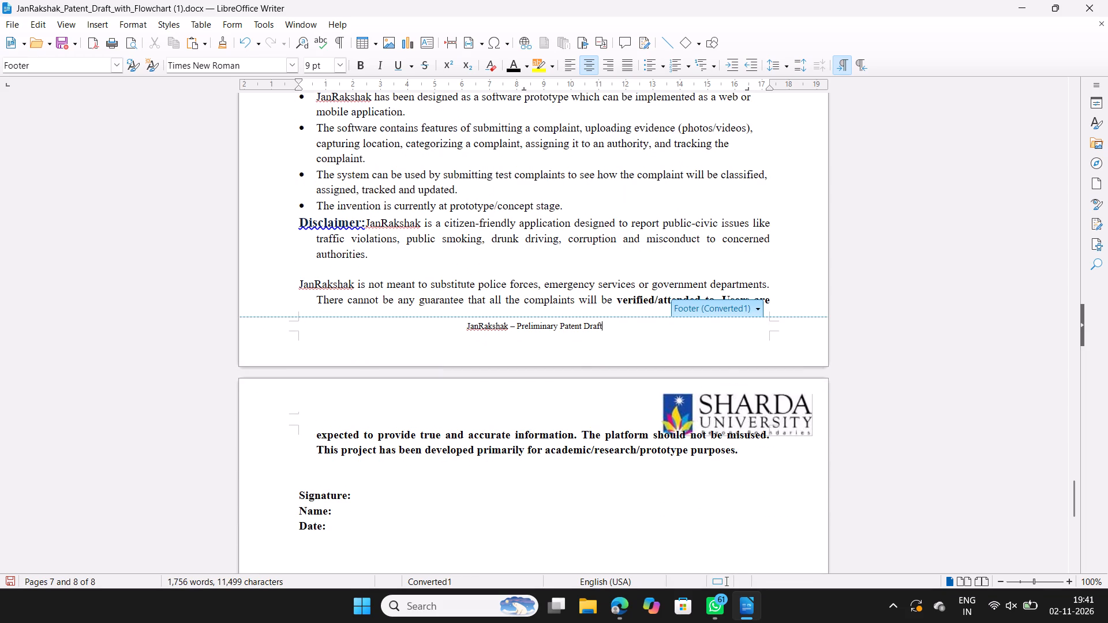
{"action": "left_click_drag", "start_coordinate": [615, 297], "coordinate": [749, 459]}
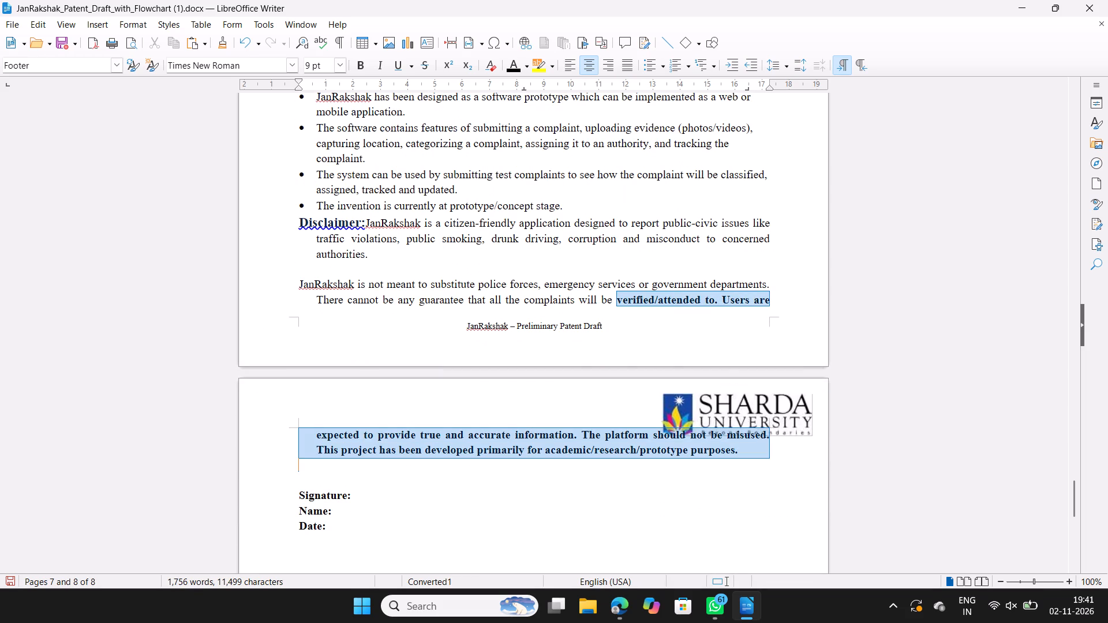
{"action": "left_click_drag", "start_coordinate": [749, 459], "coordinate": [754, 458]}
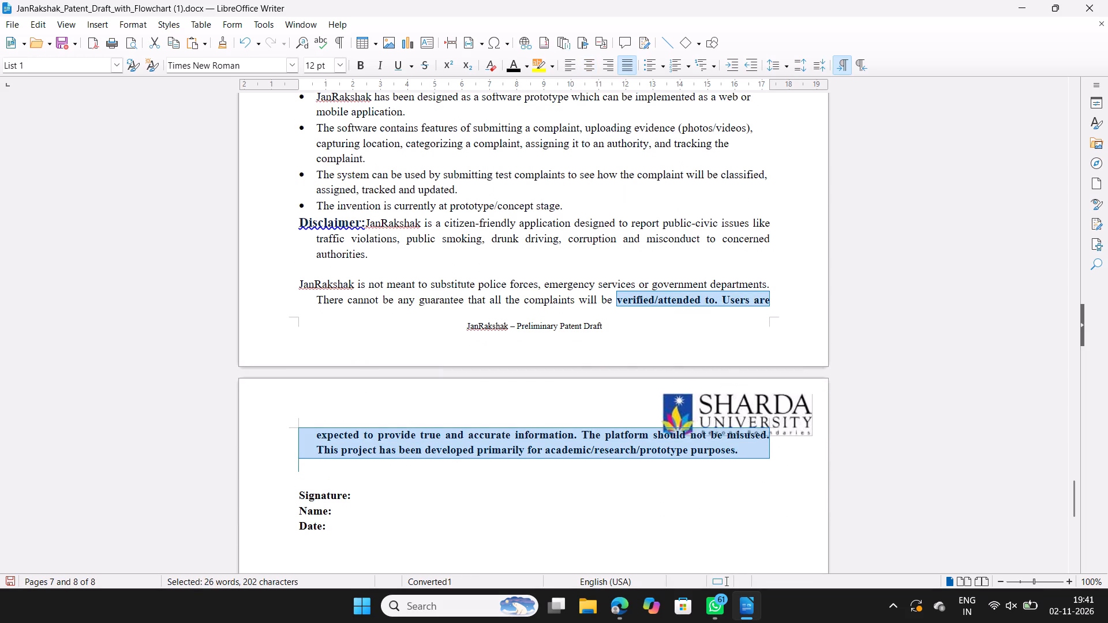
{"action": "key", "text": "ctrl+b"}
{"action": "key", "text": "ctrl+b"}
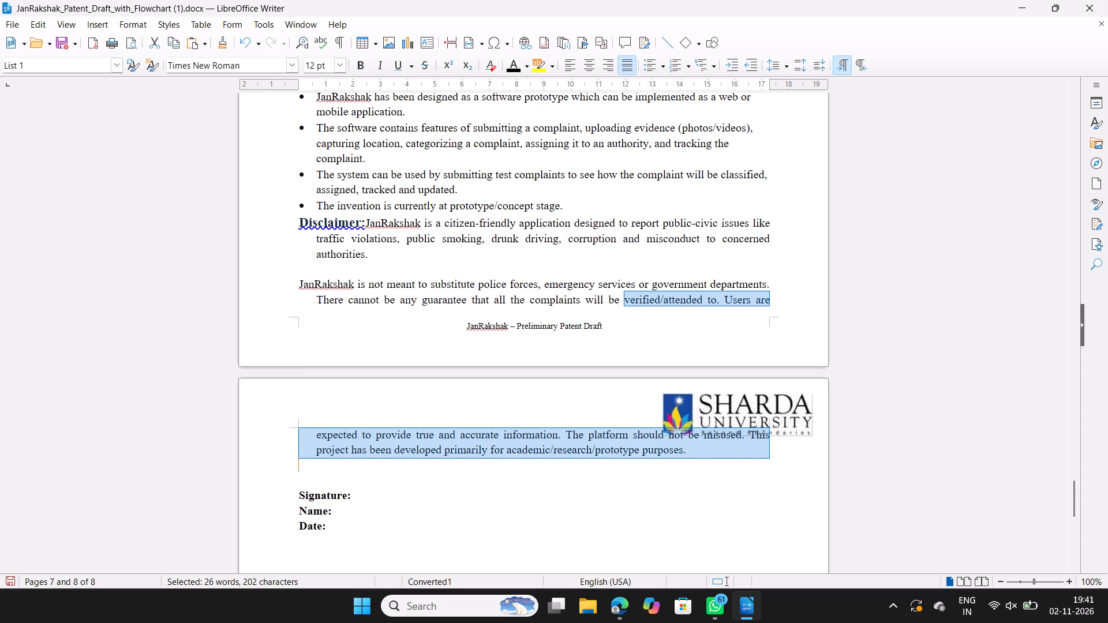
{"action": "left_click", "coordinate": [721, 352]}
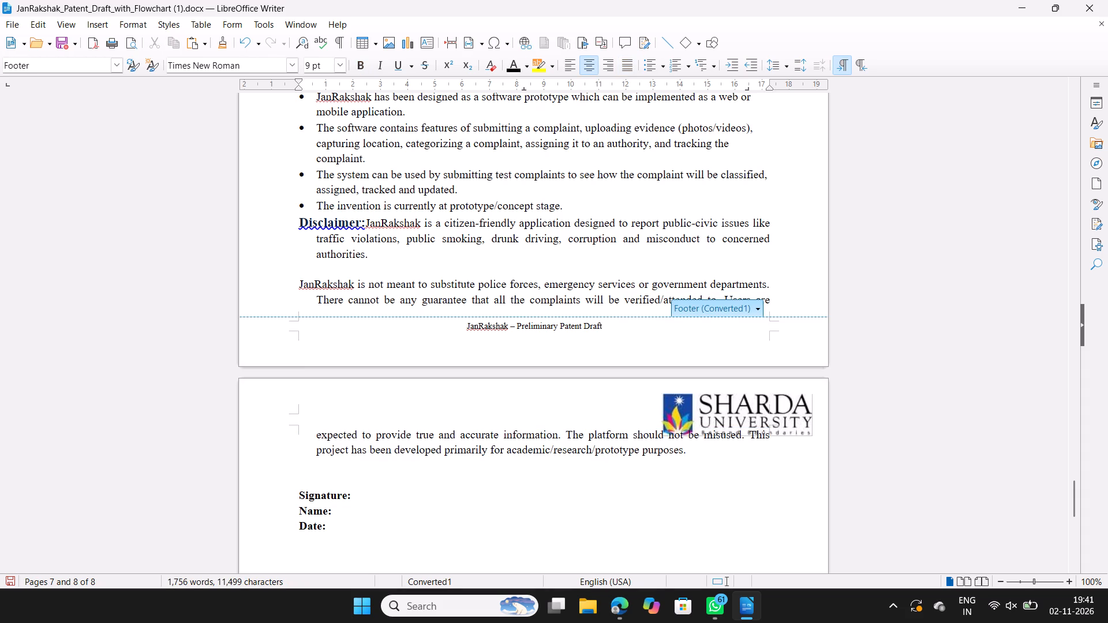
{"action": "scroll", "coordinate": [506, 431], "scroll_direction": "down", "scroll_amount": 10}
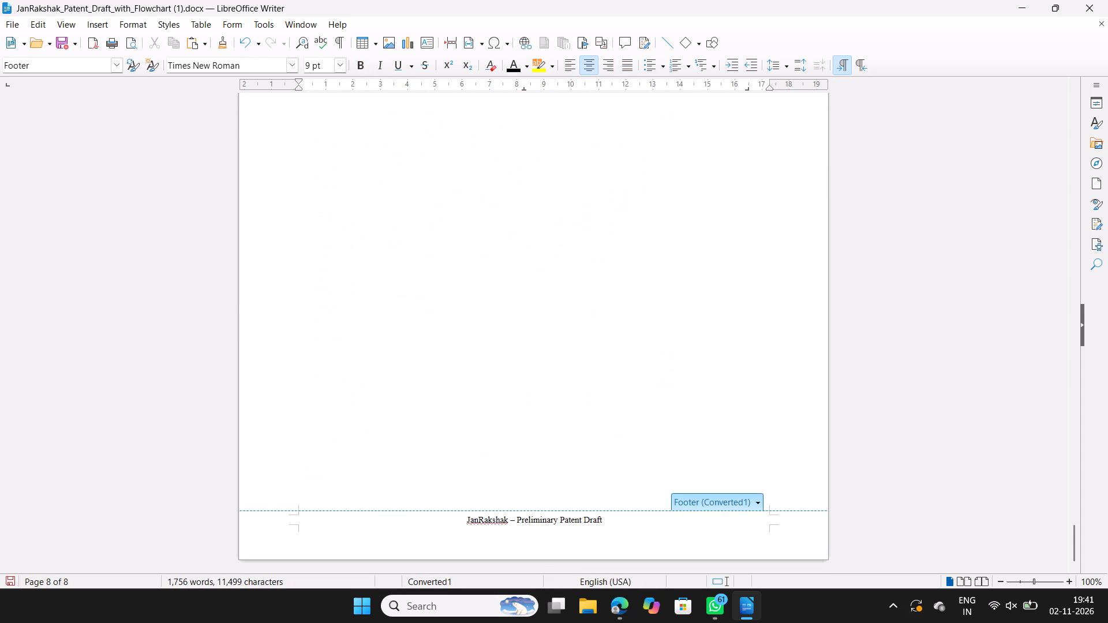
Set the first-page paragraph under "IMPORTANT", from "Please note that patent" to "existing technical problem.", to 12 pt.
{"action": "scroll", "coordinate": [506, 431], "scroll_direction": "up", "scroll_amount": 13}
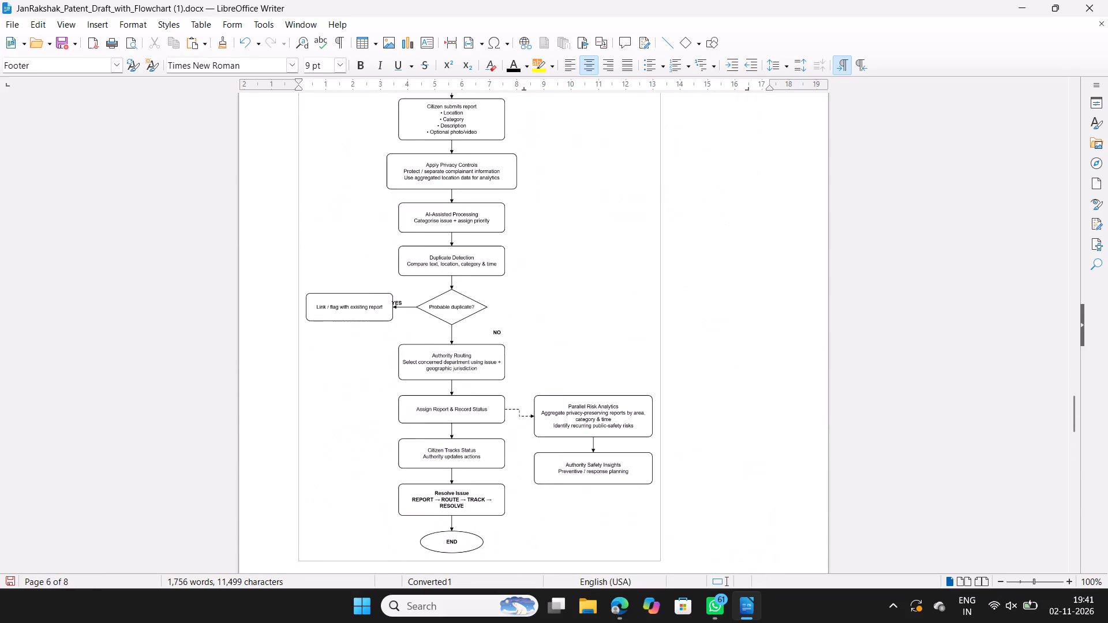
{"action": "scroll", "coordinate": [506, 431], "scroll_direction": "up", "scroll_amount": 7}
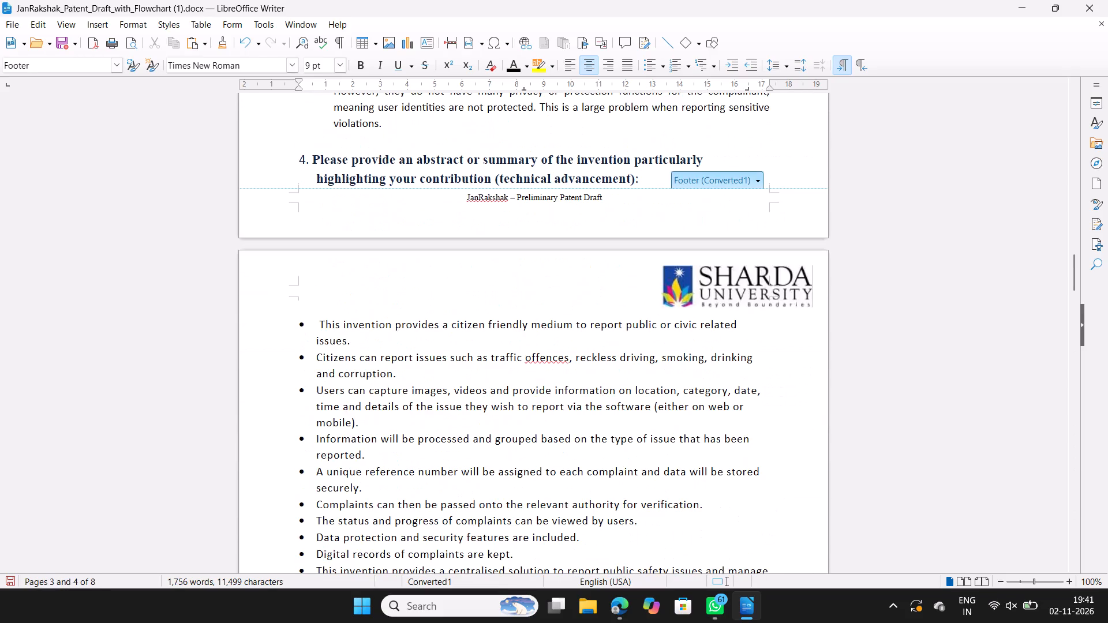
{"action": "scroll", "coordinate": [506, 431], "scroll_direction": "up", "scroll_amount": 10}
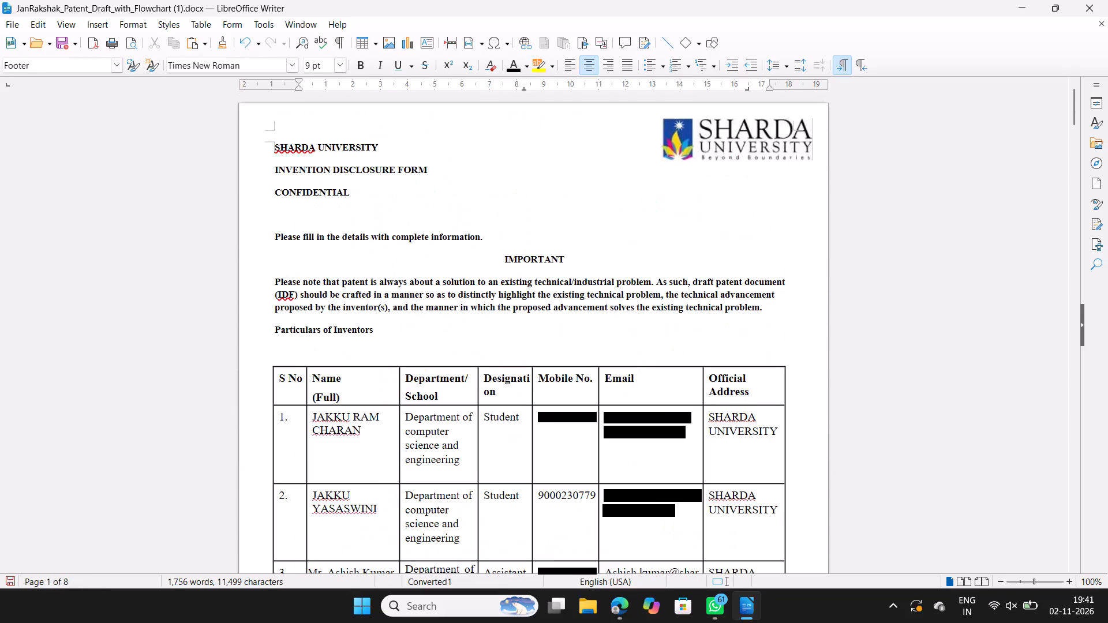
{"action": "left_click_drag", "start_coordinate": [268, 283], "coordinate": [622, 328]}
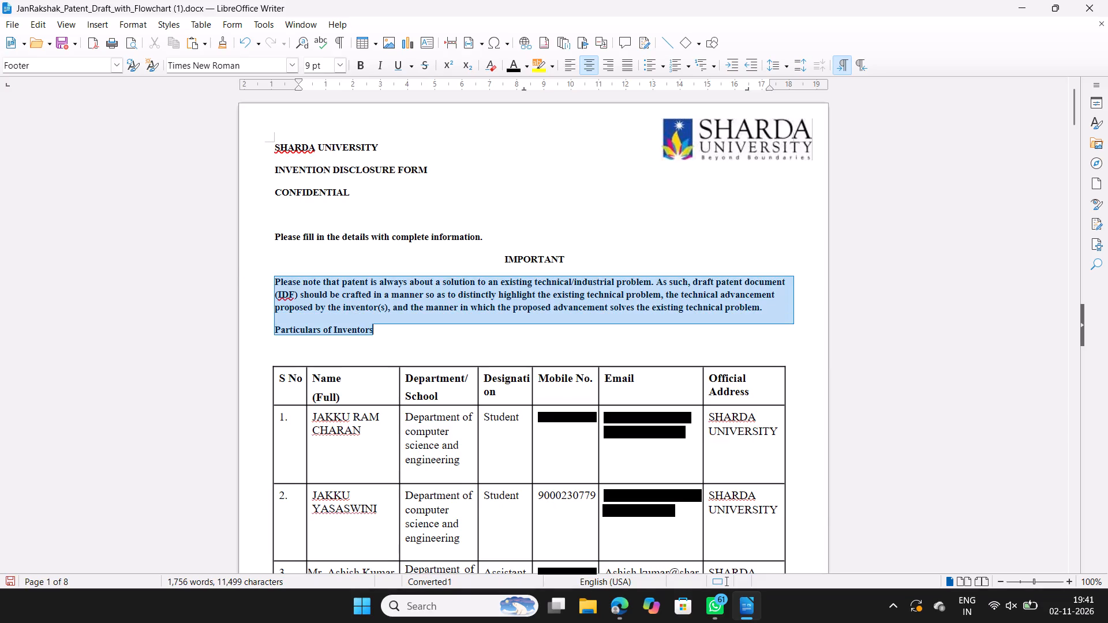
{"action": "left_click_drag", "start_coordinate": [622, 328], "coordinate": [833, 311]}
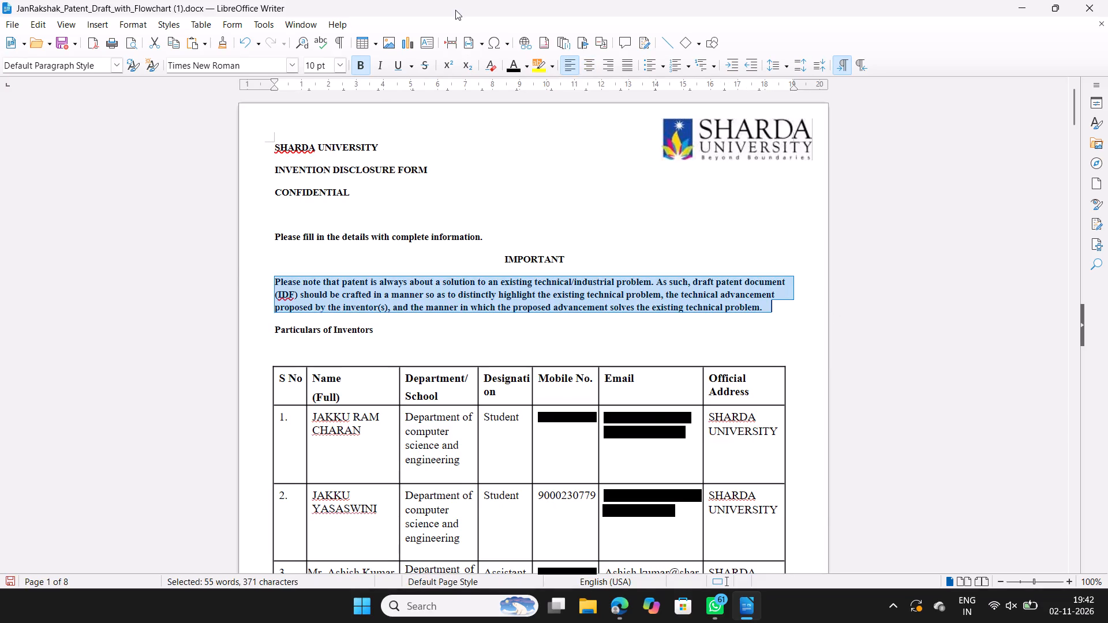
{"action": "left_click", "coordinate": [339, 66]}
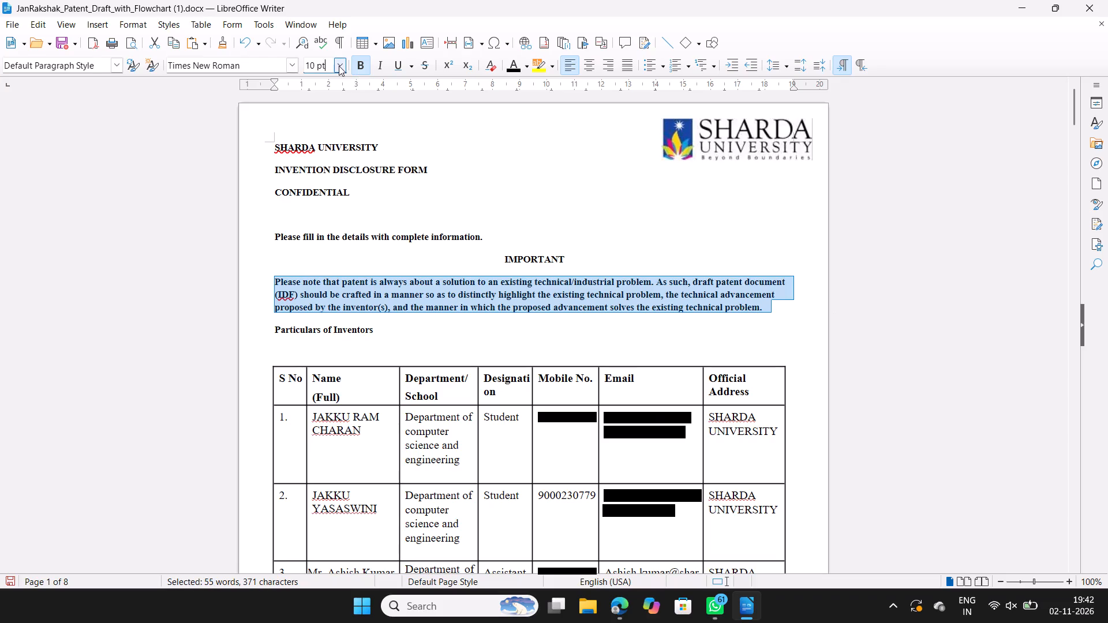
{"action": "left_click", "coordinate": [313, 167]}
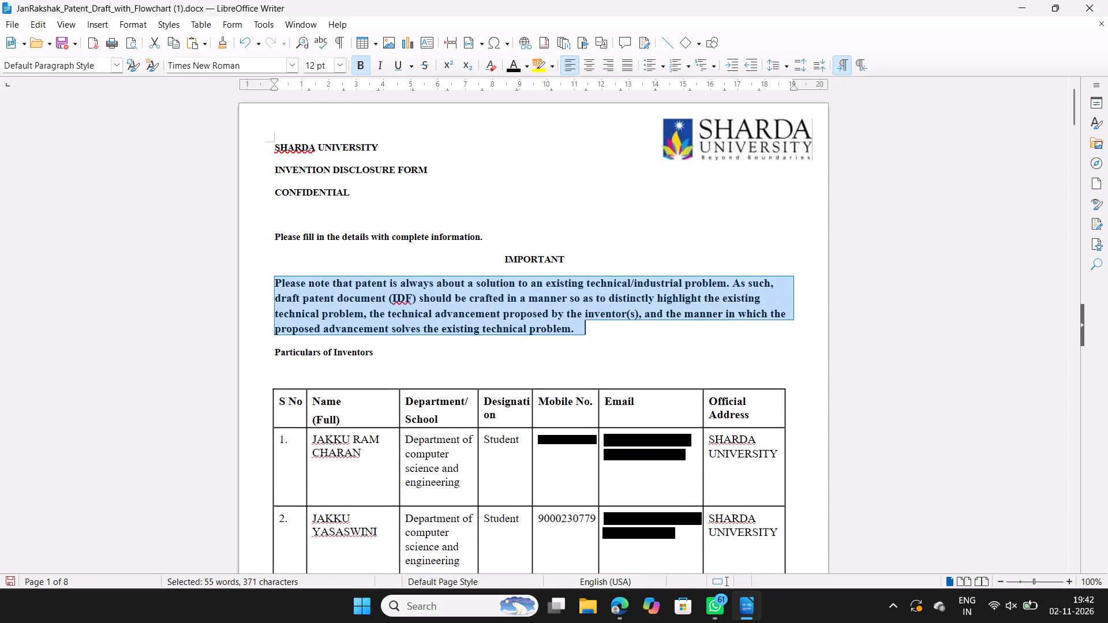
{"action": "left_click", "coordinate": [433, 200]}
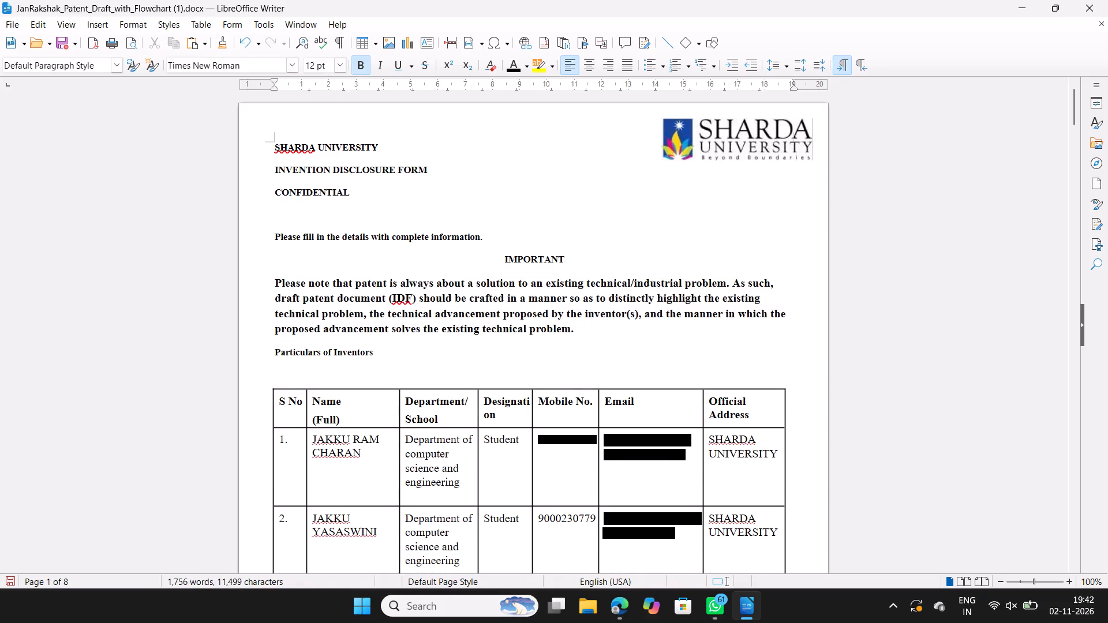
Set the first-page line "Please fill in the details with complete information." to 12 pt.
{"action": "left_click_drag", "start_coordinate": [269, 234], "coordinate": [409, 221]}
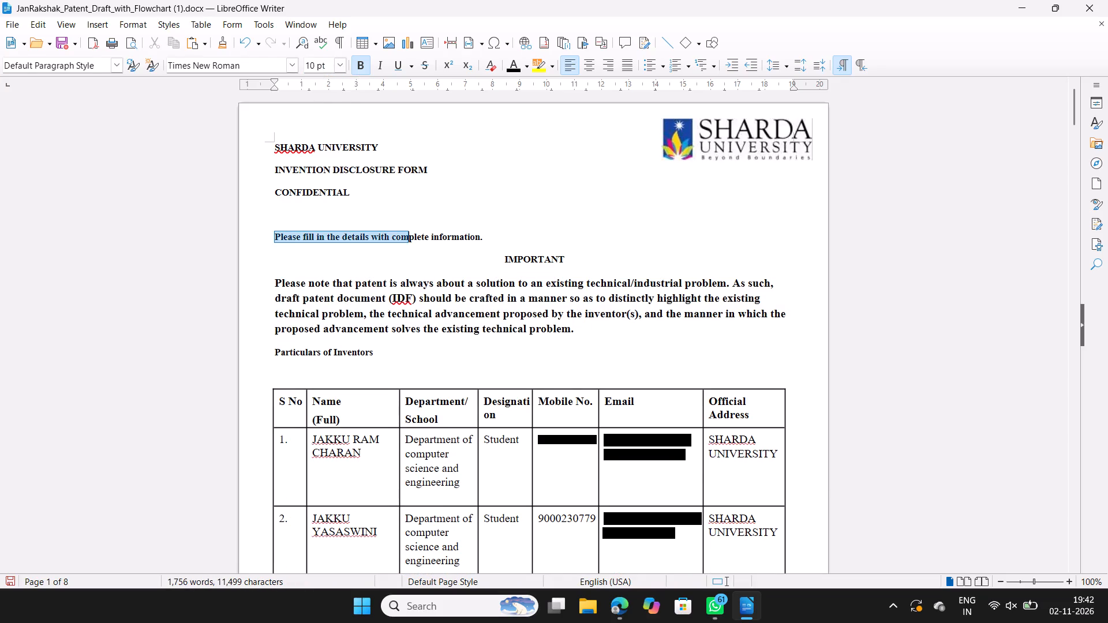
{"action": "left_click_drag", "start_coordinate": [409, 221], "coordinate": [483, 232]}
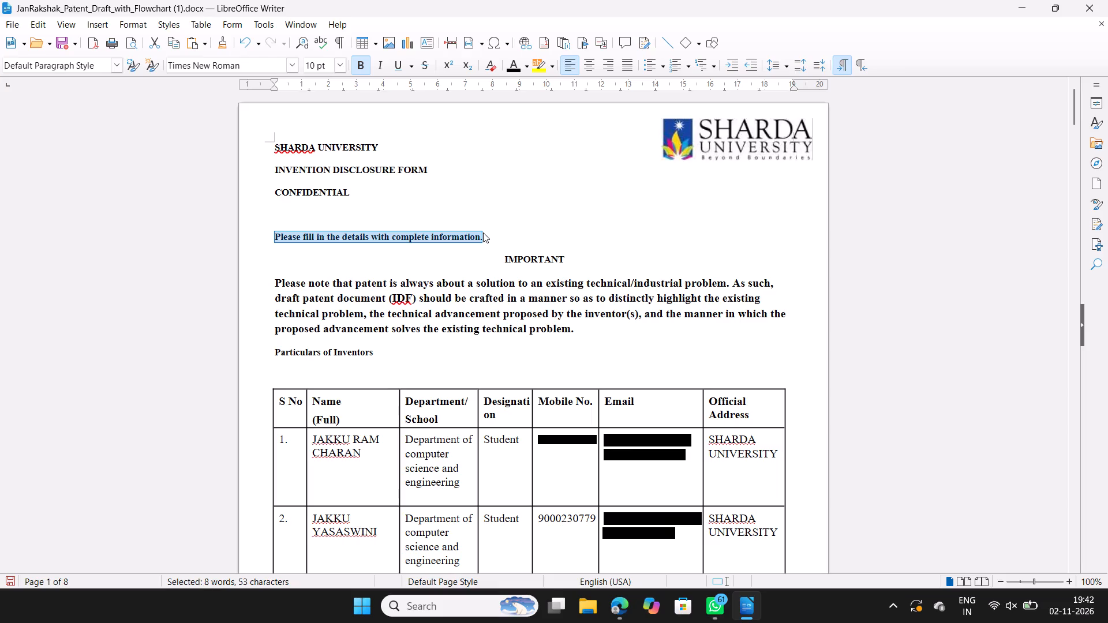
{"action": "left_click_drag", "start_coordinate": [336, 69], "coordinate": [323, 162]}
{"action": "left_click", "coordinate": [323, 162]}
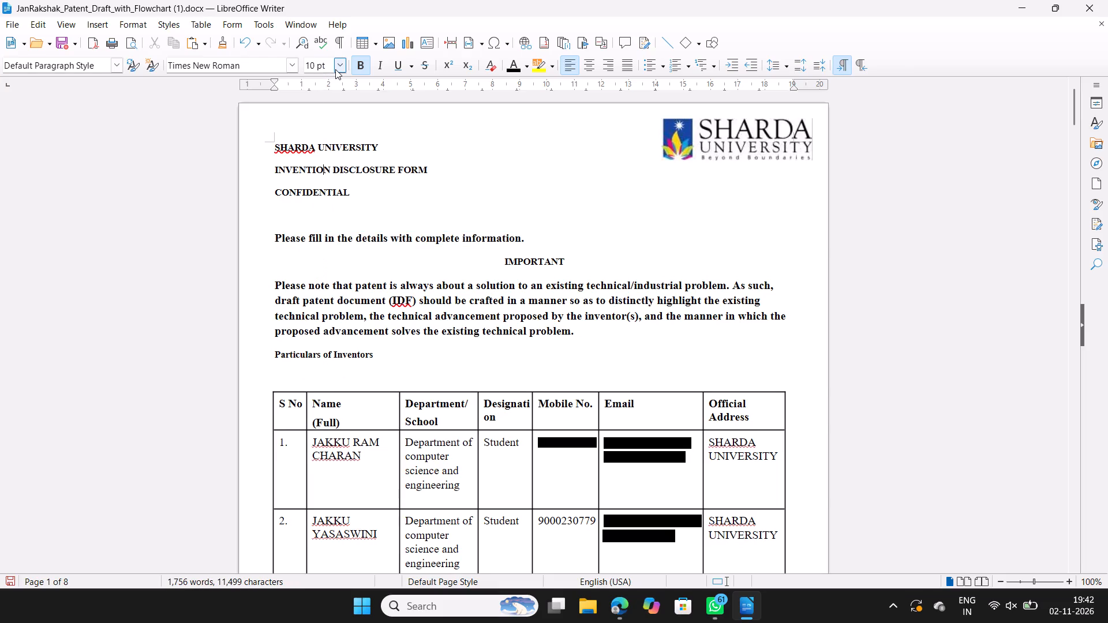
{"action": "left_click_drag", "start_coordinate": [267, 233], "coordinate": [525, 235]}
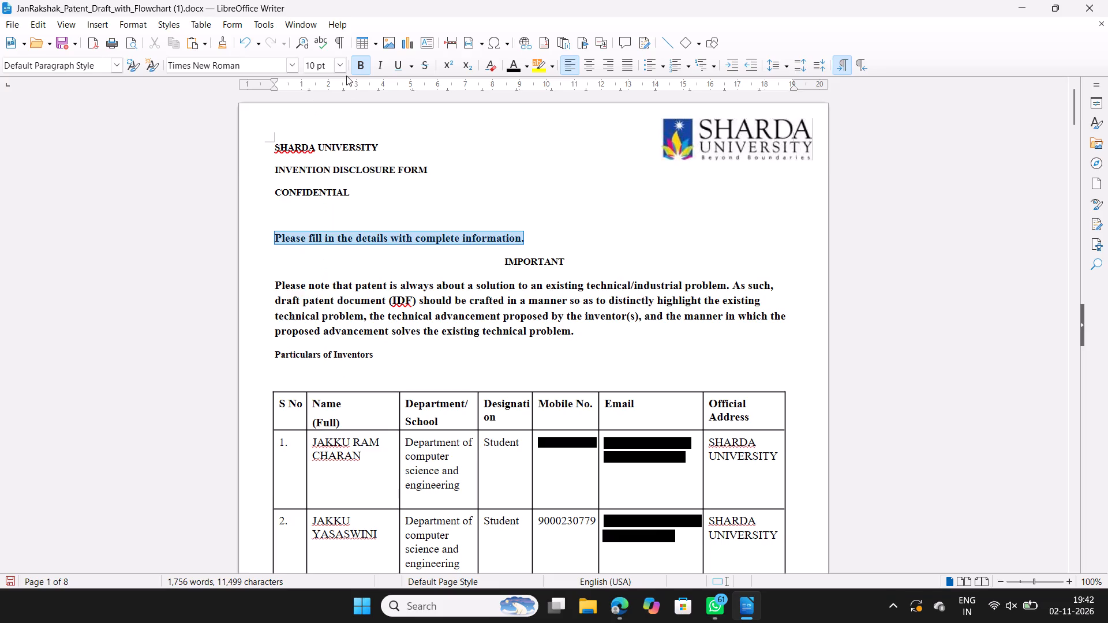
{"action": "left_click", "coordinate": [530, 153]}
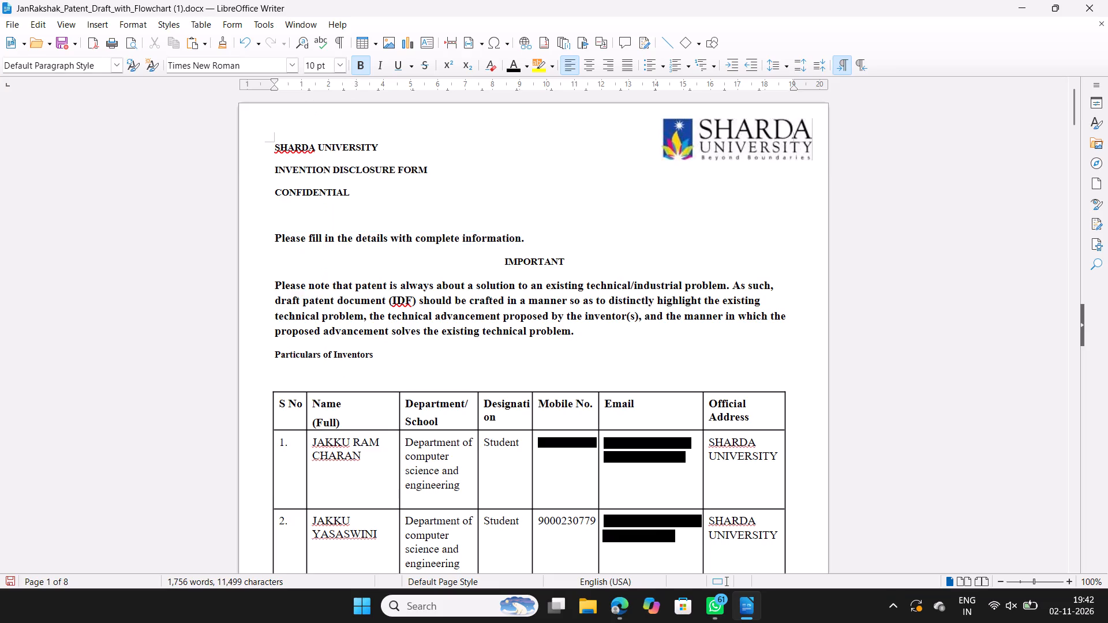
Set the "Particulars of Inventors" label above the inventor table to 12 pt.
{"action": "left_click_drag", "start_coordinate": [272, 354], "coordinate": [385, 358]}
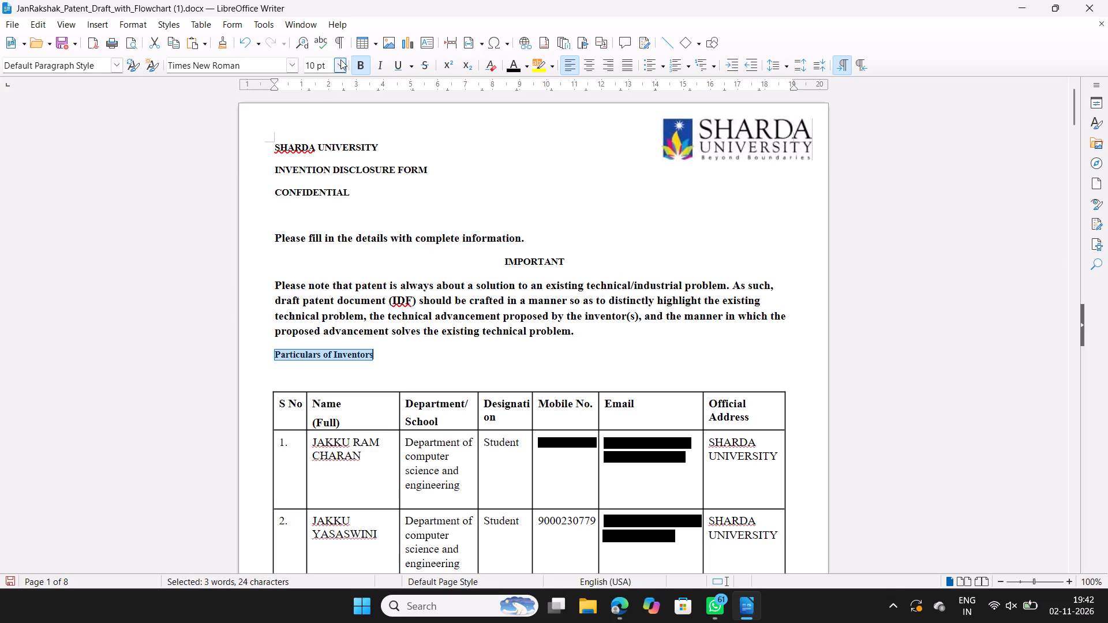
{"action": "left_click_drag", "start_coordinate": [341, 59], "coordinate": [318, 165]}
{"action": "left_click", "coordinate": [318, 165]}
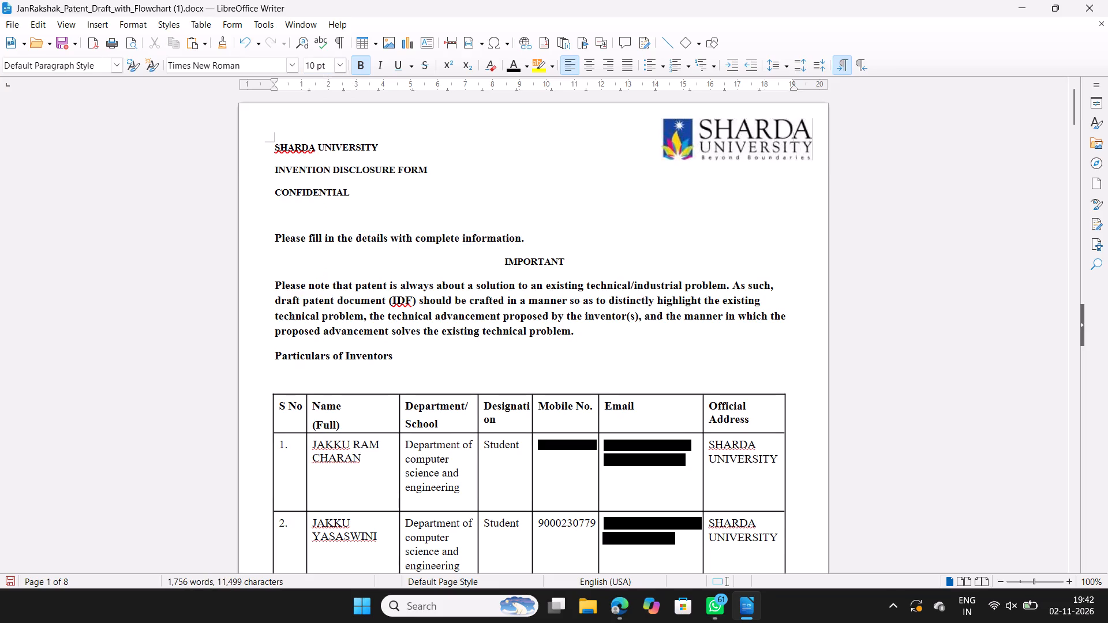
{"action": "left_click_drag", "start_coordinate": [272, 358], "coordinate": [396, 356]}
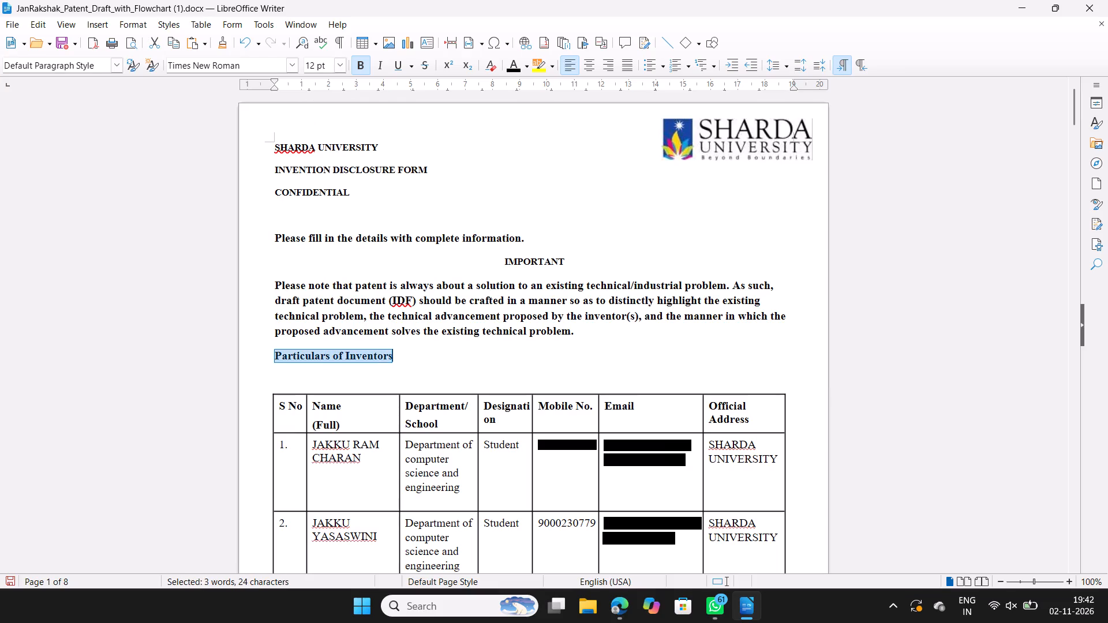
{"action": "left_click", "coordinate": [605, 192]}
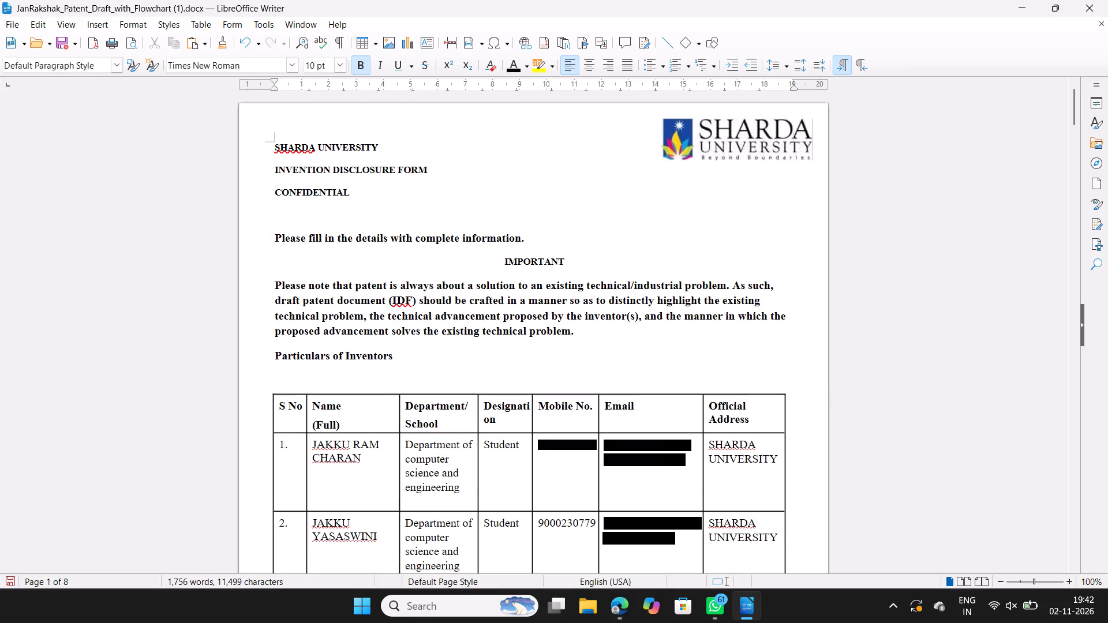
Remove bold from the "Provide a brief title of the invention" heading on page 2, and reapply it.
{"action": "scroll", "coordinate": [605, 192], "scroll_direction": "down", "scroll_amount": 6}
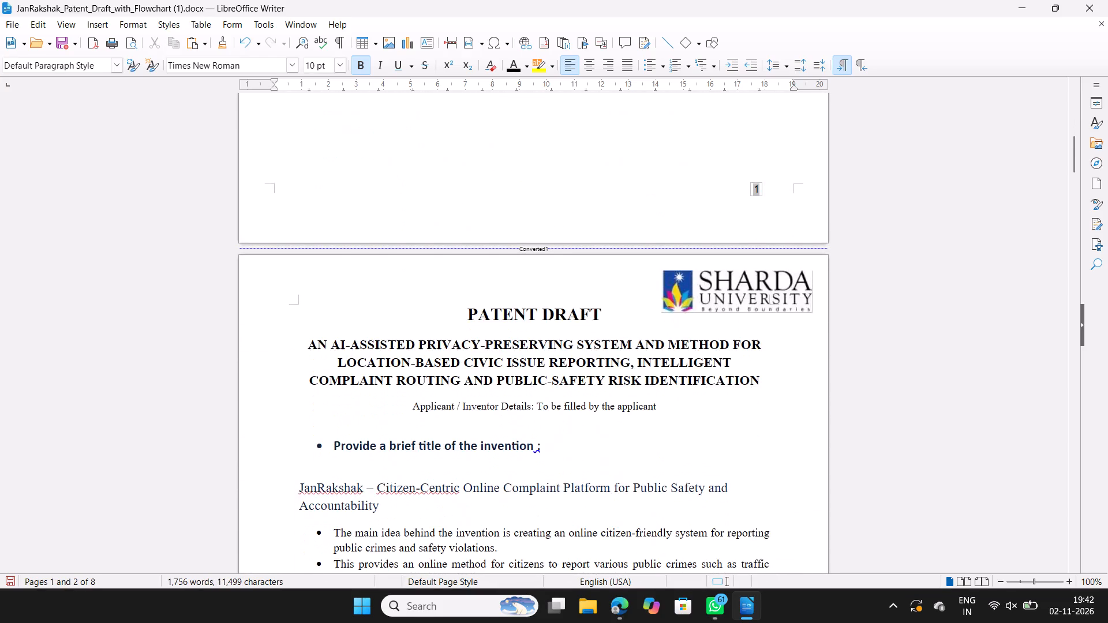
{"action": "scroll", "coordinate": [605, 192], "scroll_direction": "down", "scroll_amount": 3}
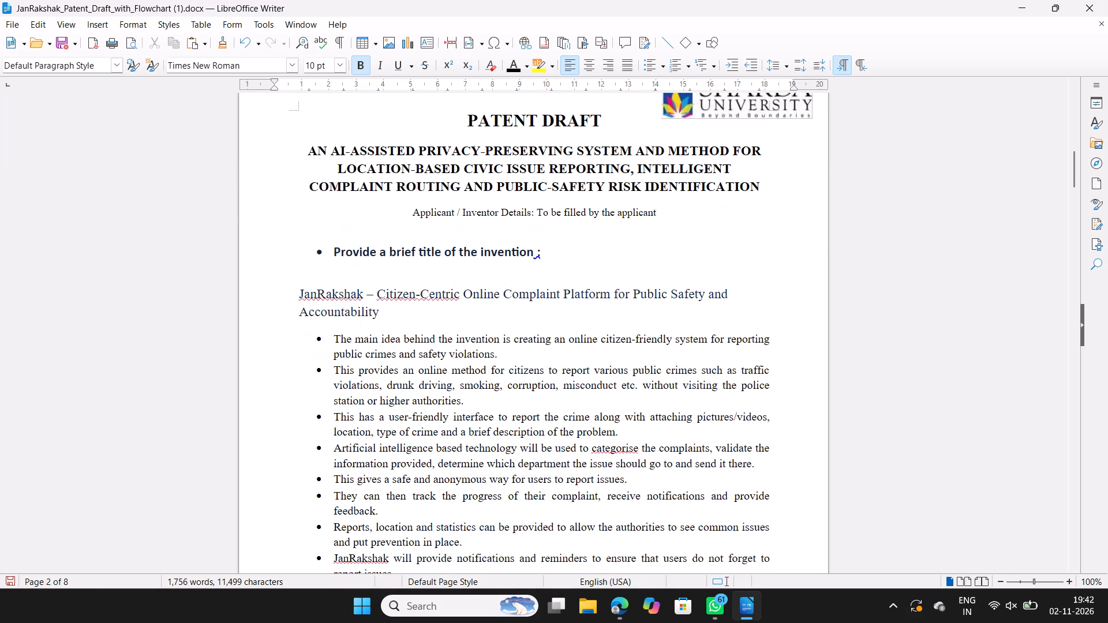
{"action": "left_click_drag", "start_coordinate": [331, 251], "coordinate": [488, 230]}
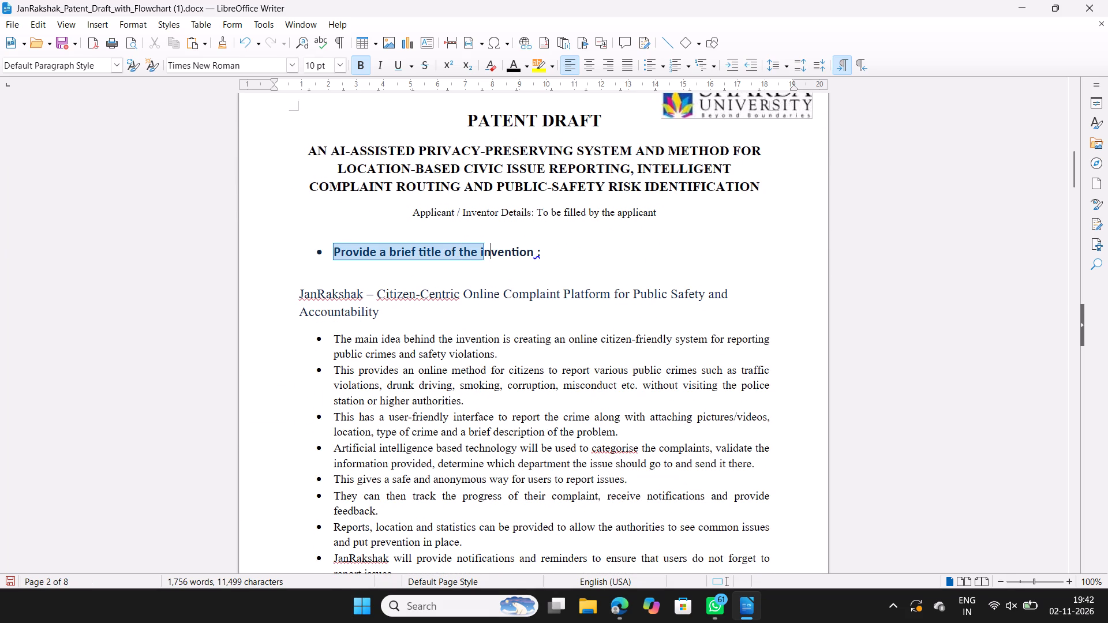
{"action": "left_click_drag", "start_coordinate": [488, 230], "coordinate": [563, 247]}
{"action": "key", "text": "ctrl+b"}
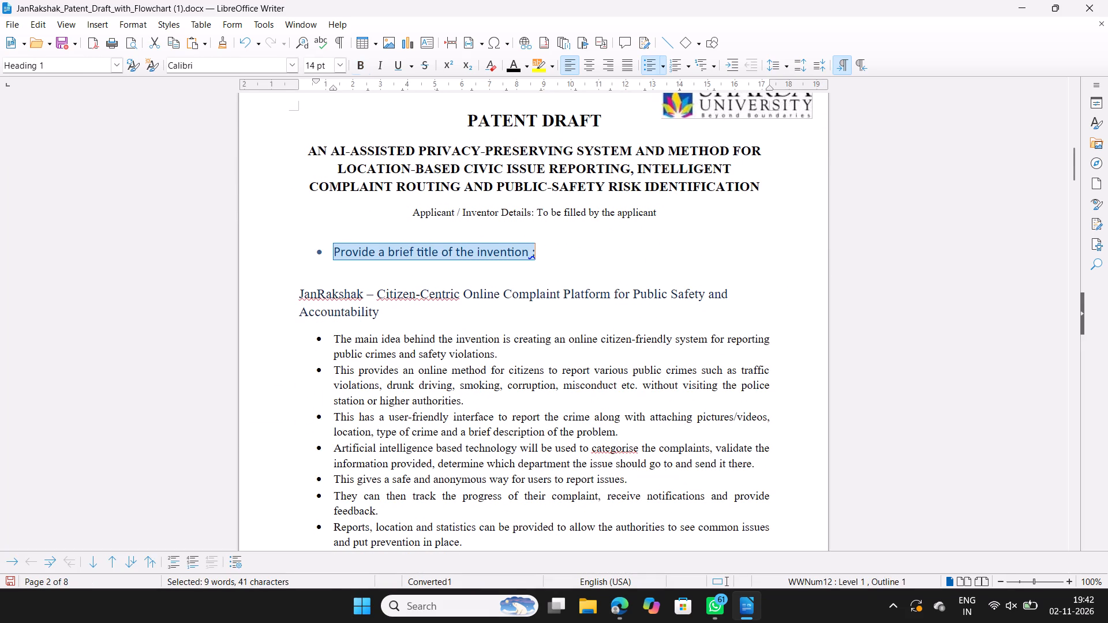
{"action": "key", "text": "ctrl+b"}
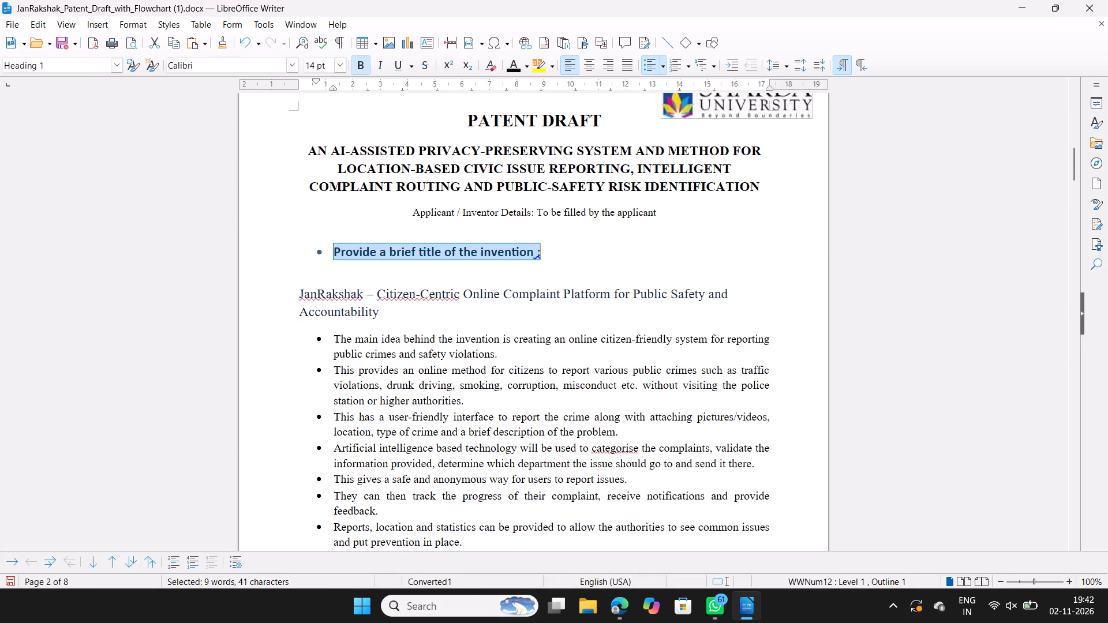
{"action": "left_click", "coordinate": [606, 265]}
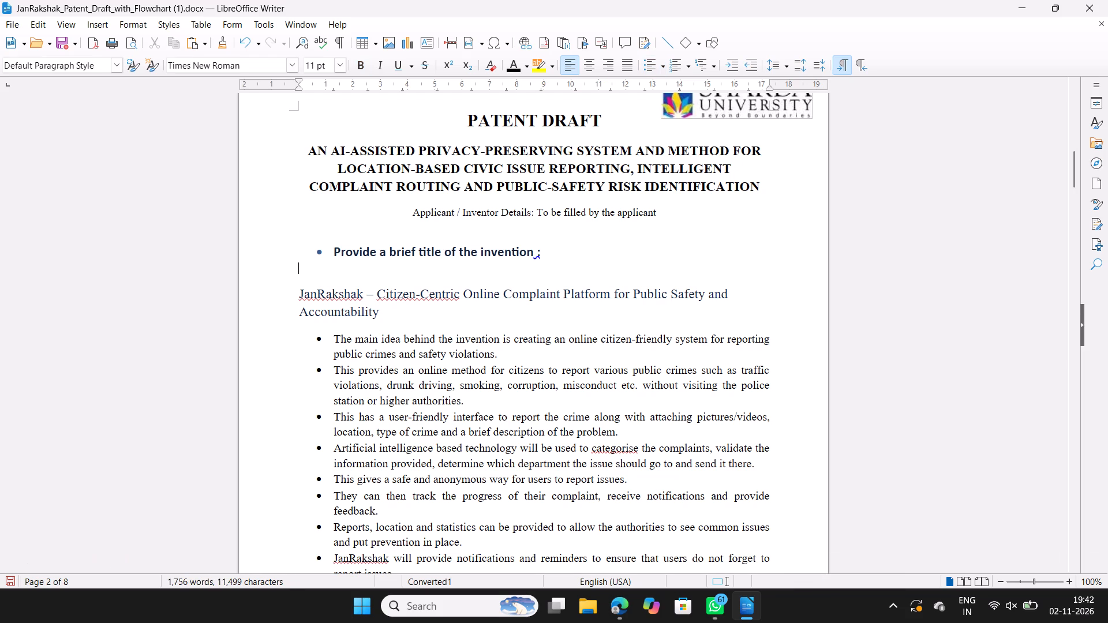
Make the title line "JanRakshak – Citizen-Centric Online Complaint Platform for Public Safety and Accountability" bold.
{"action": "scroll", "coordinate": [606, 265], "scroll_direction": "down", "scroll_amount": 3}
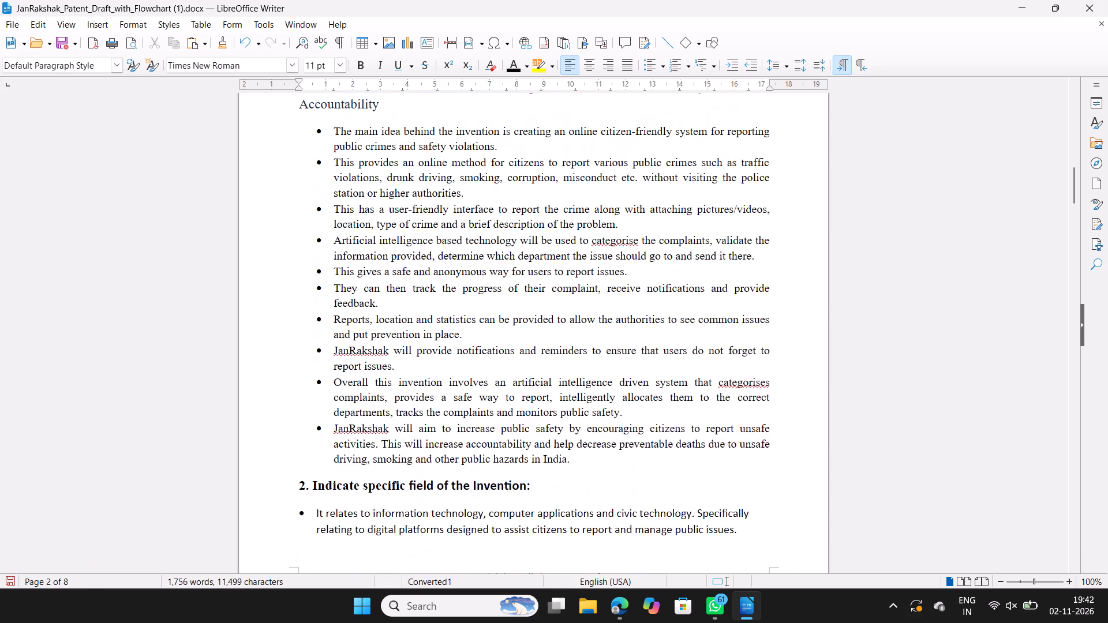
{"action": "scroll", "coordinate": [606, 265], "scroll_direction": "down", "scroll_amount": 1}
{"action": "scroll", "coordinate": [606, 265], "scroll_direction": "up", "scroll_amount": 1}
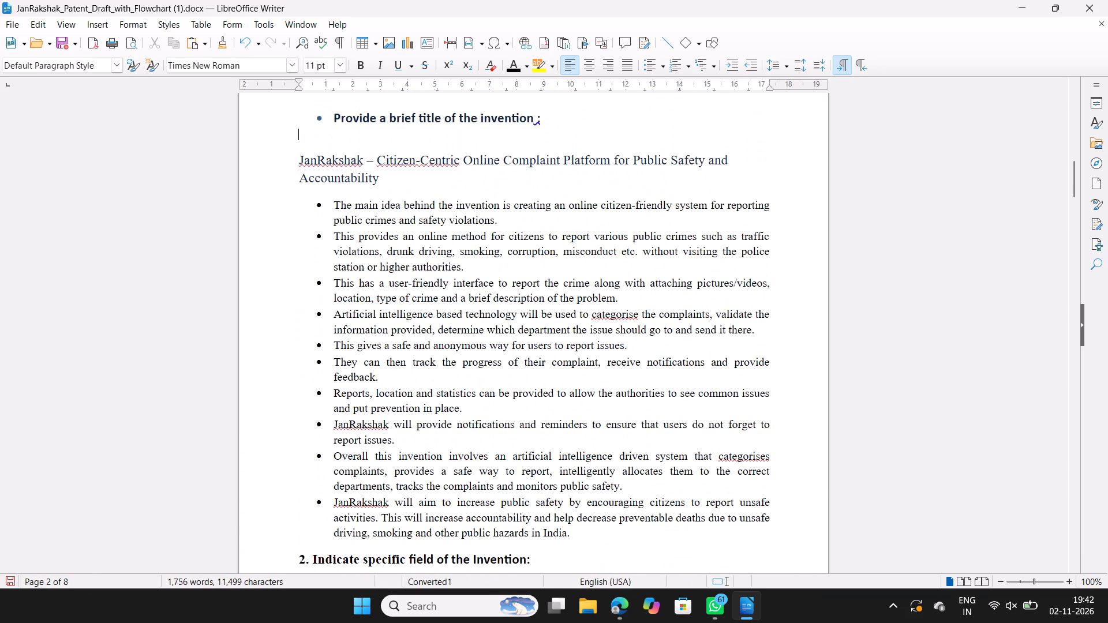
{"action": "scroll", "coordinate": [606, 265], "scroll_direction": "up", "scroll_amount": 1}
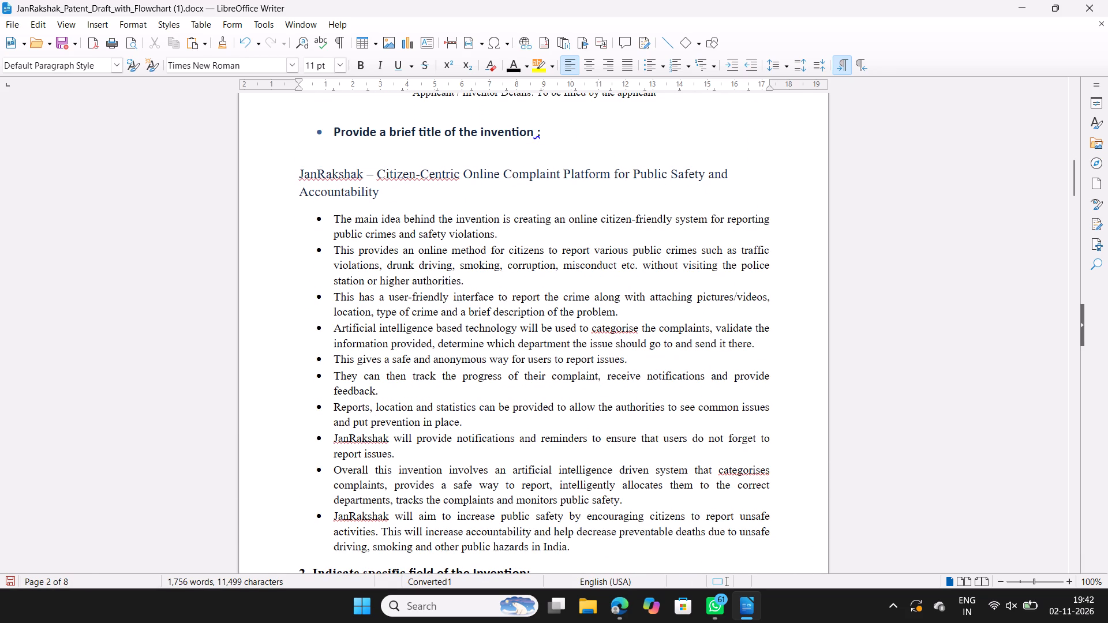
{"action": "left_click_drag", "start_coordinate": [294, 171], "coordinate": [399, 193]}
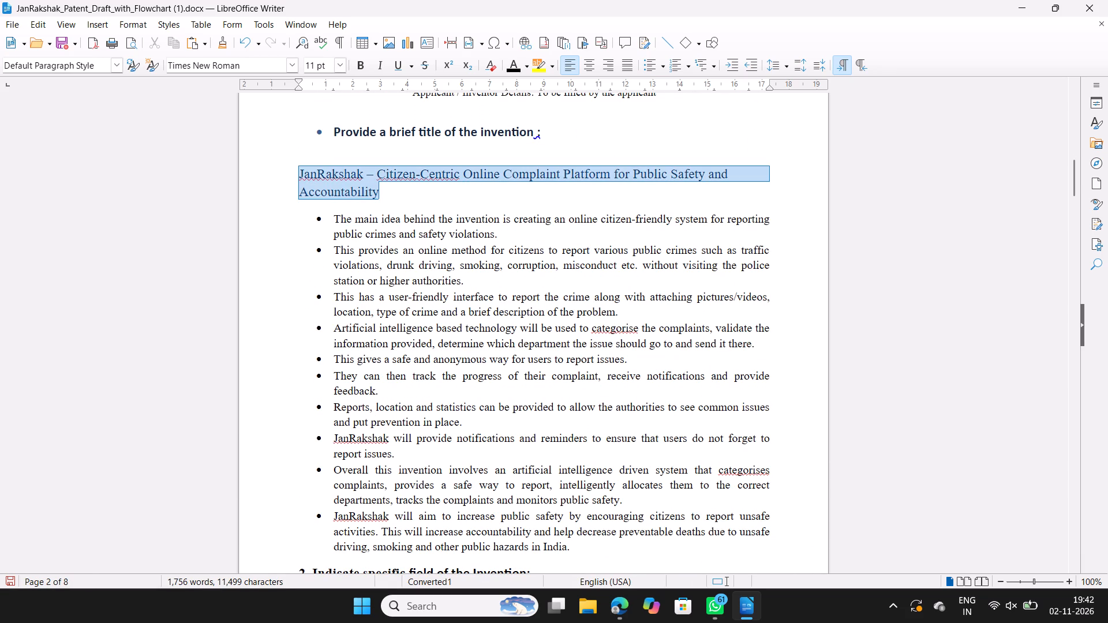
{"action": "key", "text": "ctrl+b"}
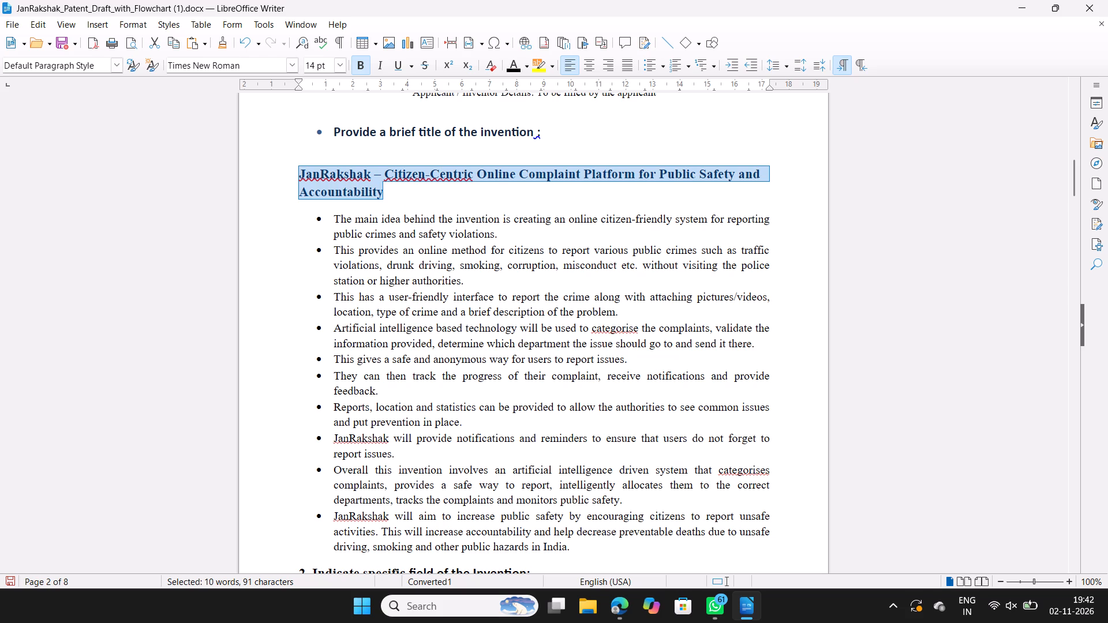
{"action": "left_click", "coordinate": [452, 193]}
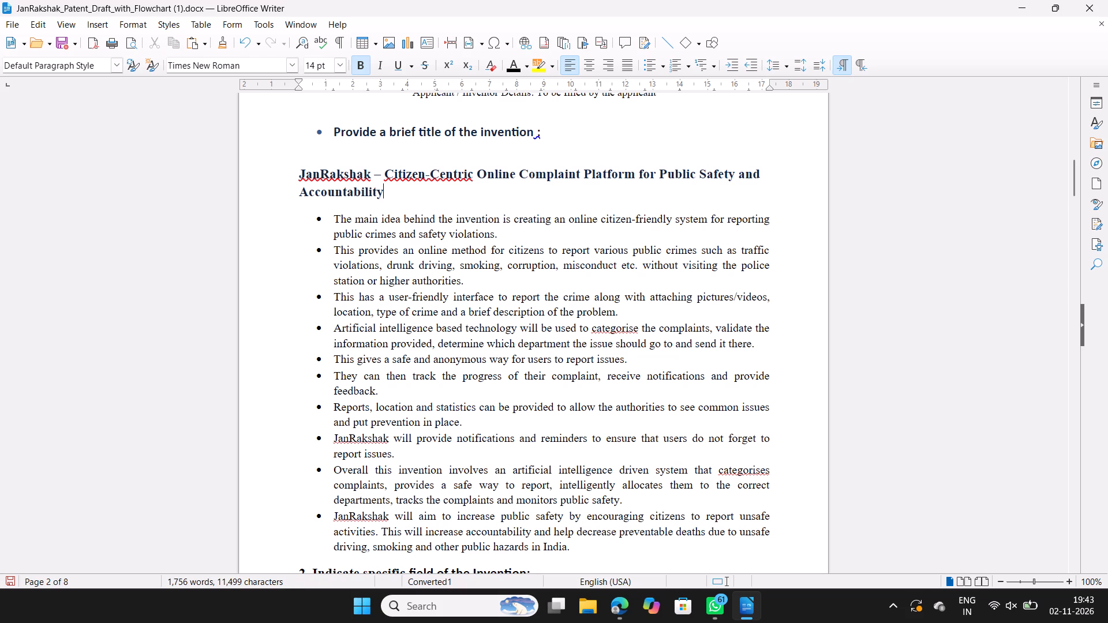
Check the font and size of the invention title, the "Provide a brief title of the invention" heading and the section 2 heading.
{"action": "left_click_drag", "start_coordinate": [294, 175], "coordinate": [397, 201]}
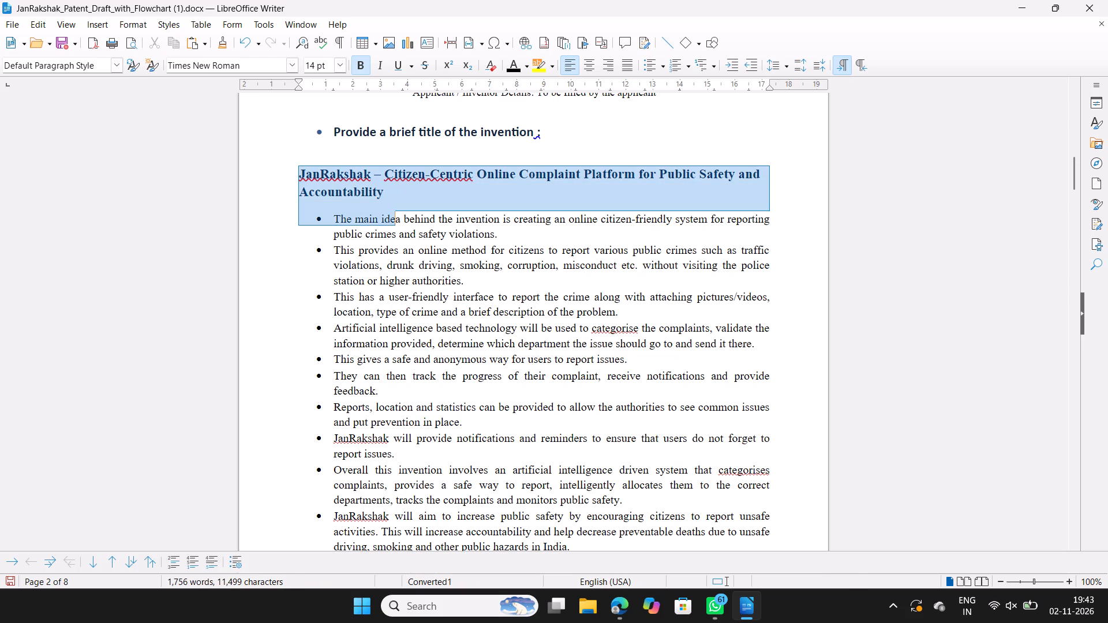
{"action": "left_click", "coordinate": [385, 189]}
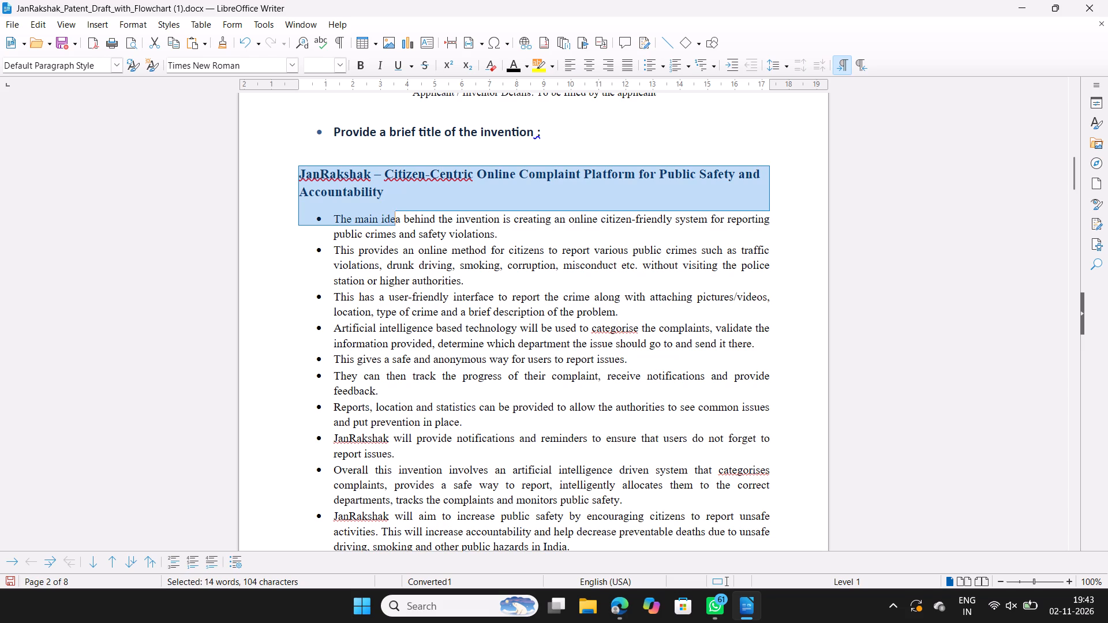
{"action": "left_click_drag", "start_coordinate": [327, 124], "coordinate": [501, 111]}
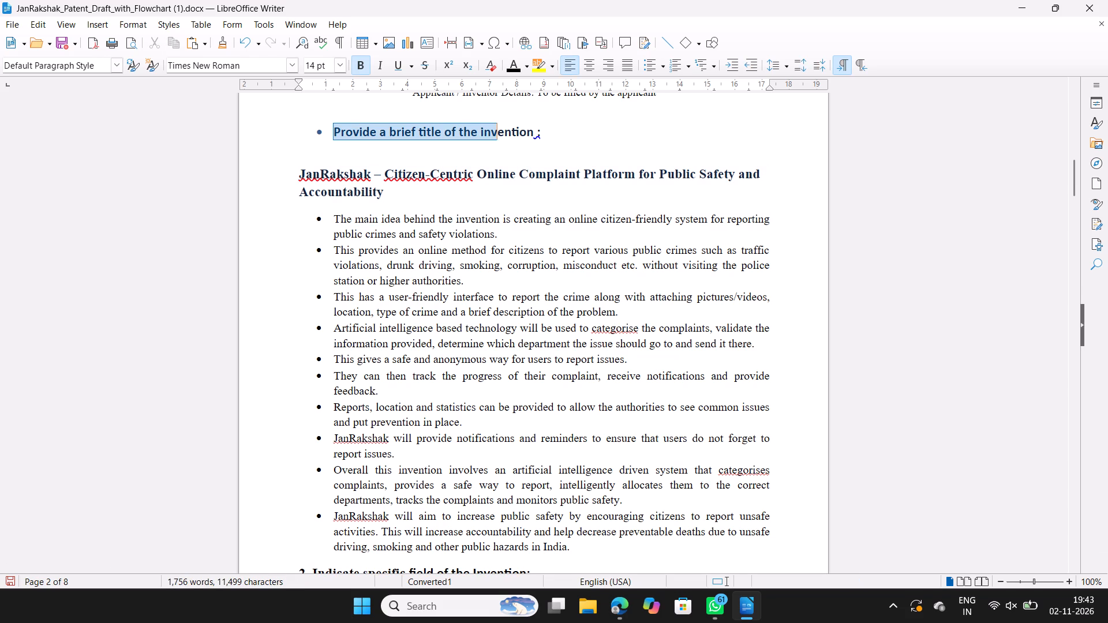
{"action": "left_click_drag", "start_coordinate": [501, 111], "coordinate": [556, 120]}
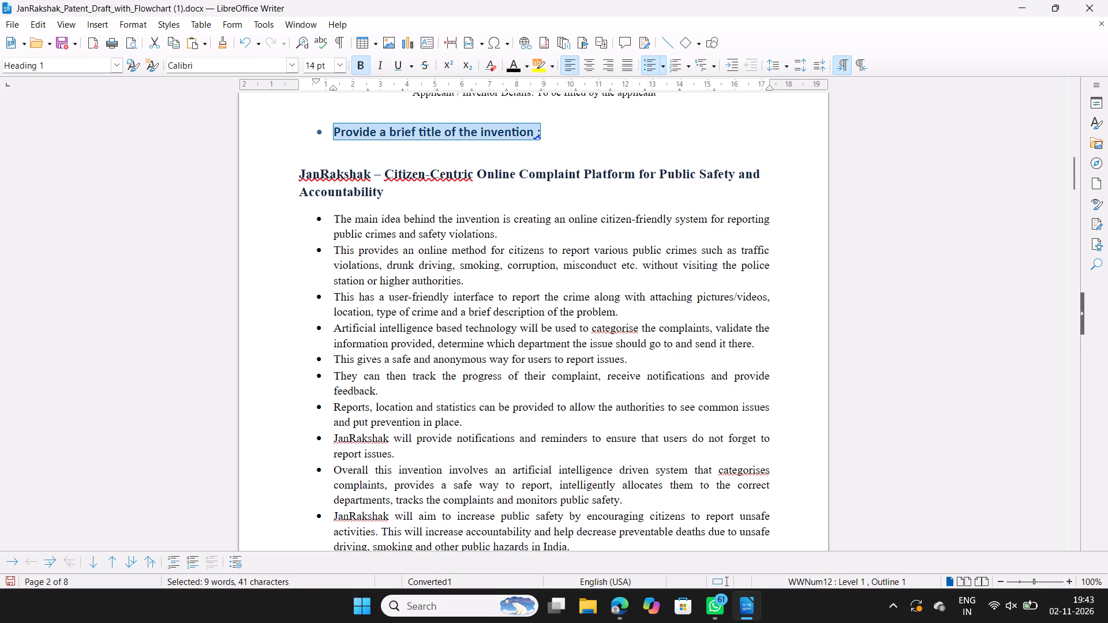
{"action": "left_click", "coordinate": [295, 243]}
{"action": "scroll", "coordinate": [294, 271], "scroll_direction": "down", "scroll_amount": 3}
{"action": "left_click_drag", "start_coordinate": [286, 242], "coordinate": [526, 240]}
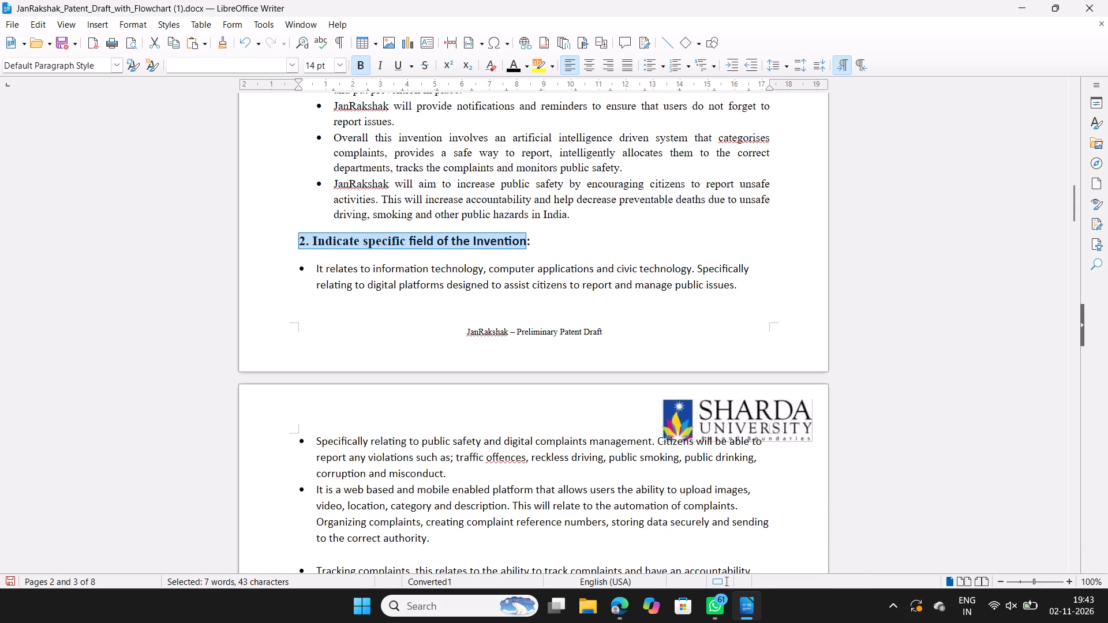
{"action": "scroll", "coordinate": [526, 240], "scroll_direction": "down", "scroll_amount": 4}
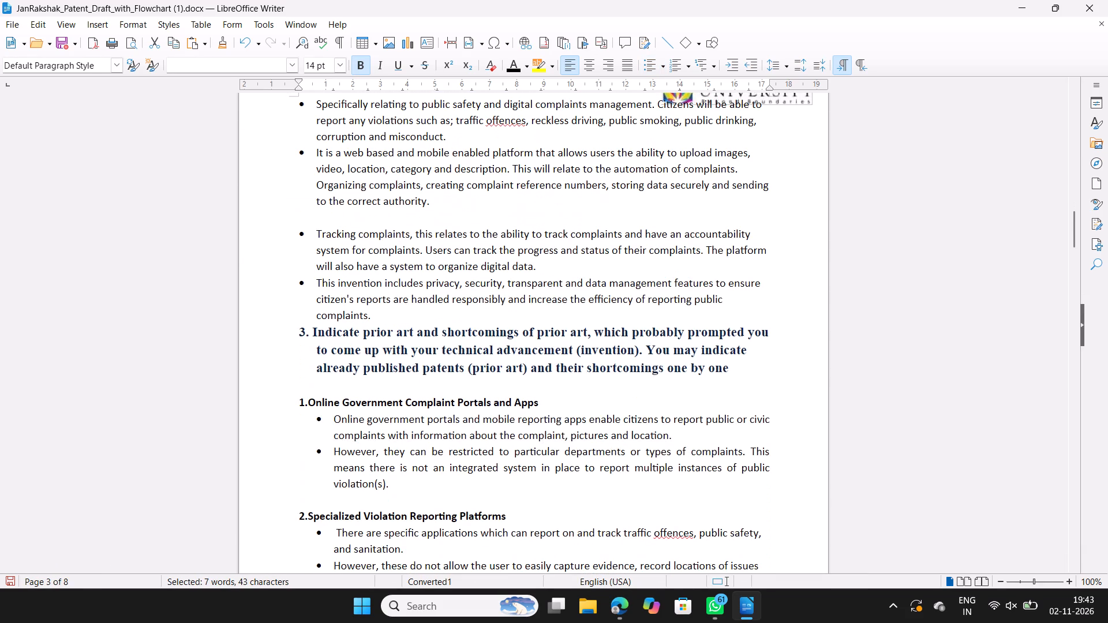
Check the font and size of the section 3 prior-art heading and the "3. Standard Incident Tracking Tools" subheading.
{"action": "left_click_drag", "start_coordinate": [285, 335], "coordinate": [733, 381]}
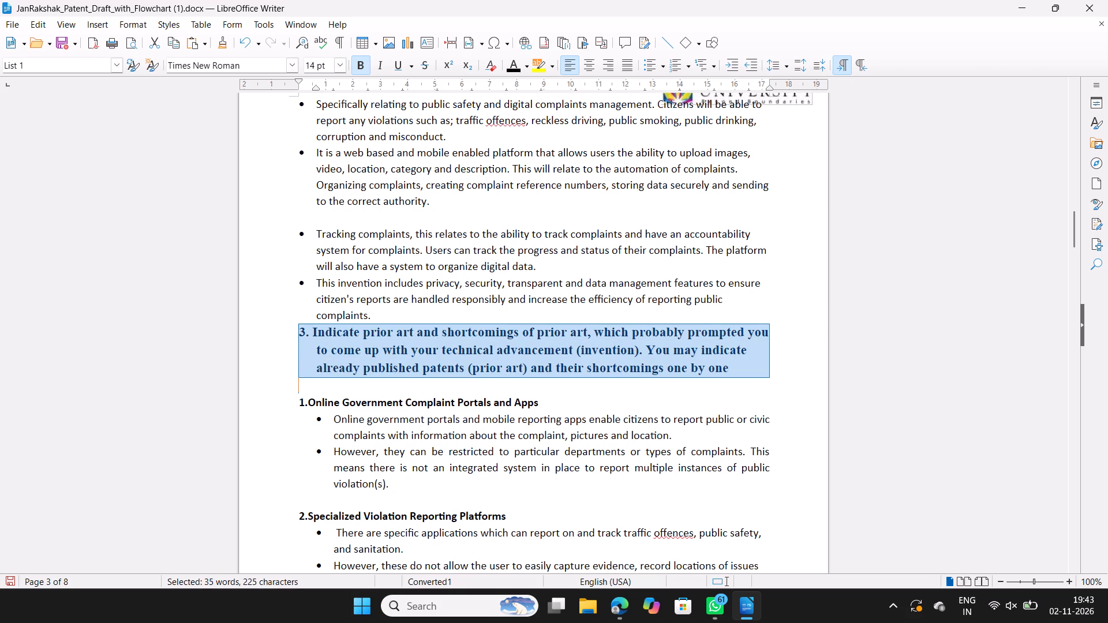
{"action": "left_click", "coordinate": [512, 282]}
{"action": "scroll", "coordinate": [512, 282], "scroll_direction": "down", "scroll_amount": 4}
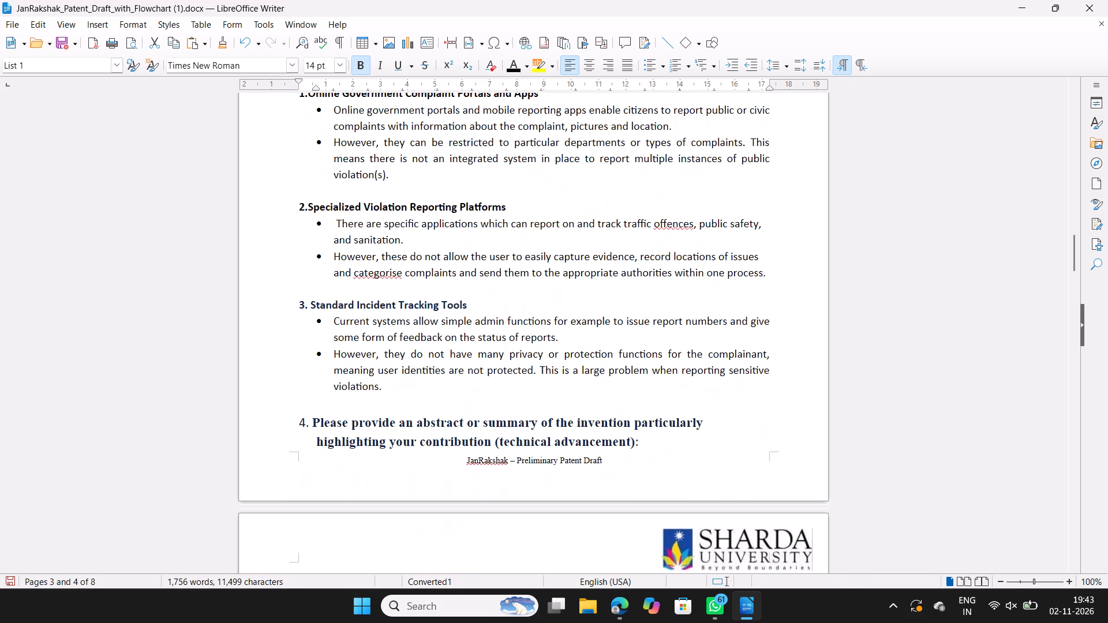
{"action": "scroll", "coordinate": [512, 282], "scroll_direction": "down", "scroll_amount": 1}
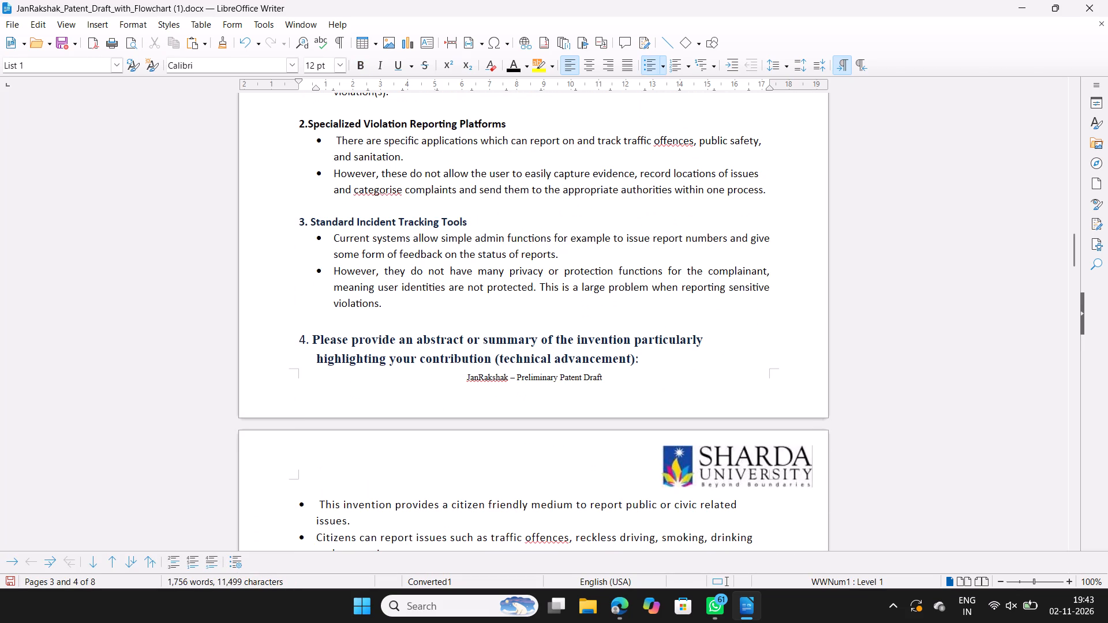
{"action": "left_click_drag", "start_coordinate": [293, 220], "coordinate": [474, 222]}
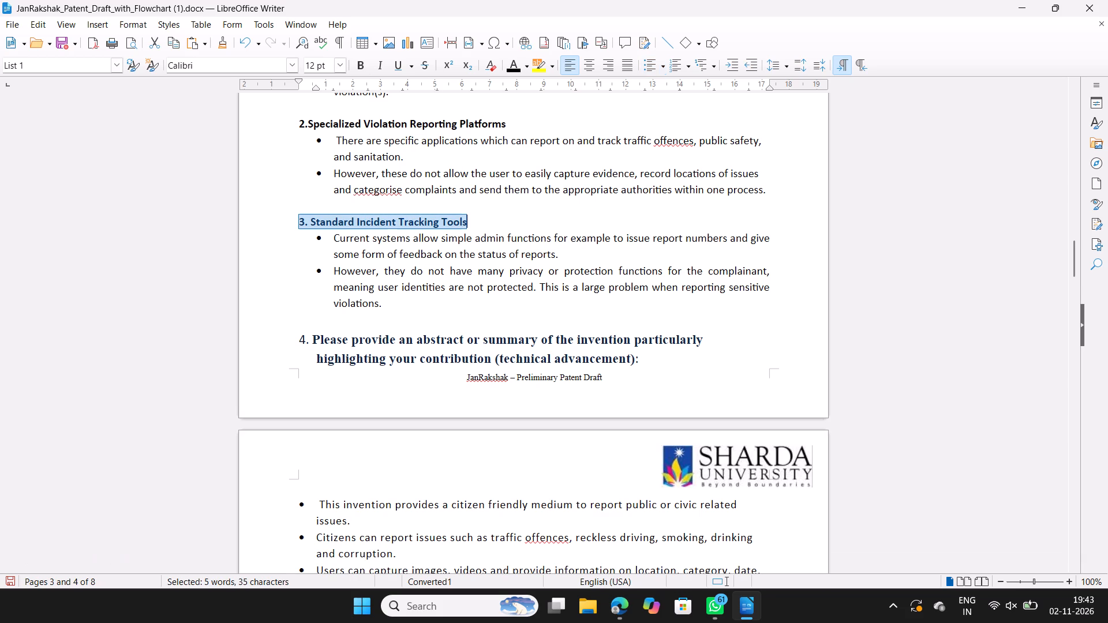
Set the section 4 heading "Please provide an abstract or summary of the invention..." to 14 pt.
{"action": "left_click", "coordinate": [292, 365]}
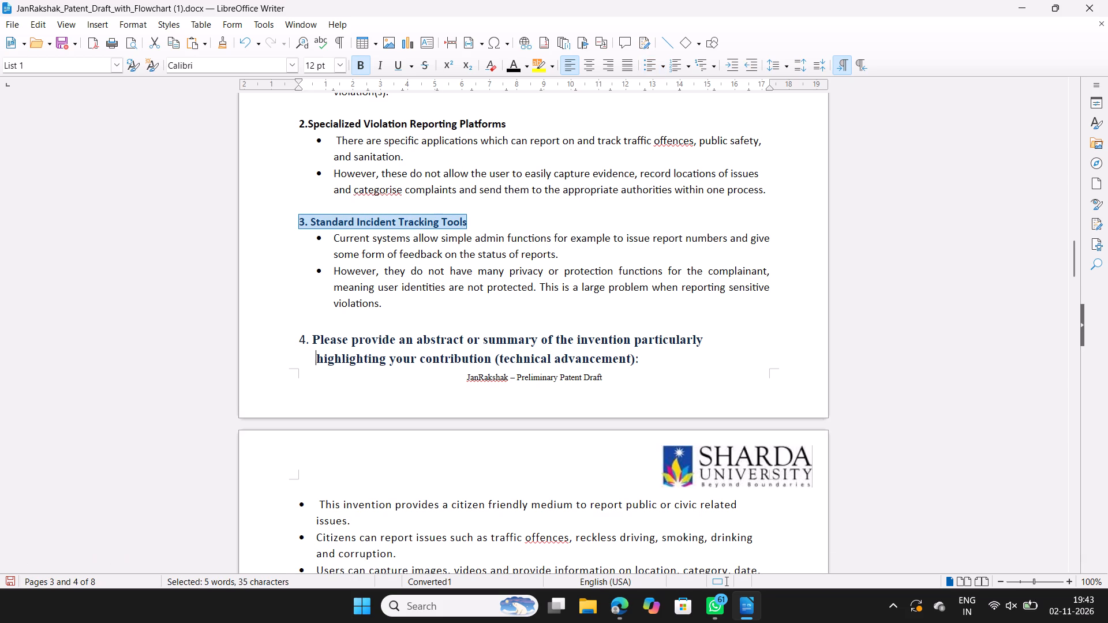
{"action": "left_click_drag", "start_coordinate": [293, 333], "coordinate": [656, 366]}
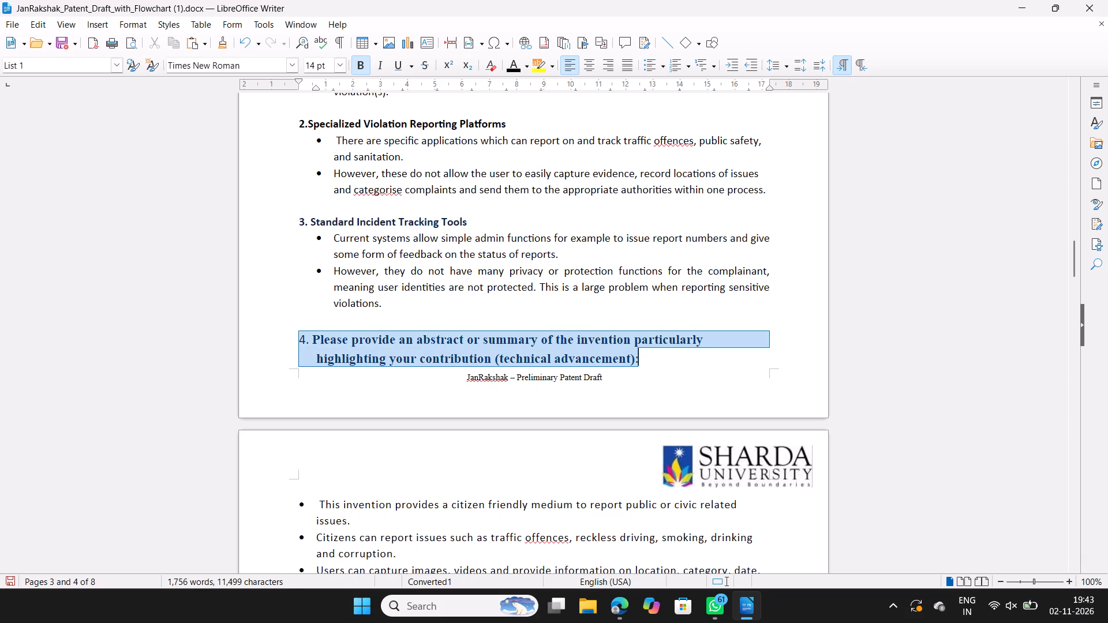
{"action": "left_click_drag", "start_coordinate": [656, 366], "coordinate": [656, 367]}
{"action": "scroll", "coordinate": [656, 367], "scroll_direction": "down", "scroll_amount": 1}
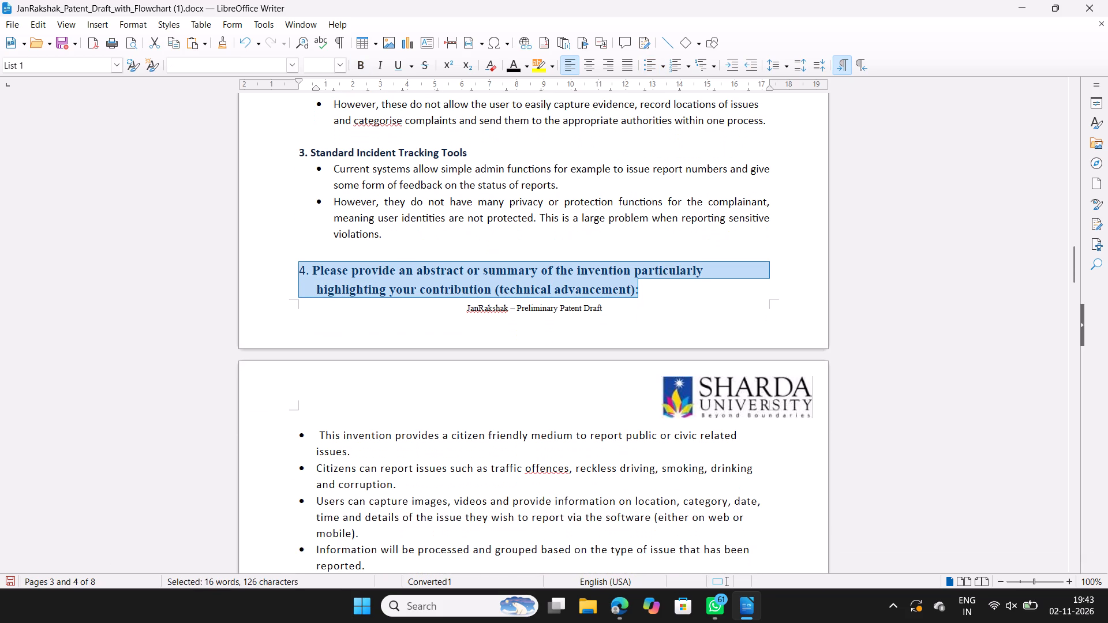
{"action": "left_click", "coordinate": [342, 63]}
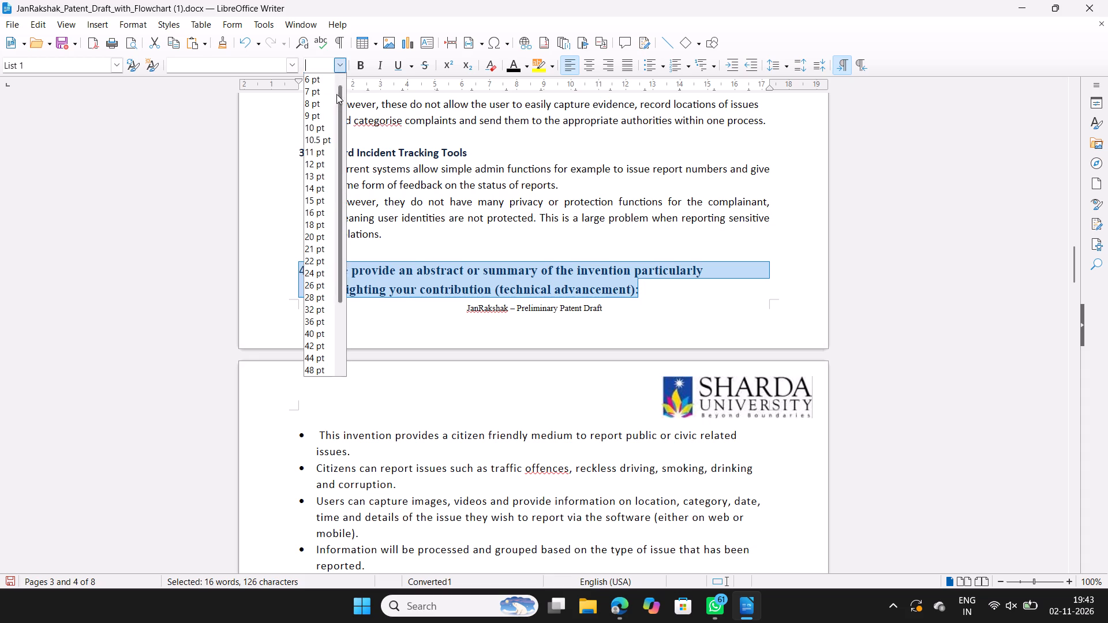
{"action": "left_click", "coordinate": [309, 186]}
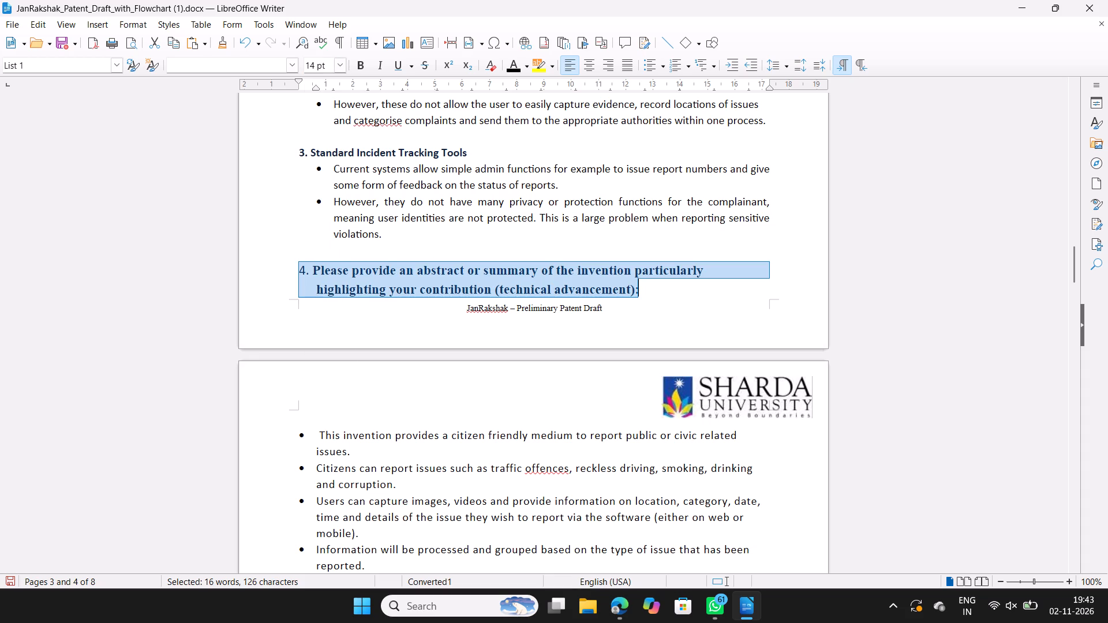
Check the font and size of the section 4 bullets, the section 5 heading and the "1.Setting Up and Accessing the System:" subheading.
{"action": "scroll", "coordinate": [415, 407], "scroll_direction": "down", "scroll_amount": 2}
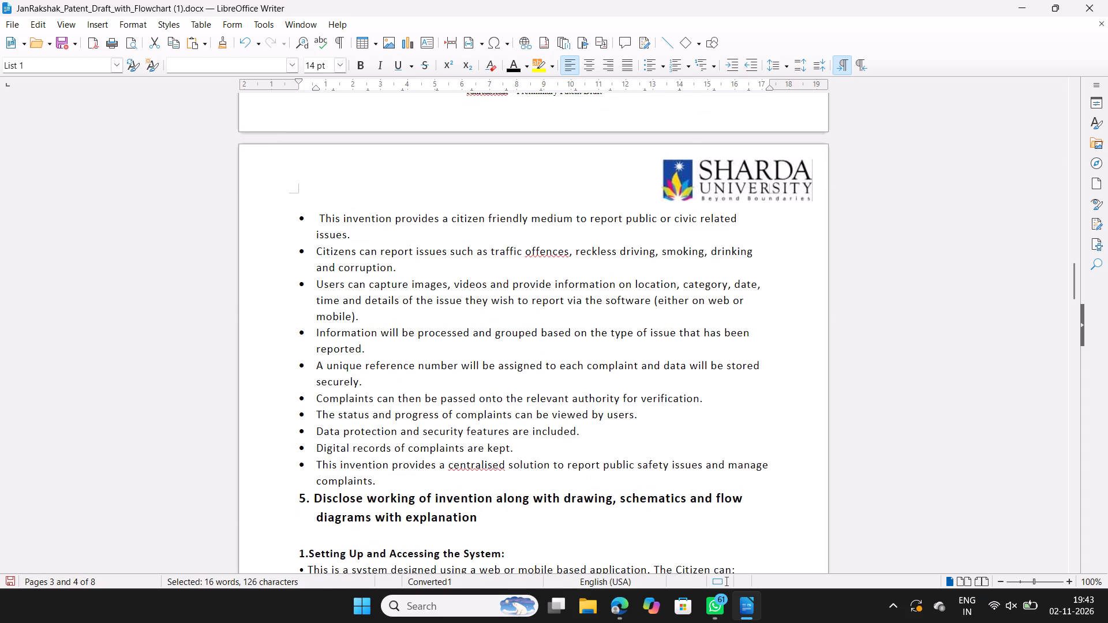
{"action": "left_click_drag", "start_coordinate": [307, 216], "coordinate": [562, 468]}
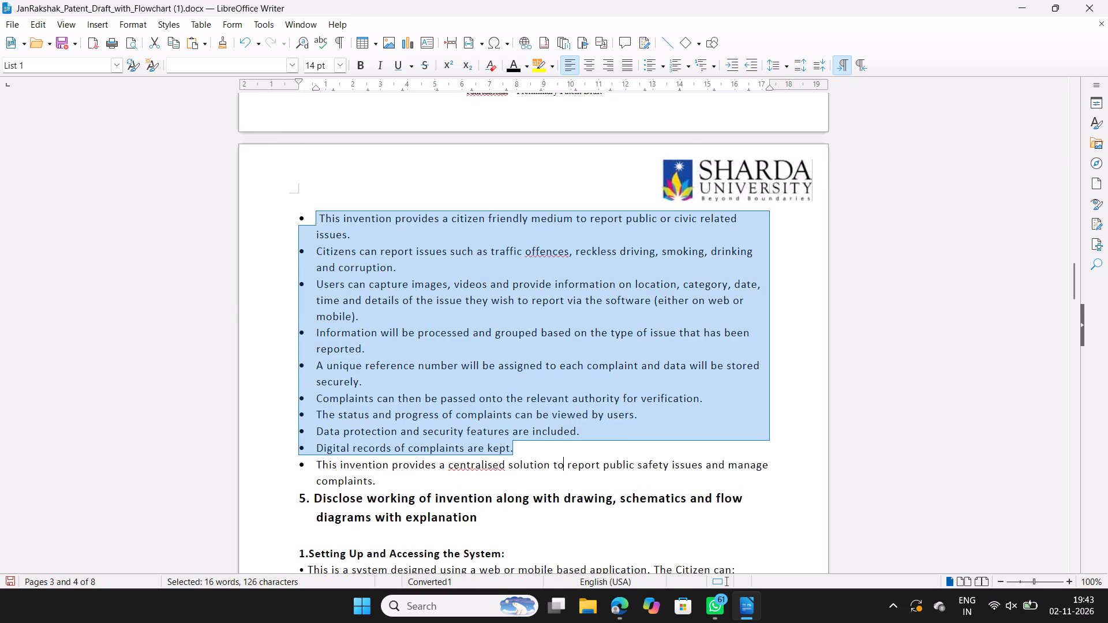
{"action": "left_click_drag", "start_coordinate": [562, 468], "coordinate": [559, 485]}
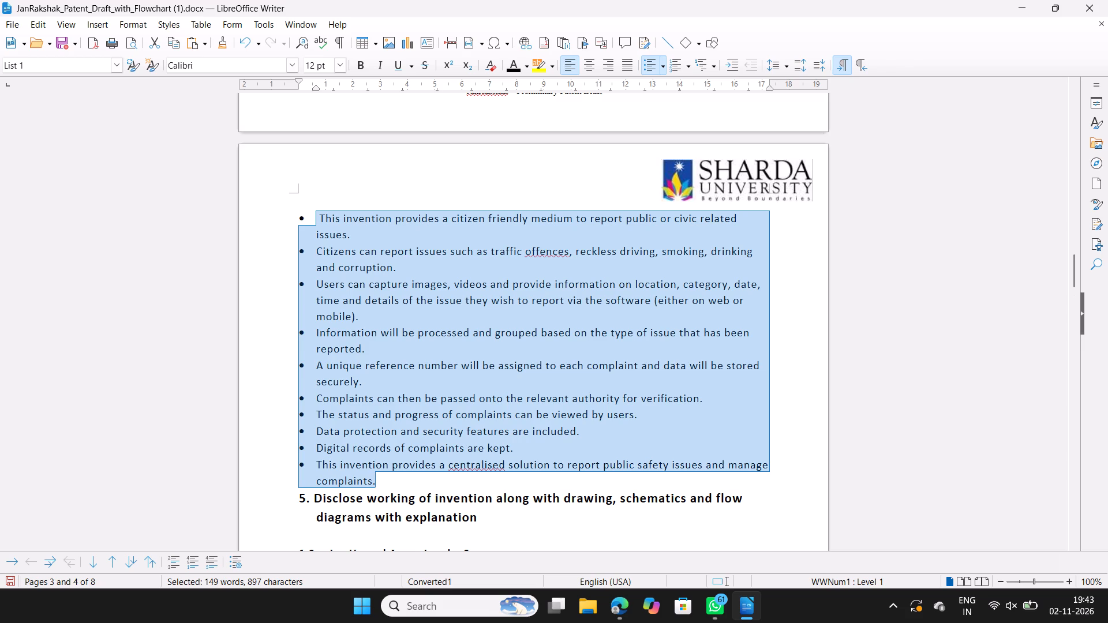
{"action": "left_click_drag", "start_coordinate": [295, 510], "coordinate": [295, 498]}
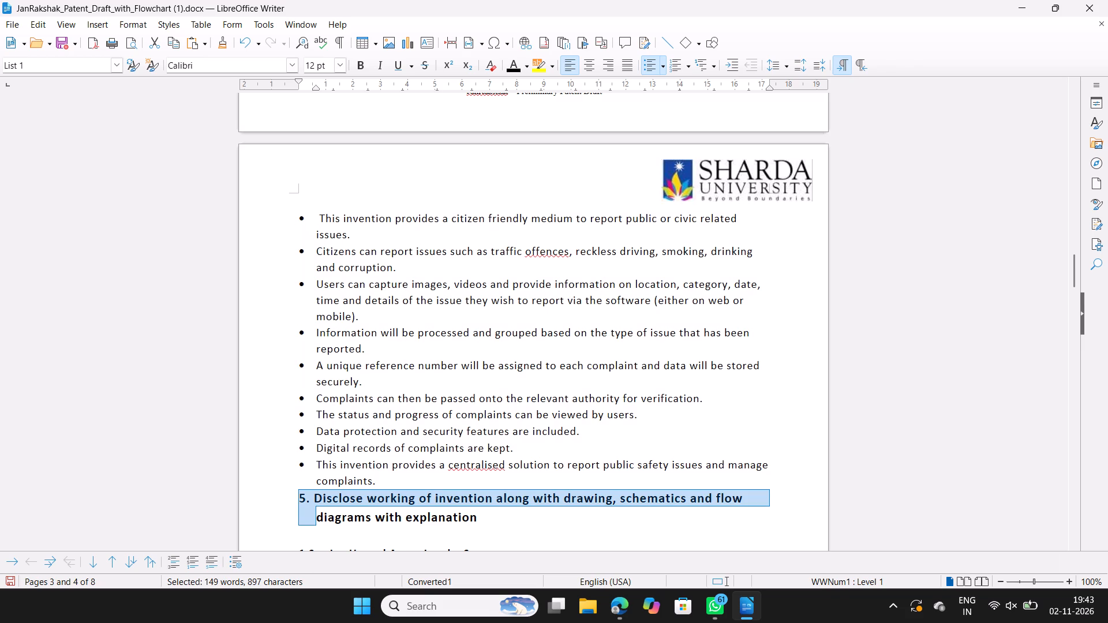
{"action": "left_click", "coordinate": [295, 498]}
{"action": "left_click_drag", "start_coordinate": [295, 498], "coordinate": [534, 534]}
{"action": "scroll", "coordinate": [640, 443], "scroll_direction": "down", "scroll_amount": 2}
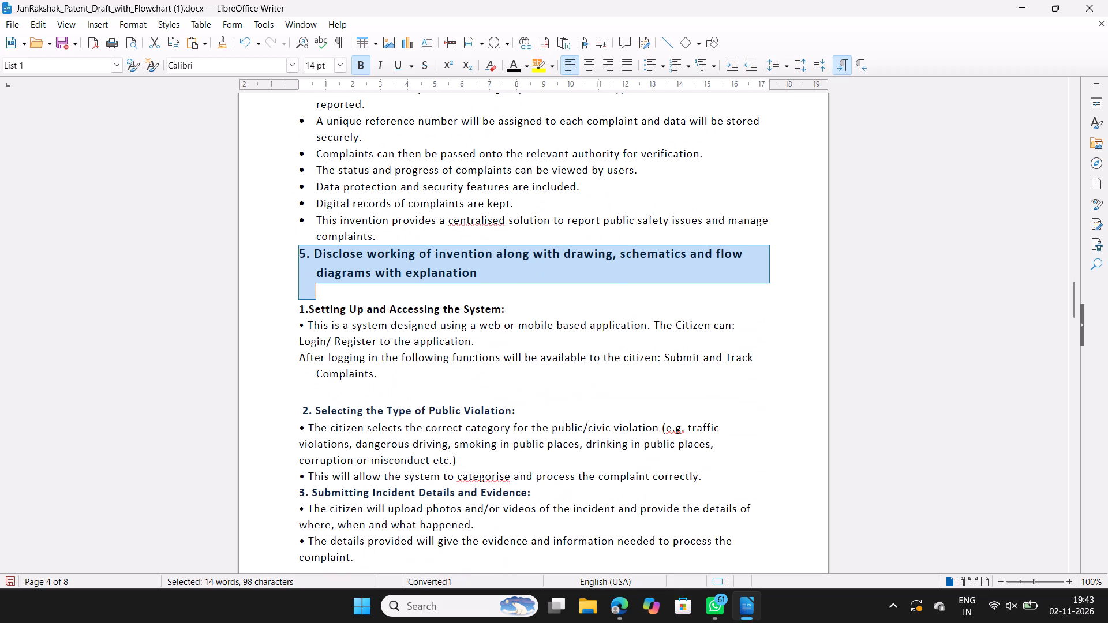
{"action": "left_click_drag", "start_coordinate": [293, 306], "coordinate": [506, 311]}
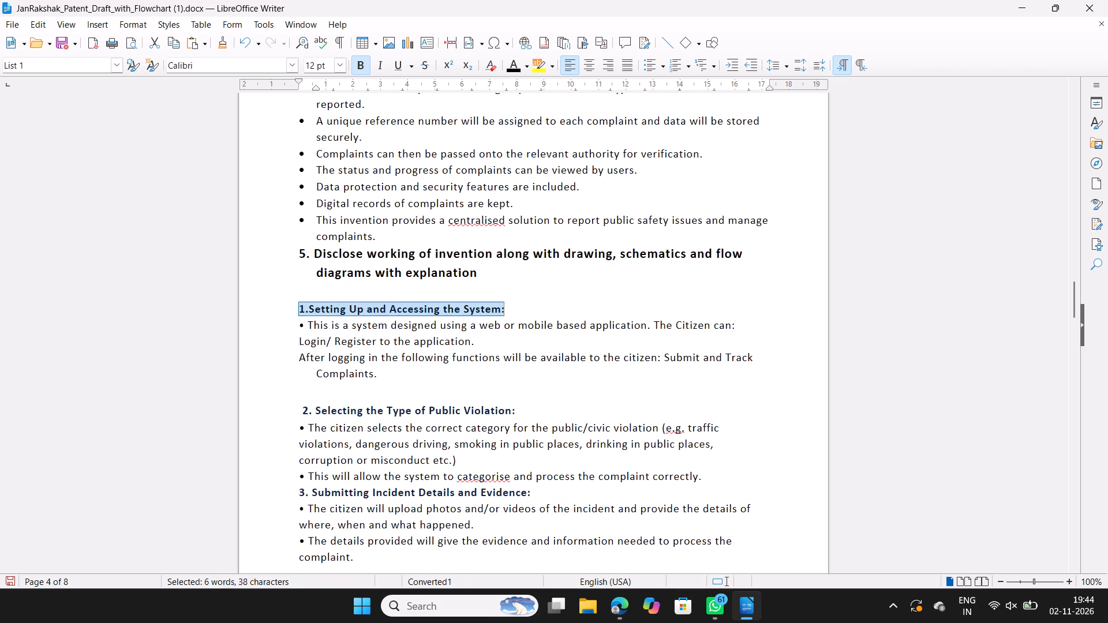
Set the "2. Selecting the Type of Public Violation:" subheading in section 5 to 12 pt.
{"action": "left_click_drag", "start_coordinate": [294, 411], "coordinate": [533, 411]}
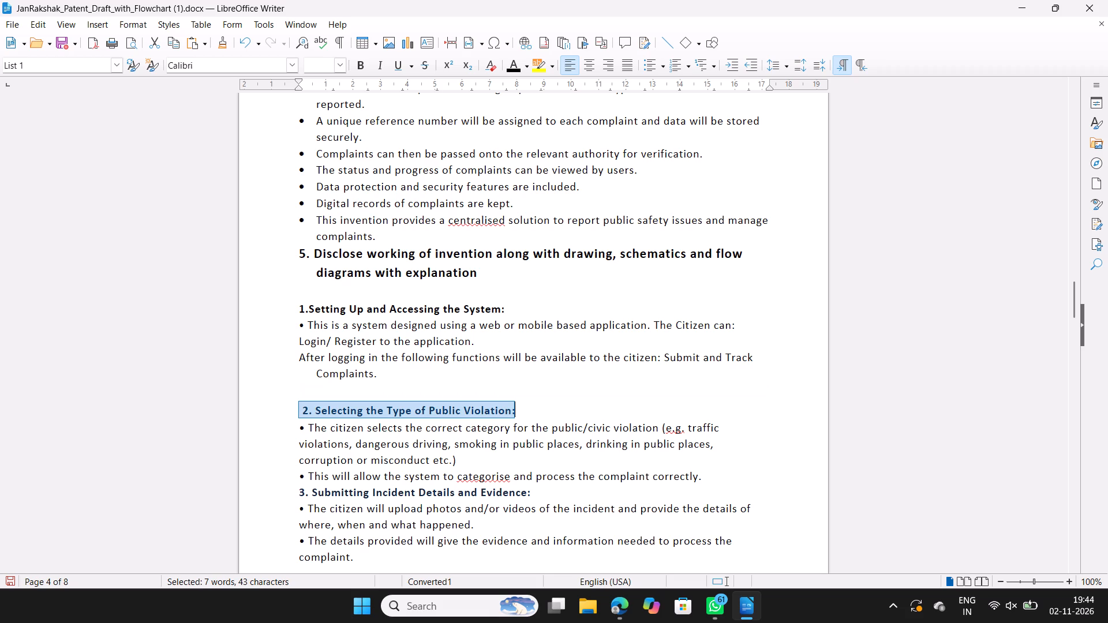
{"action": "left_click", "coordinate": [342, 67]}
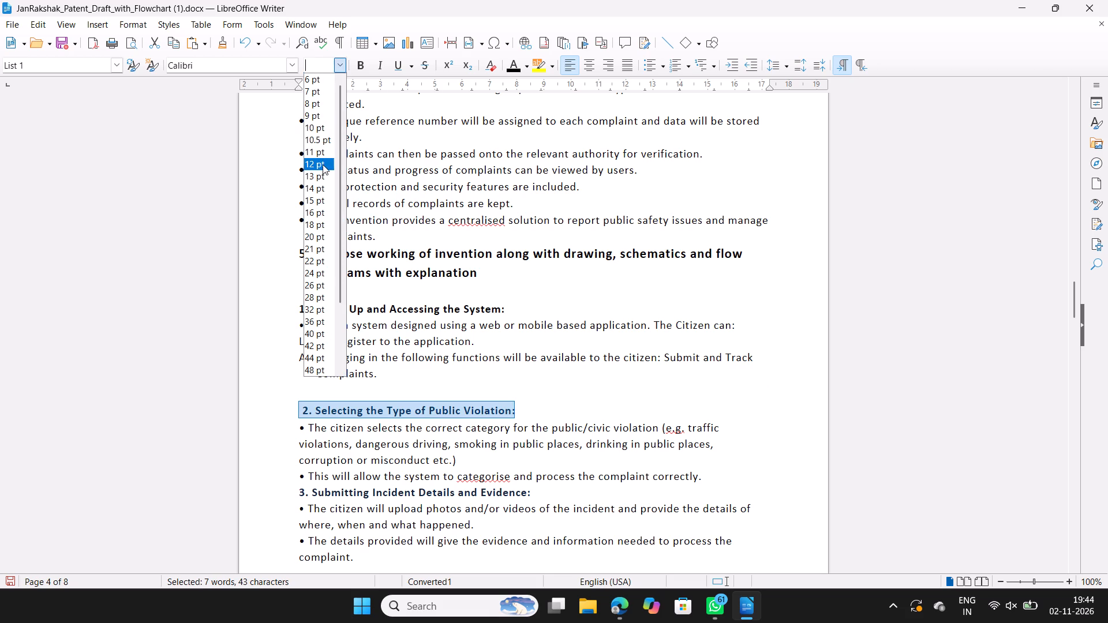
{"action": "left_click", "coordinate": [323, 164]}
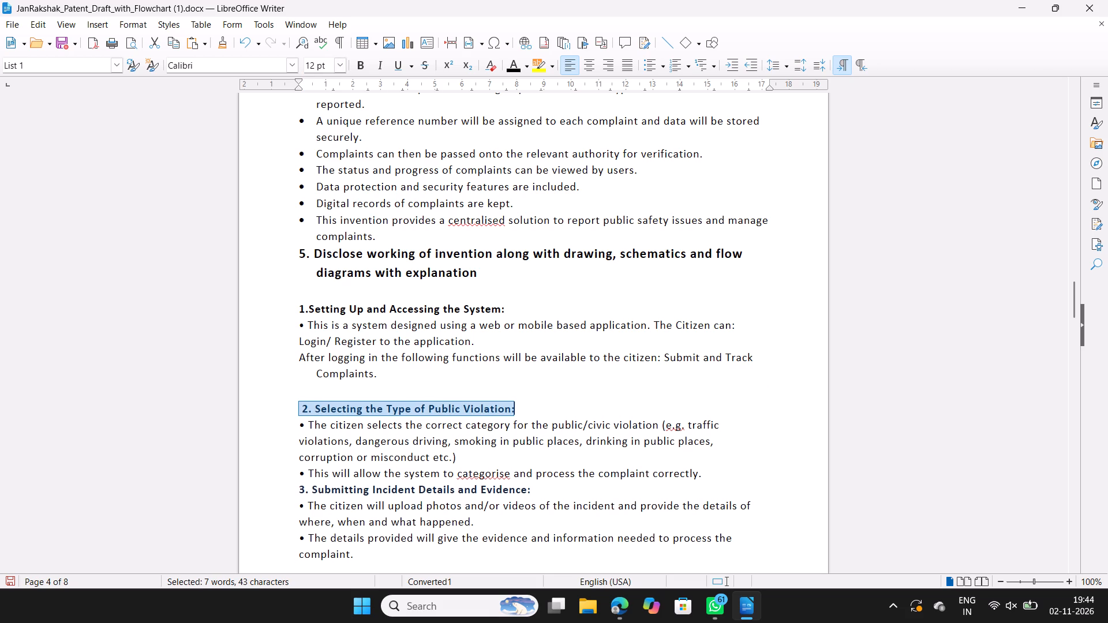
Check the font and size of section 5 subheadings 3, 4, 8 and 9, from "Submitting Incident Details and Evidence" to "Overall System Flow".
{"action": "scroll", "coordinate": [416, 442], "scroll_direction": "down", "scroll_amount": 1}
{"action": "left_click_drag", "start_coordinate": [295, 384], "coordinate": [546, 377]}
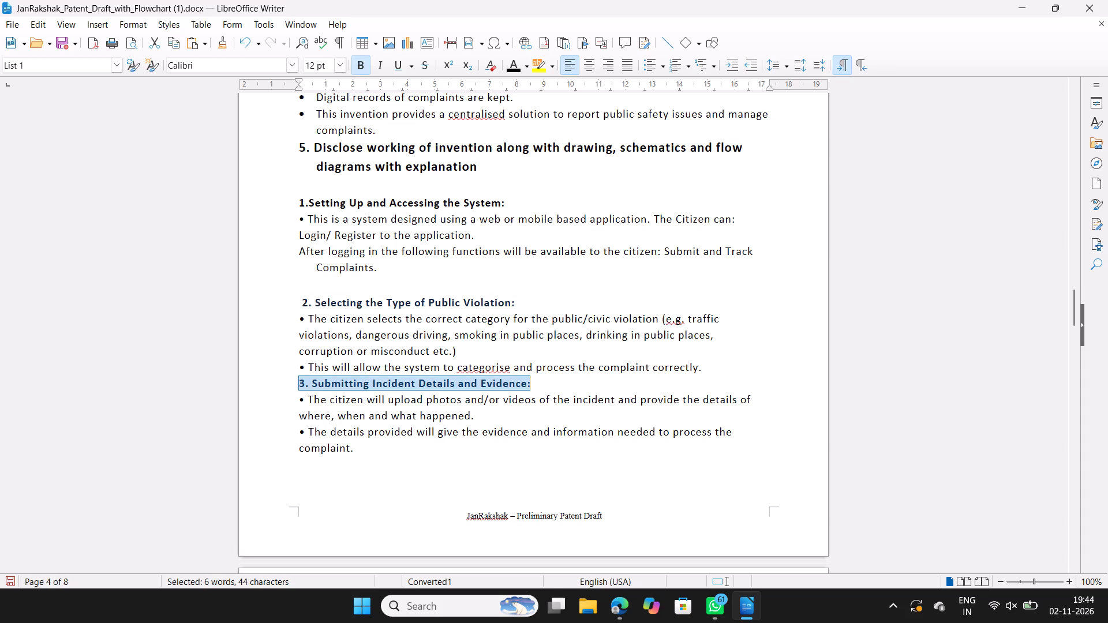
{"action": "scroll", "coordinate": [386, 494], "scroll_direction": "down", "scroll_amount": 1}
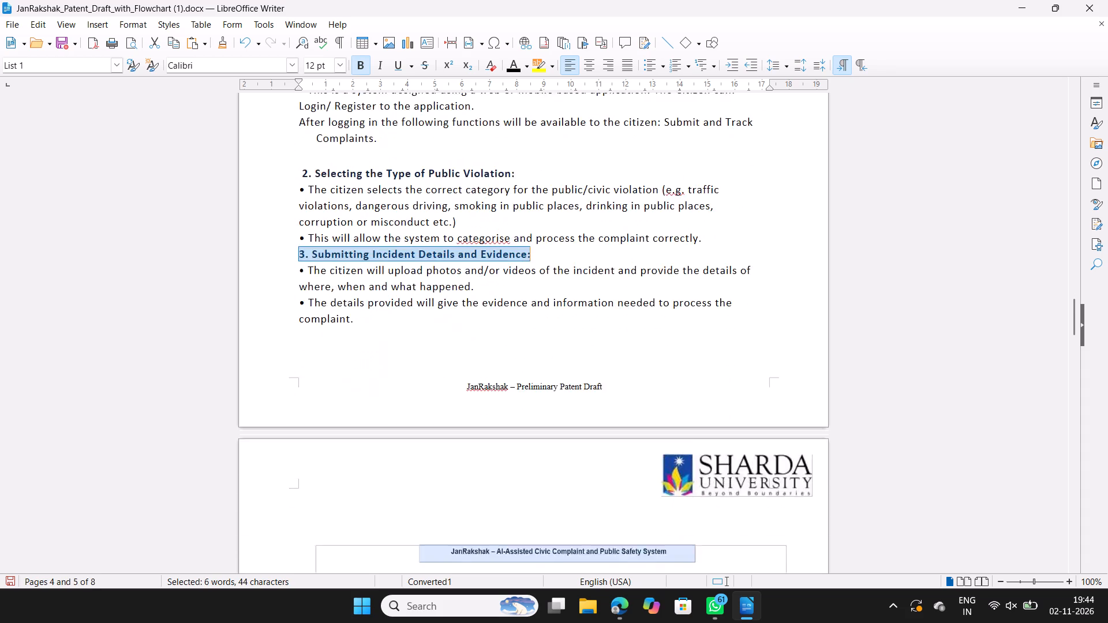
{"action": "scroll", "coordinate": [386, 494], "scroll_direction": "down", "scroll_amount": 5}
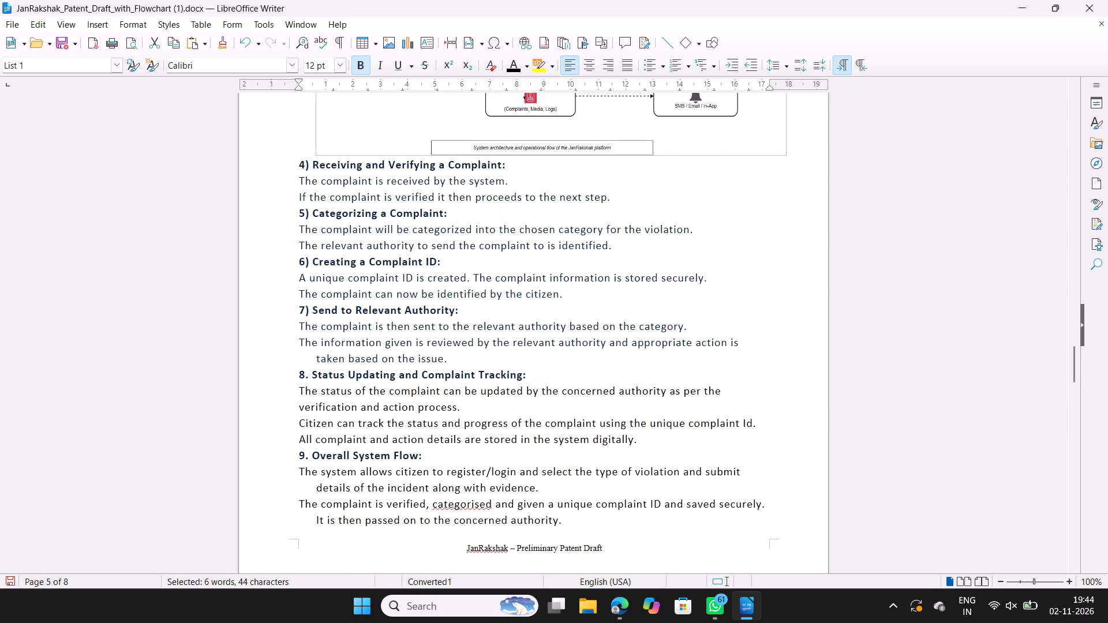
{"action": "left_click_drag", "start_coordinate": [297, 168], "coordinate": [519, 171]}
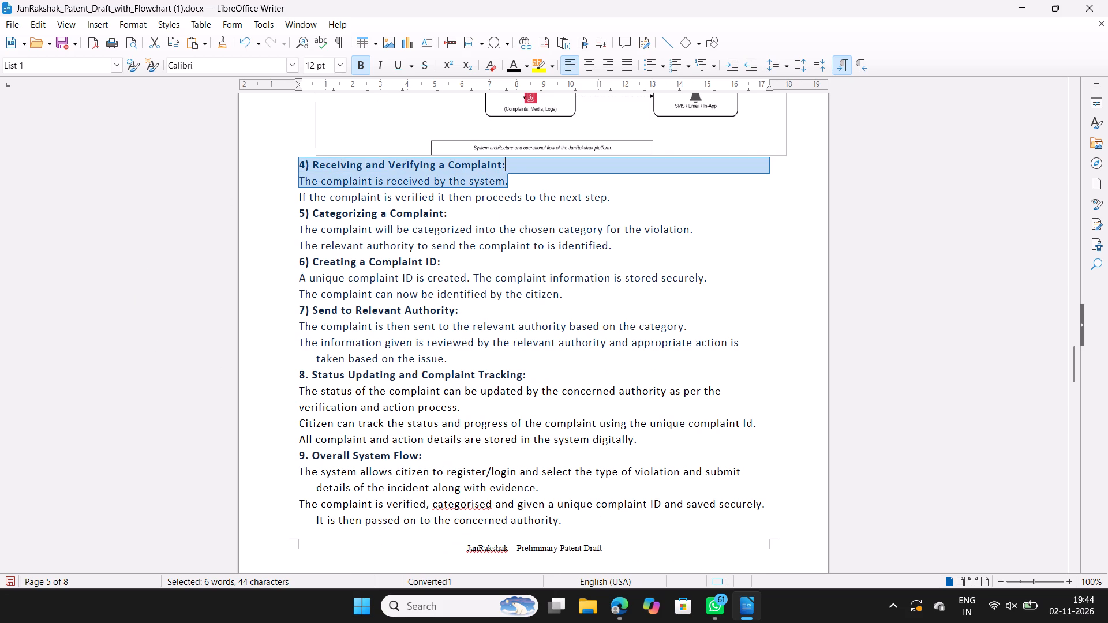
{"action": "left_click_drag", "start_coordinate": [519, 171], "coordinate": [522, 161]}
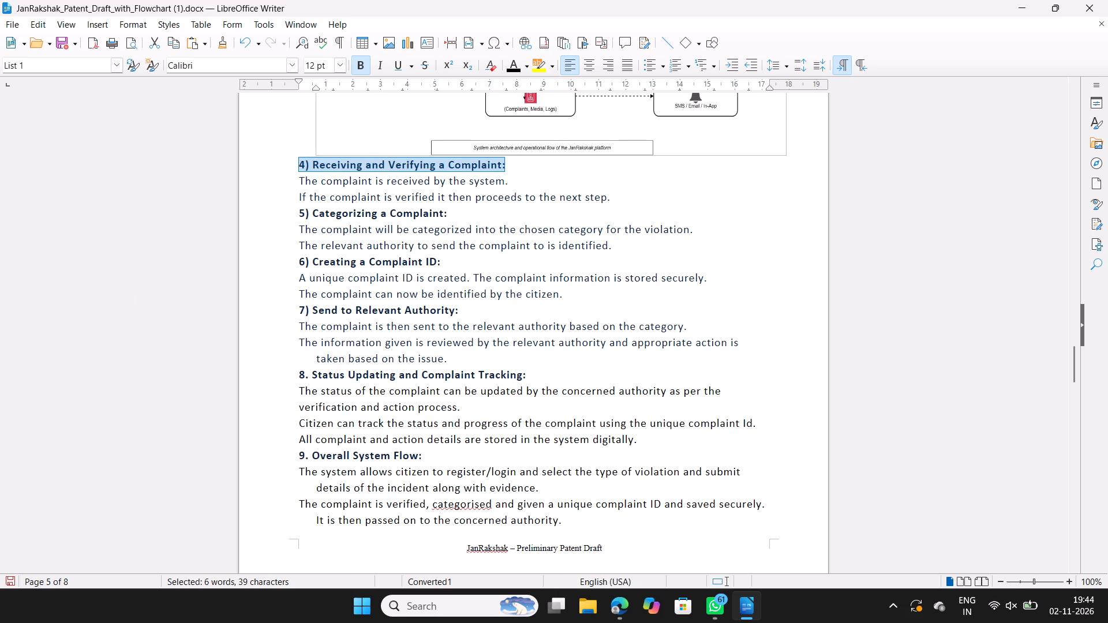
{"action": "left_click_drag", "start_coordinate": [290, 378], "coordinate": [507, 366]}
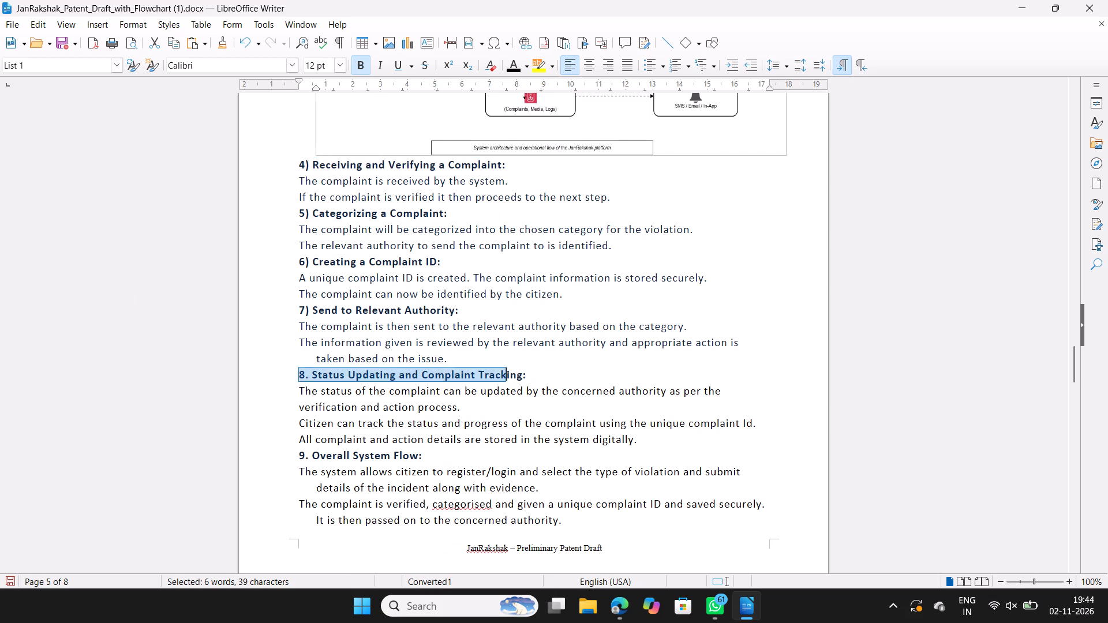
{"action": "left_click_drag", "start_coordinate": [507, 366], "coordinate": [535, 370]}
{"action": "left_click_drag", "start_coordinate": [294, 454], "coordinate": [431, 456]}
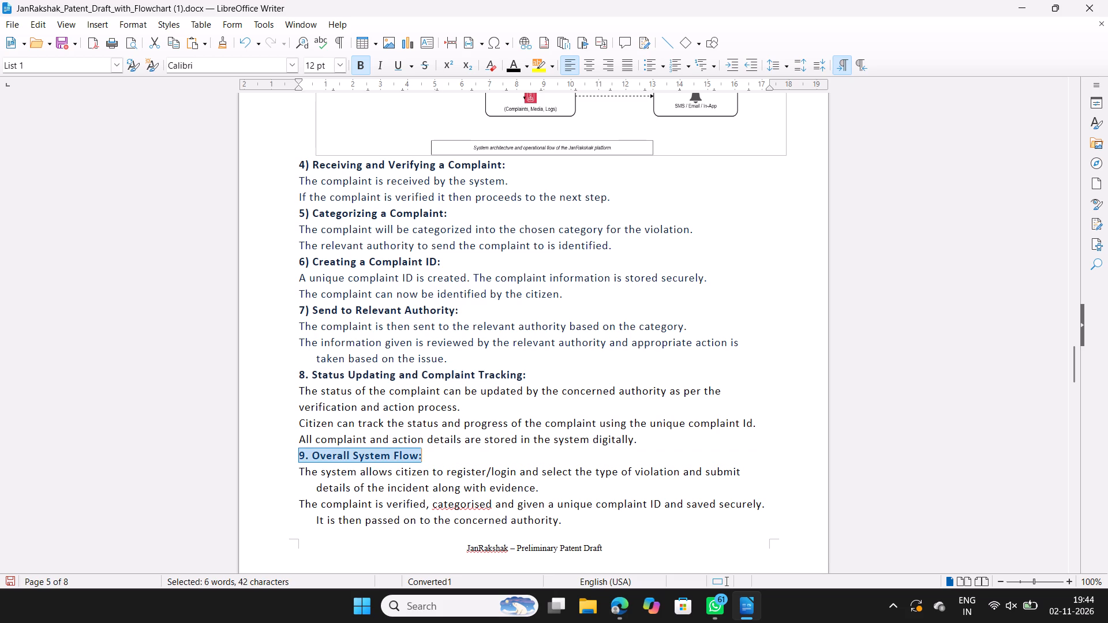
{"action": "left_click_drag", "start_coordinate": [431, 456], "coordinate": [431, 456]}
{"action": "left_click", "coordinate": [278, 460]}
Check the font and size of the section 6 heading "Indicate general Utility/applications/advantages of the invention" and its bullet list.
{"action": "scroll", "coordinate": [278, 460], "scroll_direction": "down", "scroll_amount": 4}
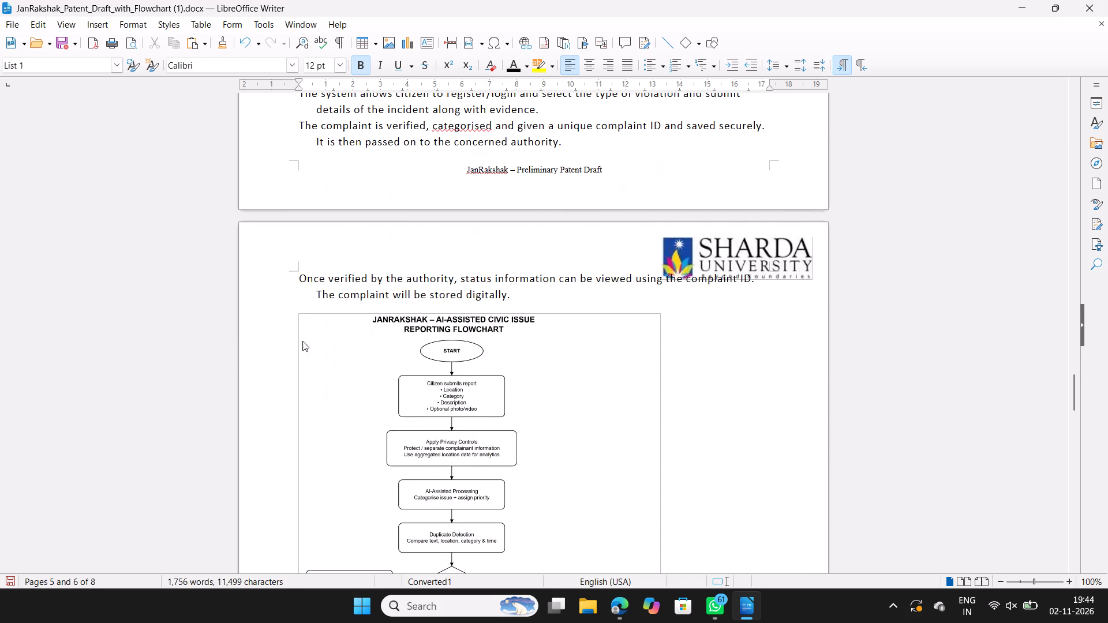
{"action": "scroll", "coordinate": [376, 450], "scroll_direction": "down", "scroll_amount": 5}
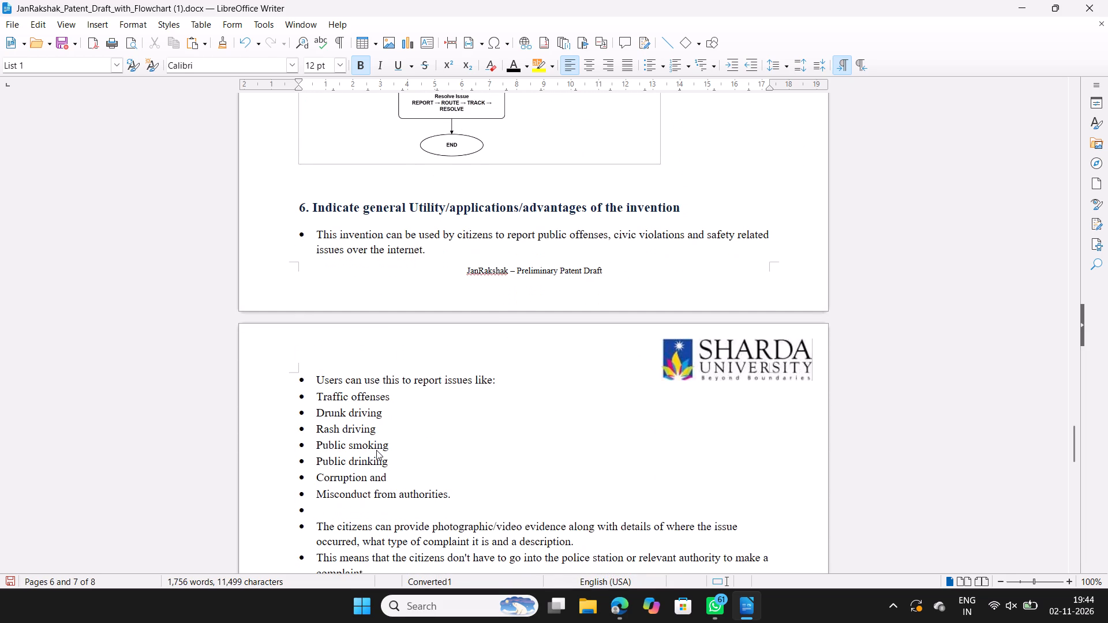
{"action": "left_click_drag", "start_coordinate": [294, 206], "coordinate": [392, 212]}
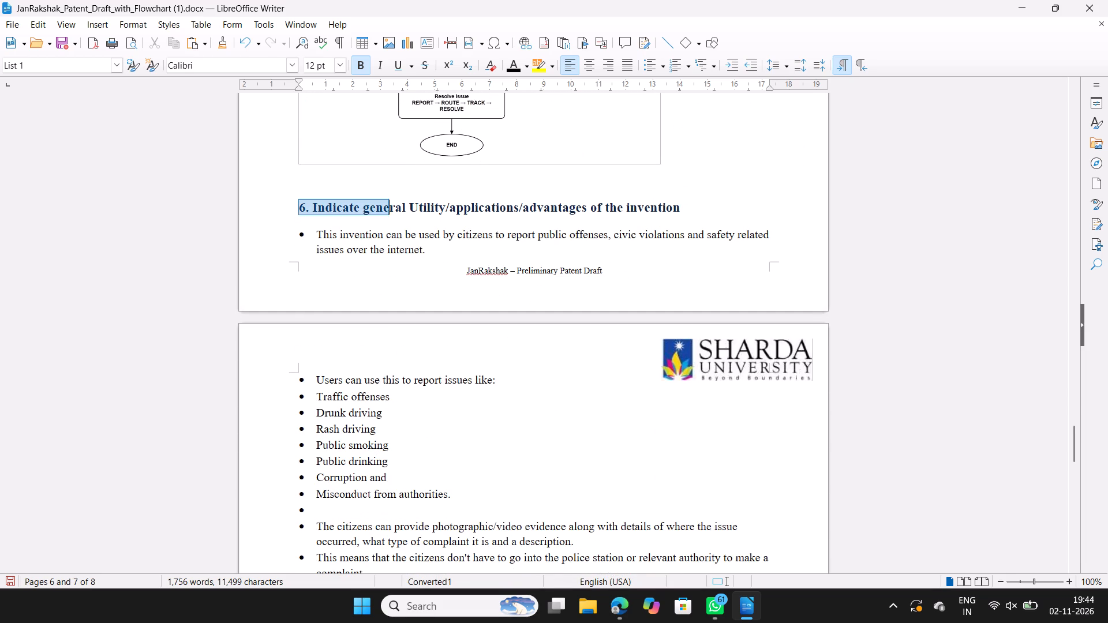
{"action": "left_click_drag", "start_coordinate": [392, 212], "coordinate": [703, 202]}
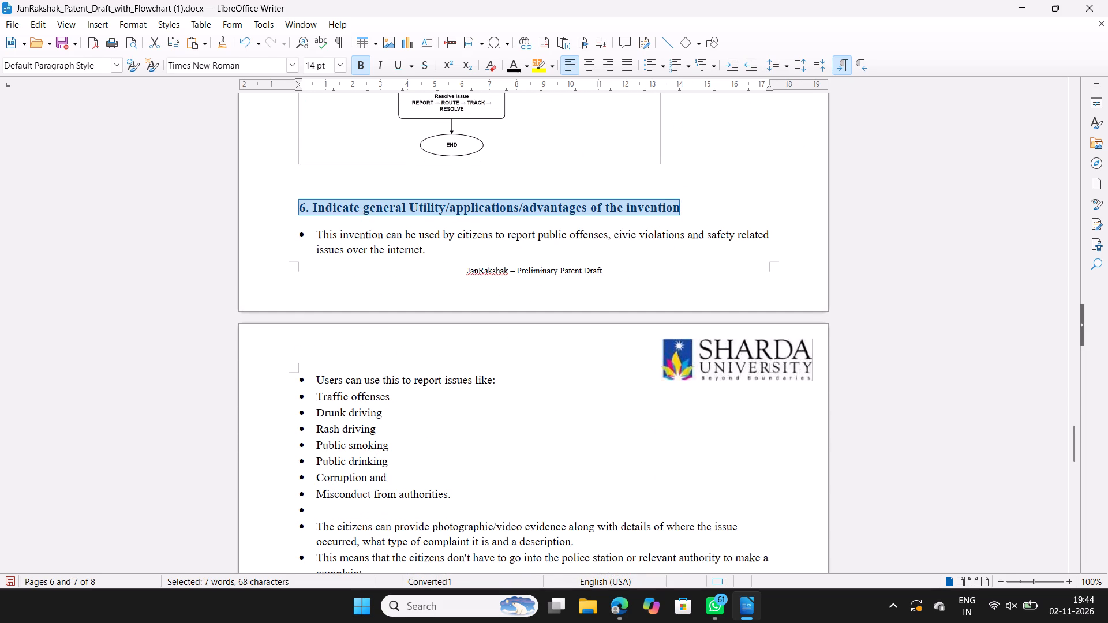
{"action": "scroll", "coordinate": [436, 341], "scroll_direction": "down", "scroll_amount": 1}
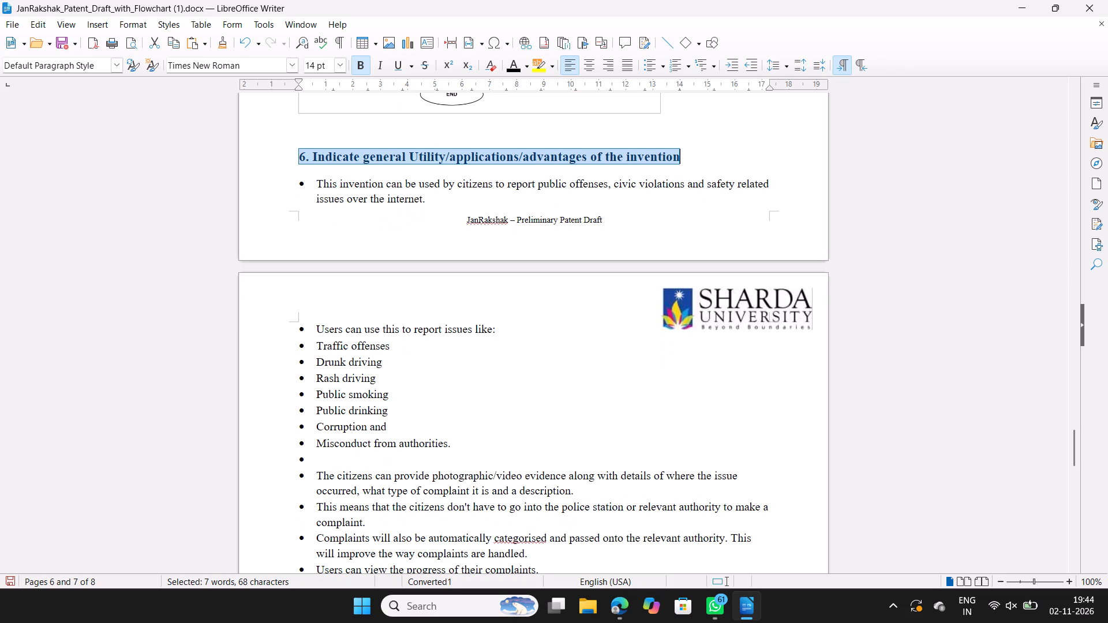
{"action": "left_click_drag", "start_coordinate": [315, 183], "coordinate": [577, 582]}
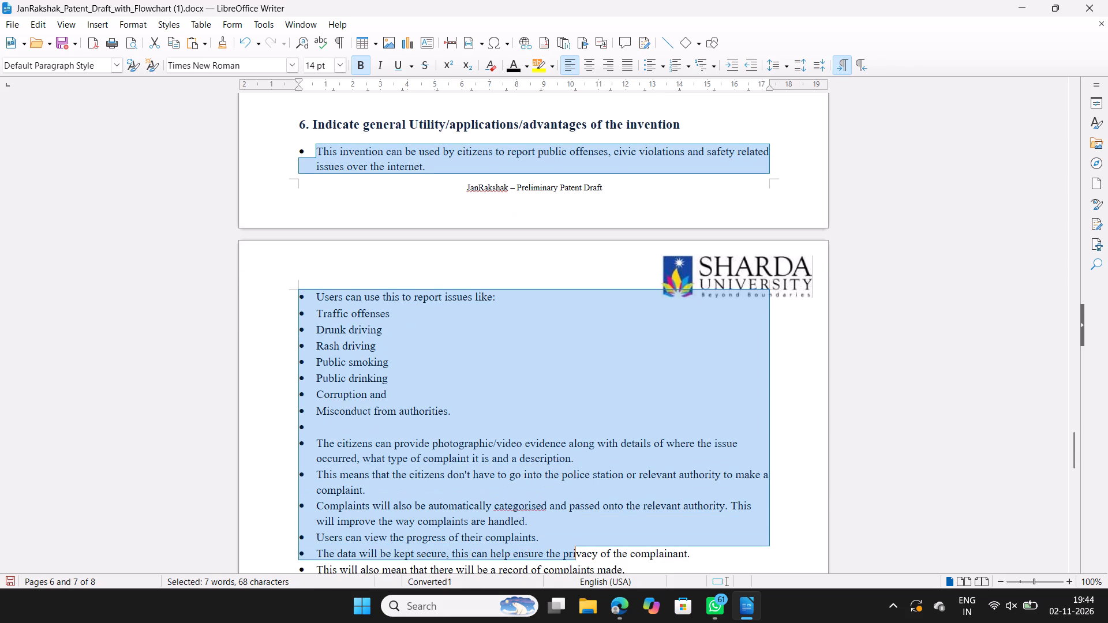
{"action": "left_click_drag", "start_coordinate": [577, 582], "coordinate": [577, 583]}
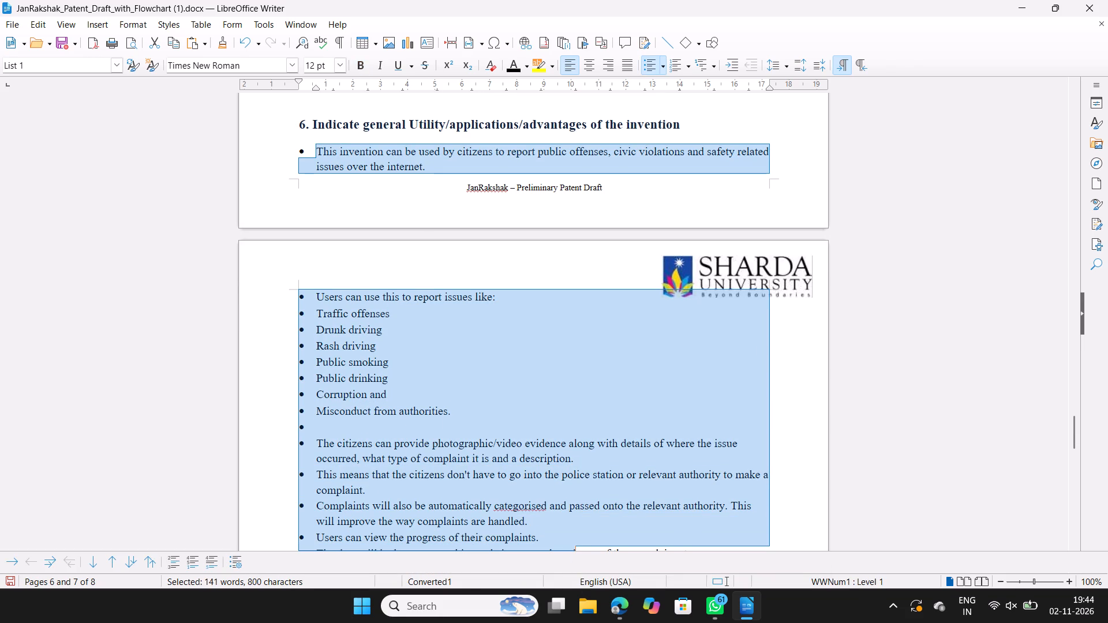
{"action": "scroll", "coordinate": [500, 412], "scroll_direction": "down", "scroll_amount": 2}
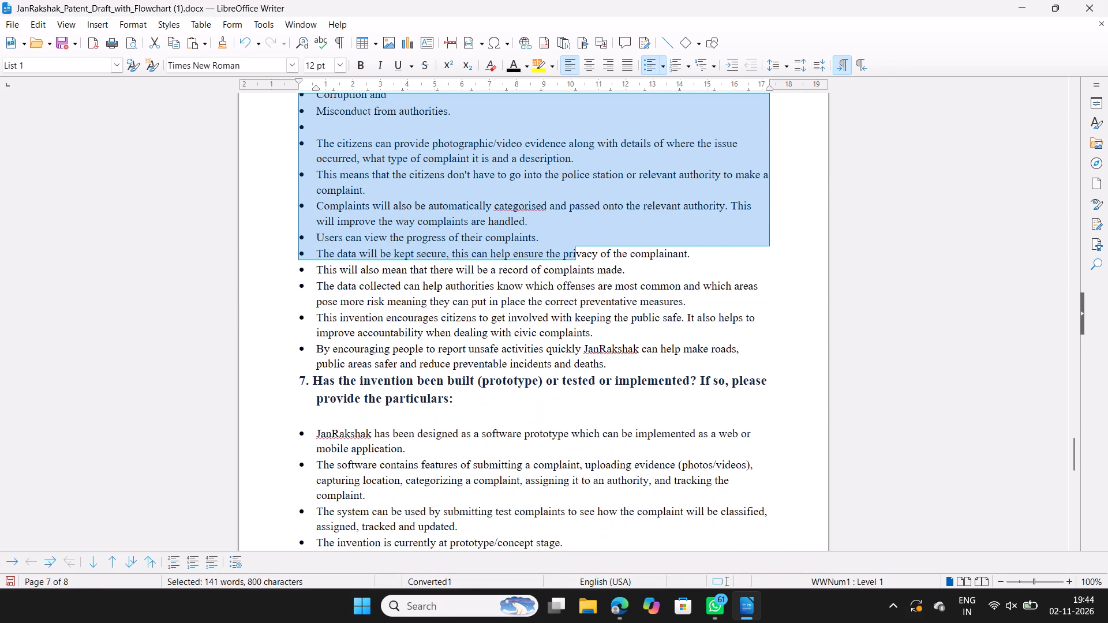
Check the font and size of the section 7 heading, the "Disclaimer:" title and the closing Signature, Name and Date lines.
{"action": "left_click_drag", "start_coordinate": [461, 409], "coordinate": [301, 383]}
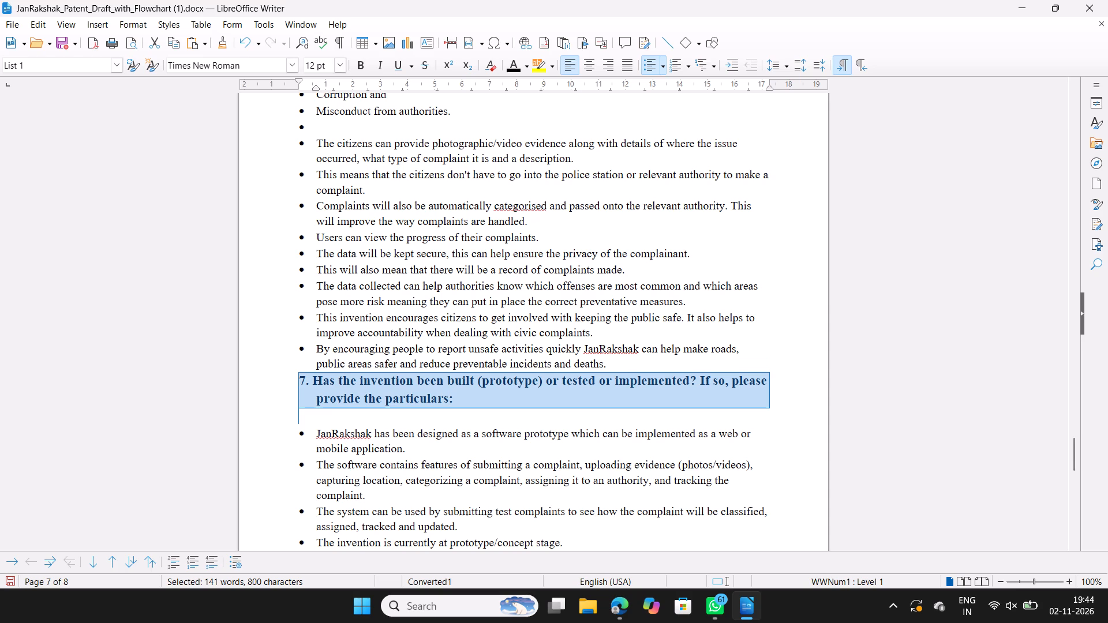
{"action": "left_click", "coordinate": [362, 301]}
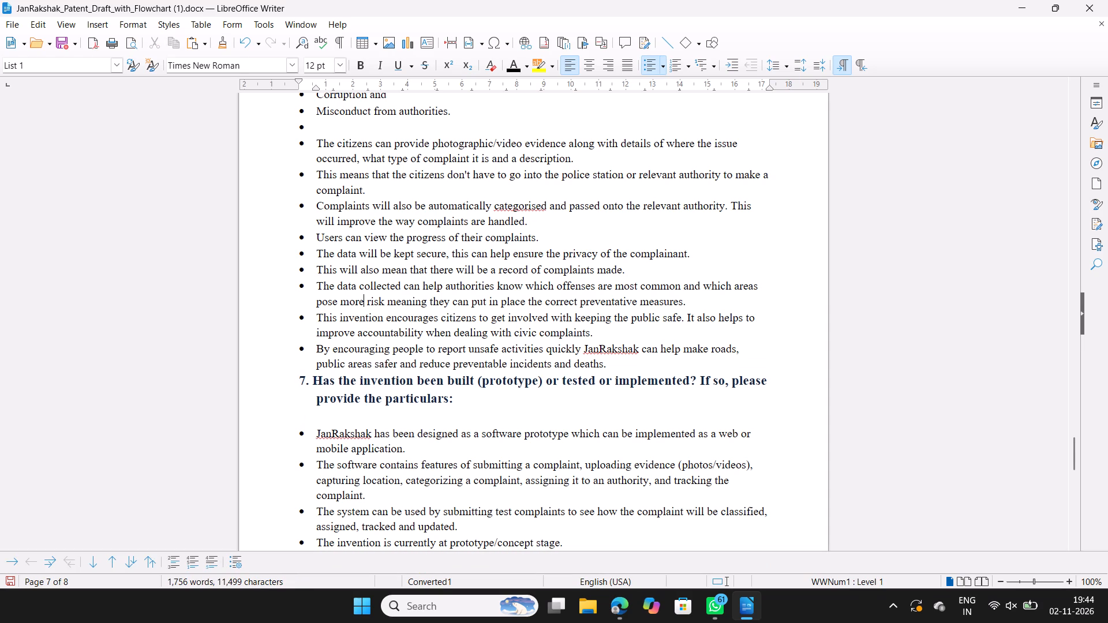
{"action": "scroll", "coordinate": [362, 301], "scroll_direction": "down", "scroll_amount": 2}
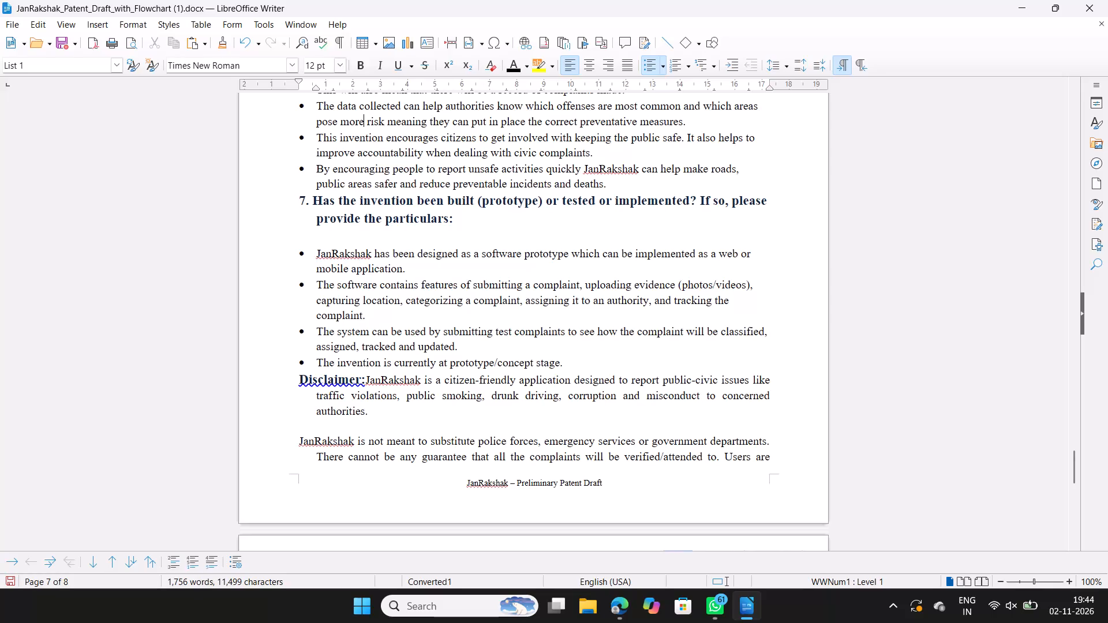
{"action": "left_click_drag", "start_coordinate": [294, 379], "coordinate": [364, 384]}
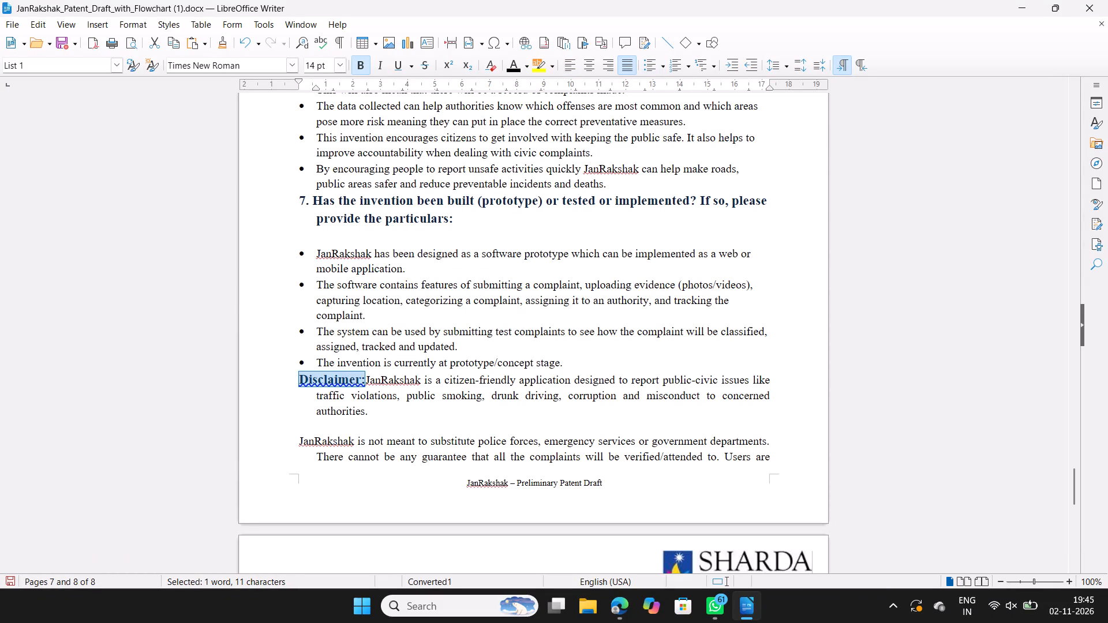
{"action": "scroll", "coordinate": [364, 384], "scroll_direction": "down", "scroll_amount": 2}
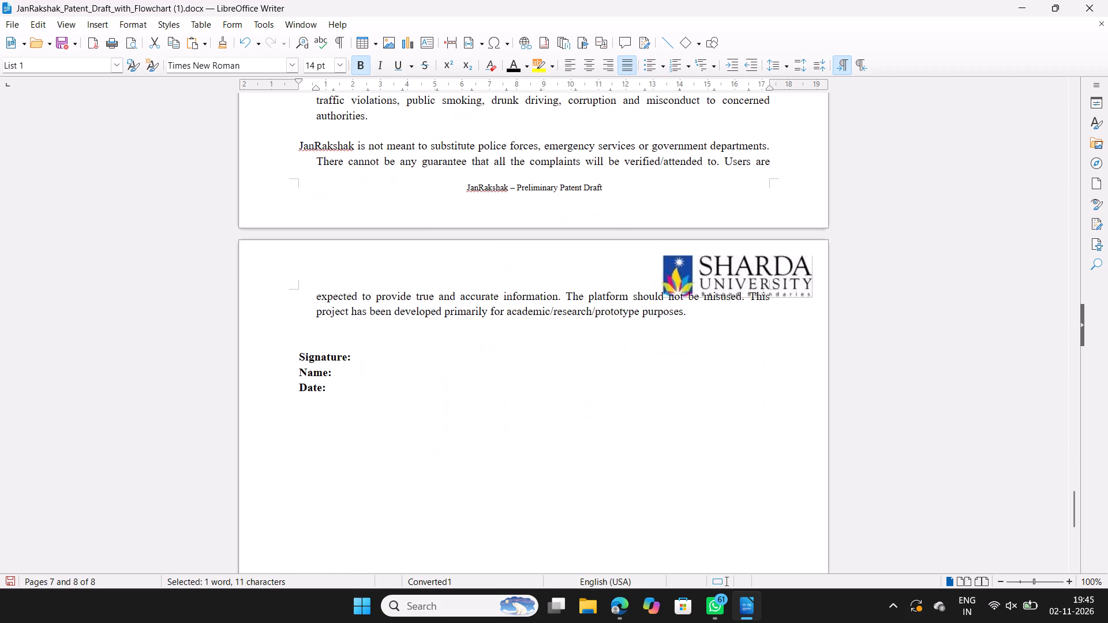
{"action": "left_click", "coordinate": [472, 388]}
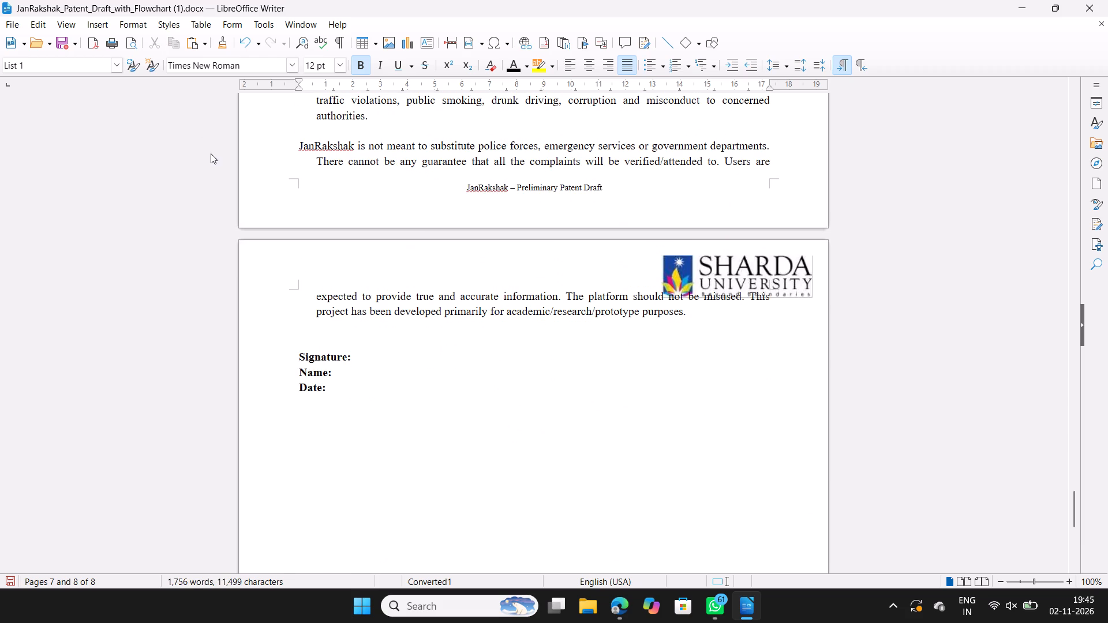
Save the document under a new name in Downloads, shortening the file name to JanRakshak_Patent_Draft.
{"action": "left_click", "coordinate": [16, 20]}
{"action": "left_click", "coordinate": [16, 20]}
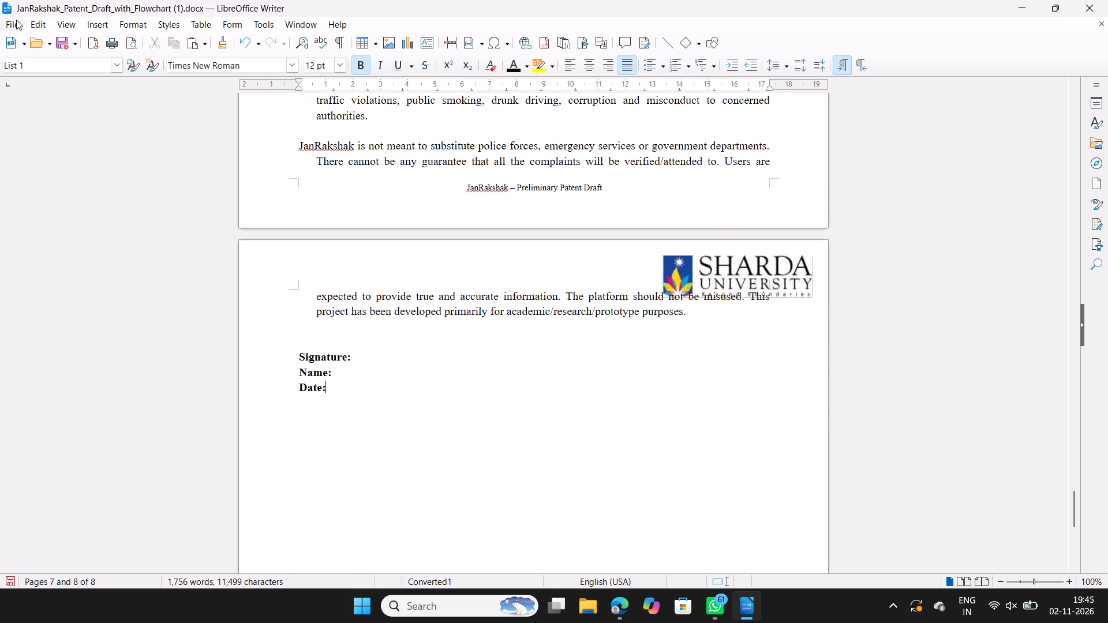
{"action": "left_click", "coordinate": [12, 25]}
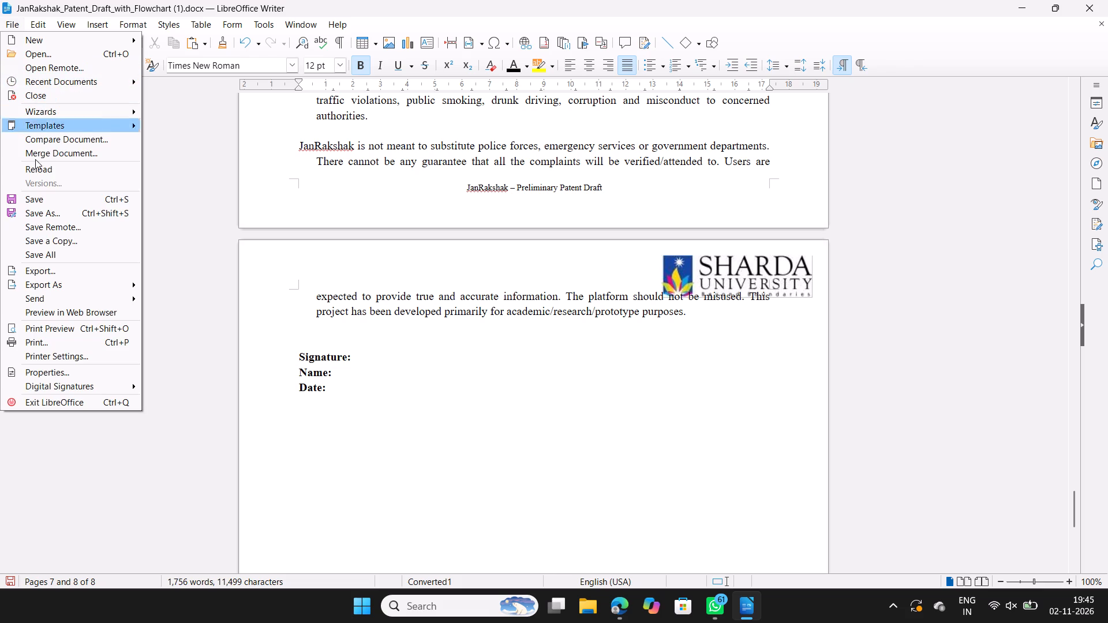
{"action": "left_click", "coordinate": [47, 216]}
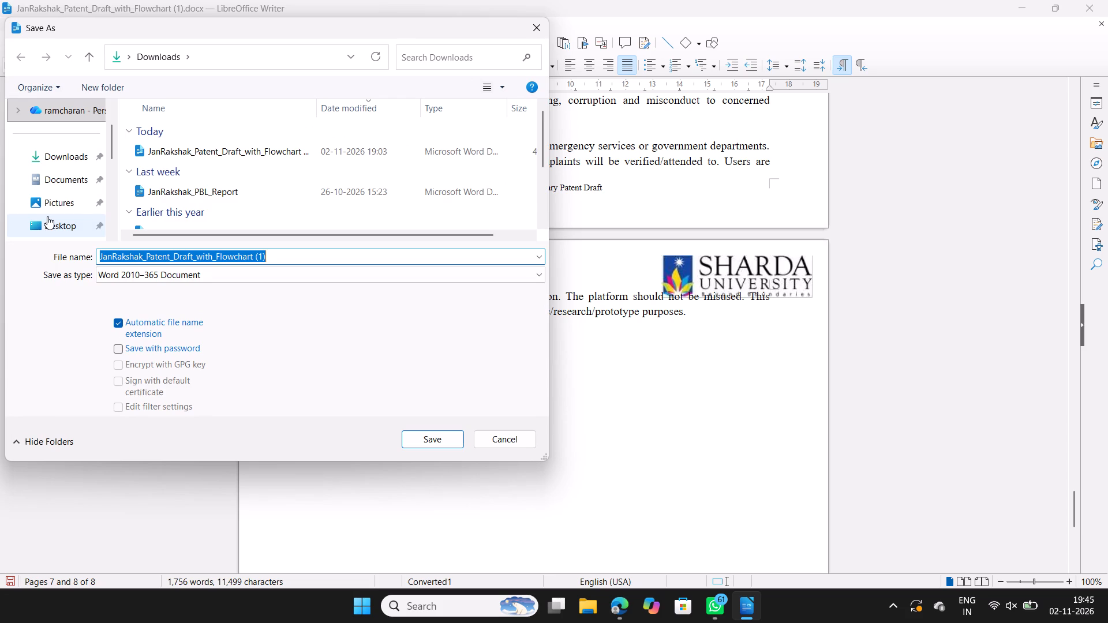
{"action": "left_click", "coordinate": [281, 257]}
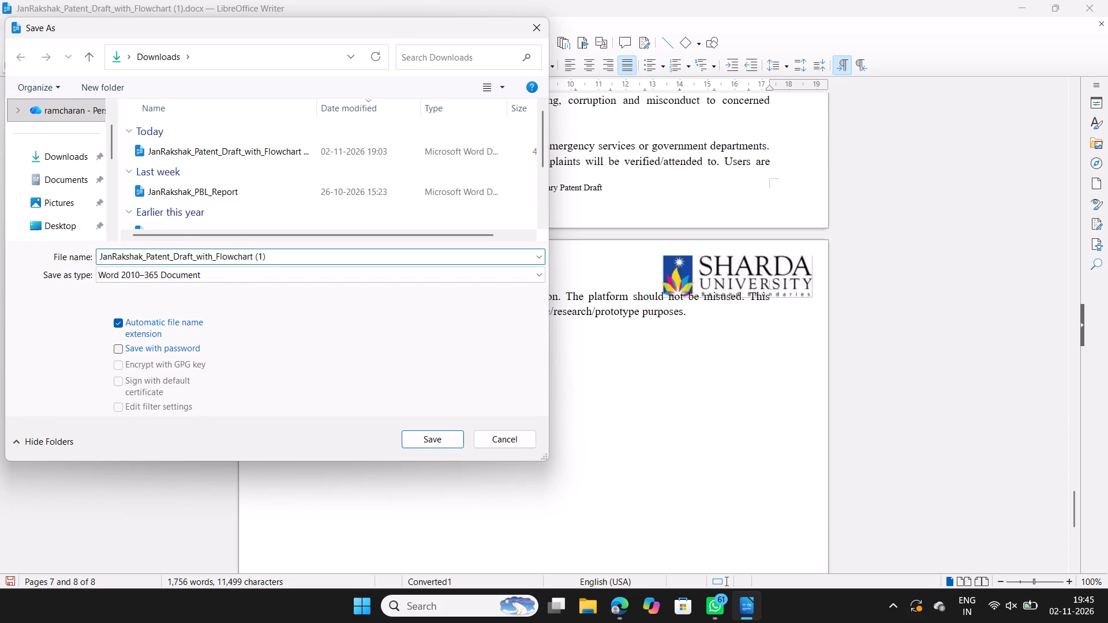
{"action": "left_click", "coordinate": [281, 257]}
{"action": "key", "text": "BackSpace"}
{"action": "key", "text": "BackSpace"}
{"action": "key", "text": "BackSpace"}
{"action": "key", "text": "BackSpace"}
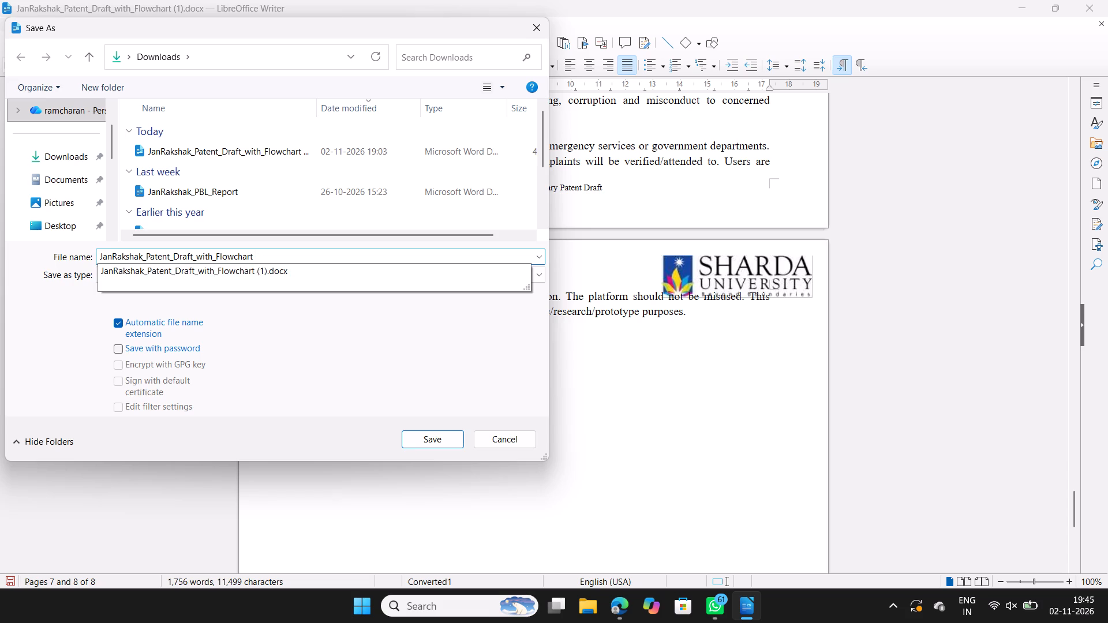
{"action": "key", "text": "BackSpace"}
{"action": "key", "text": "BackSpace"}
{"action": "key", "text": "BackSpace"}
{"action": "key", "text": "BackSpace"}
{"action": "key", "text": "BackSpace"}
{"action": "key", "text": "BackSpace"}
{"action": "key", "text": "BackSpace"}
{"action": "key", "text": "BackSpace"}
{"action": "key", "text": "BackSpace"}
{"action": "key", "text": "BackSpace"}
{"action": "key", "text": "BackSpace"}
{"action": "key", "text": "BackSpace"}
{"action": "key", "text": "BackSpace"}
{"action": "key", "text": "BackSpace"}
{"action": "key", "text": "BackSpace"}
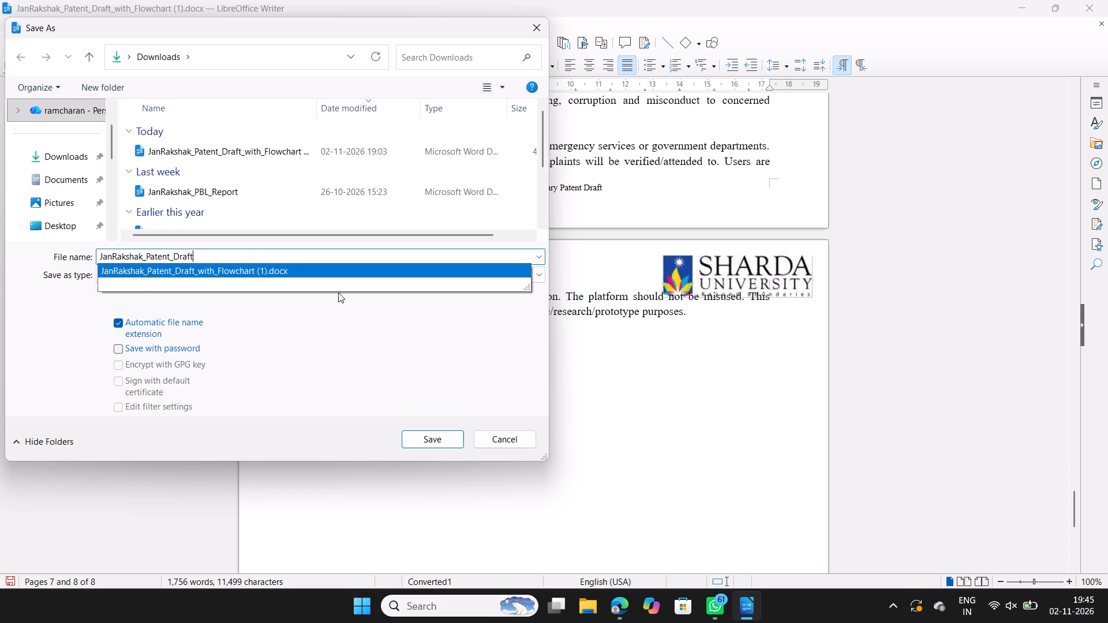
Confirm saving the document in Downloads under the name JanRakshak_Patent_Draft.
{"action": "left_click", "coordinate": [423, 440]}
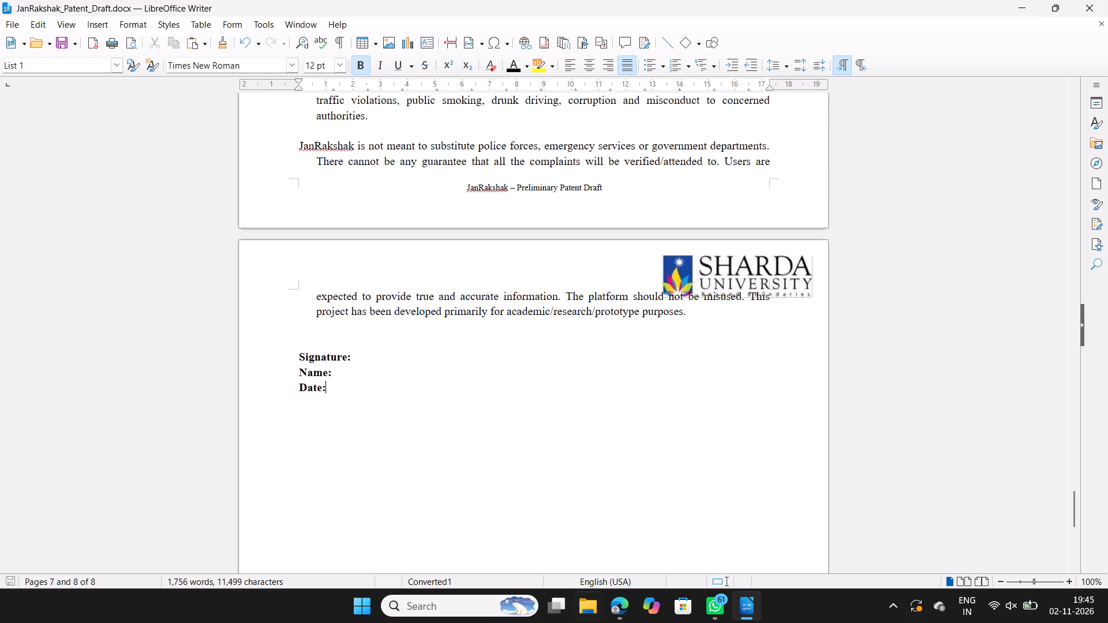
Switch to File Explorer and bring up the sharing options for the recent JanRakshak_Patent_Draft file stored in Downloads.
{"action": "left_click", "coordinate": [586, 598]}
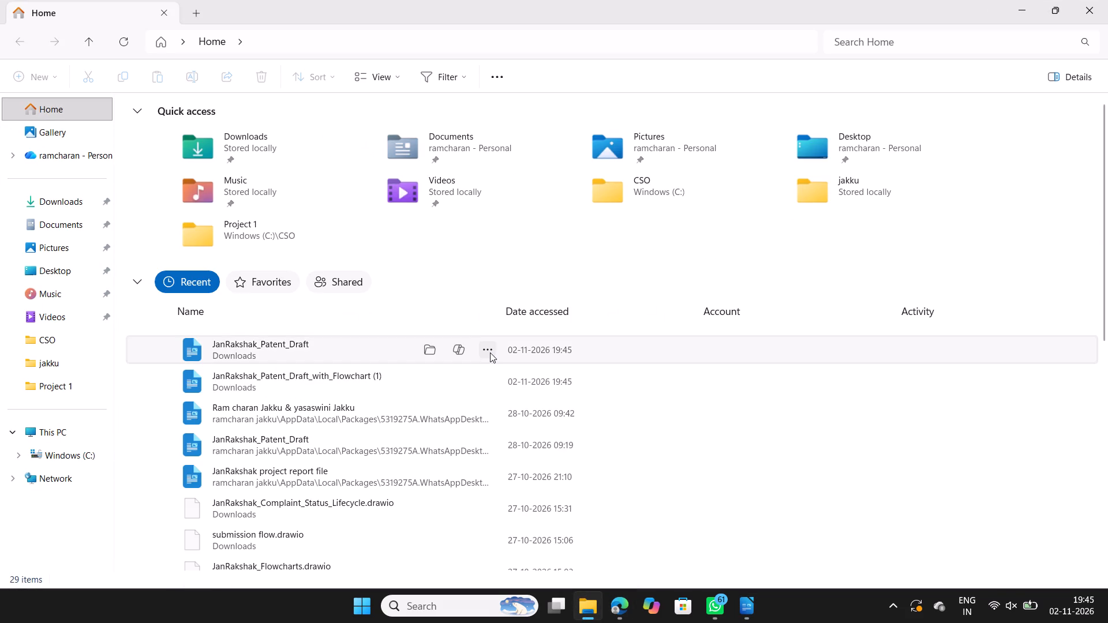
{"action": "left_click", "coordinate": [490, 352]}
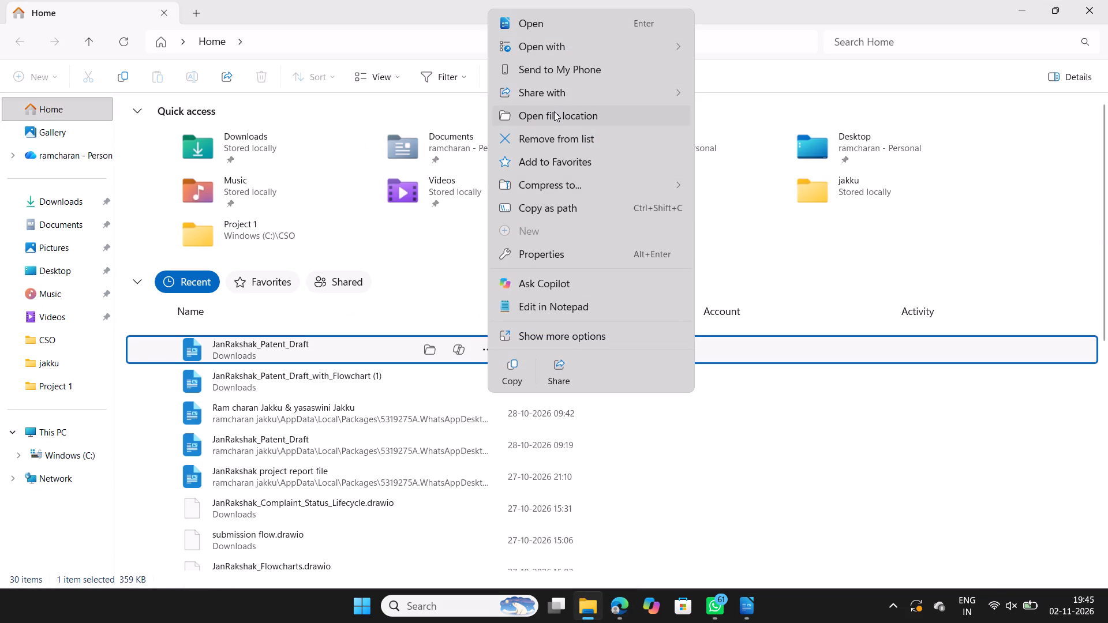
{"action": "left_click", "coordinate": [547, 82]}
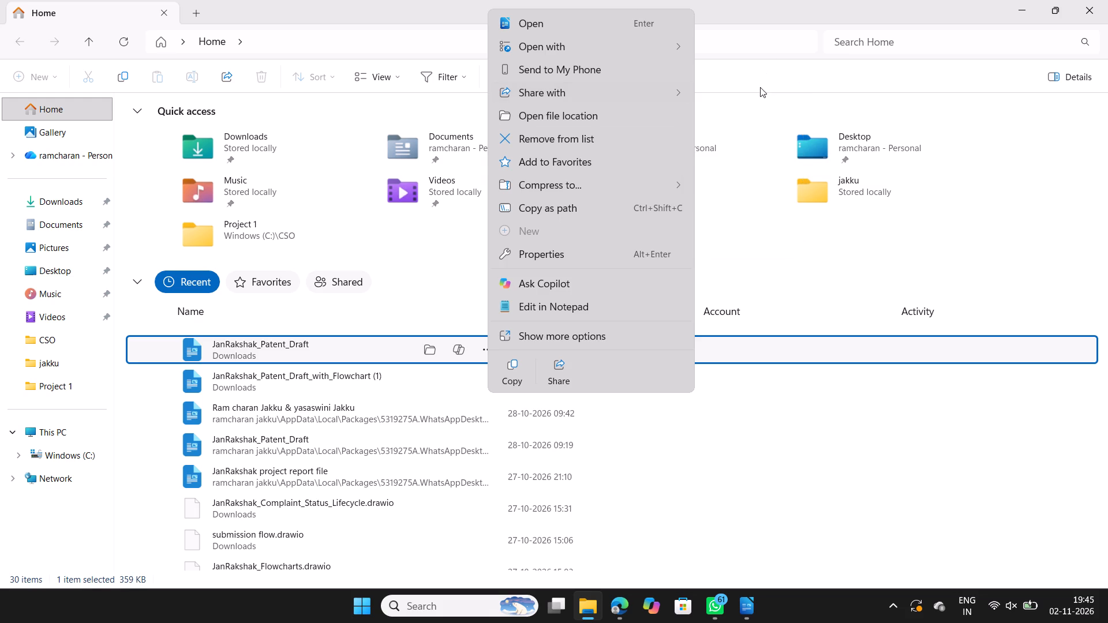
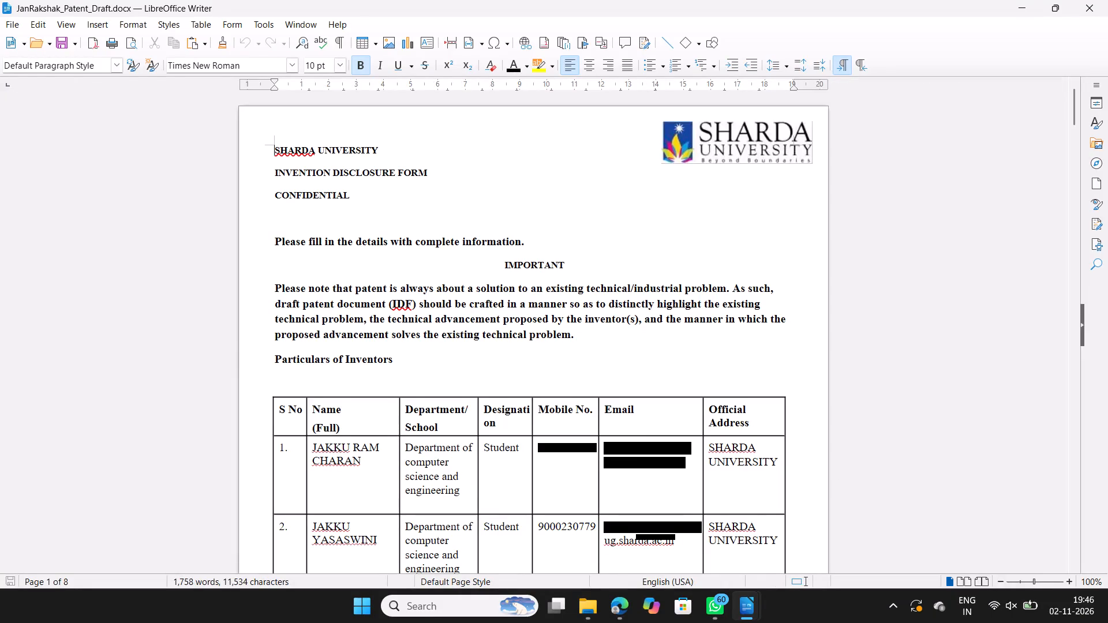
Check the font and size of the "Please note that patent" paragraph and the "Particulars of Inventors" heading on page 1.
{"action": "left_click_drag", "start_coordinate": [275, 287], "coordinate": [375, 331]}
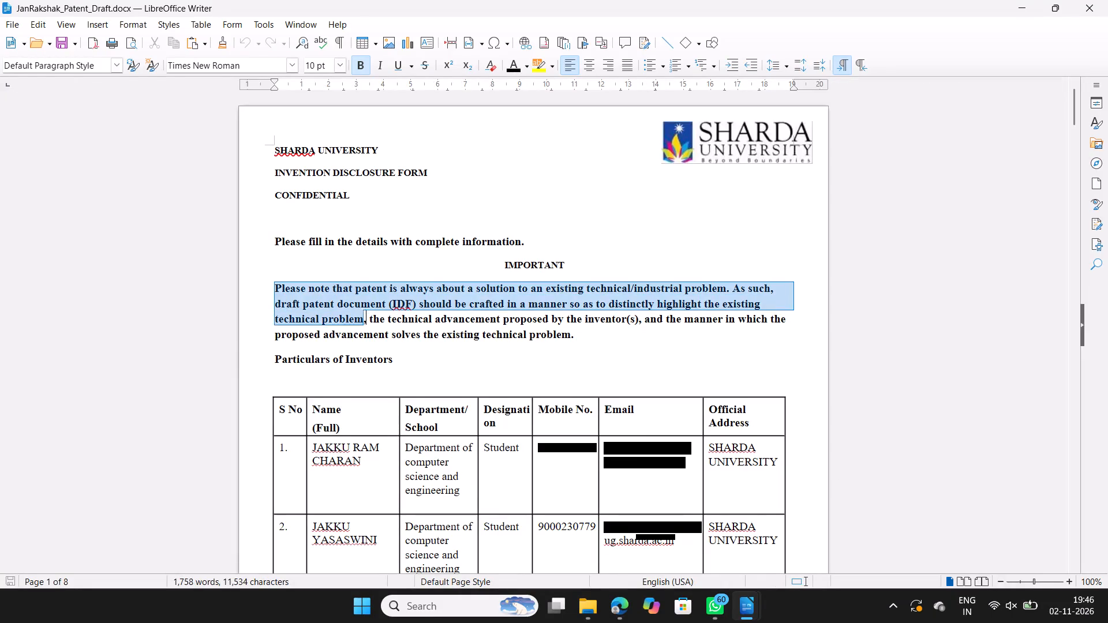
{"action": "left_click_drag", "start_coordinate": [375, 331], "coordinate": [418, 367]}
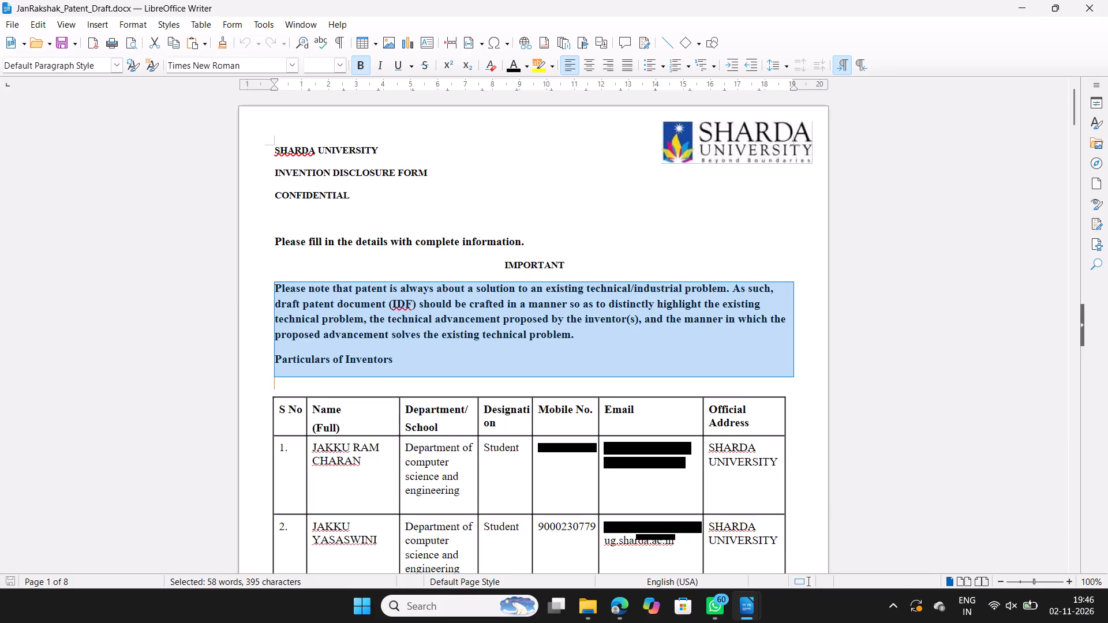
{"action": "left_click", "coordinate": [434, 372]}
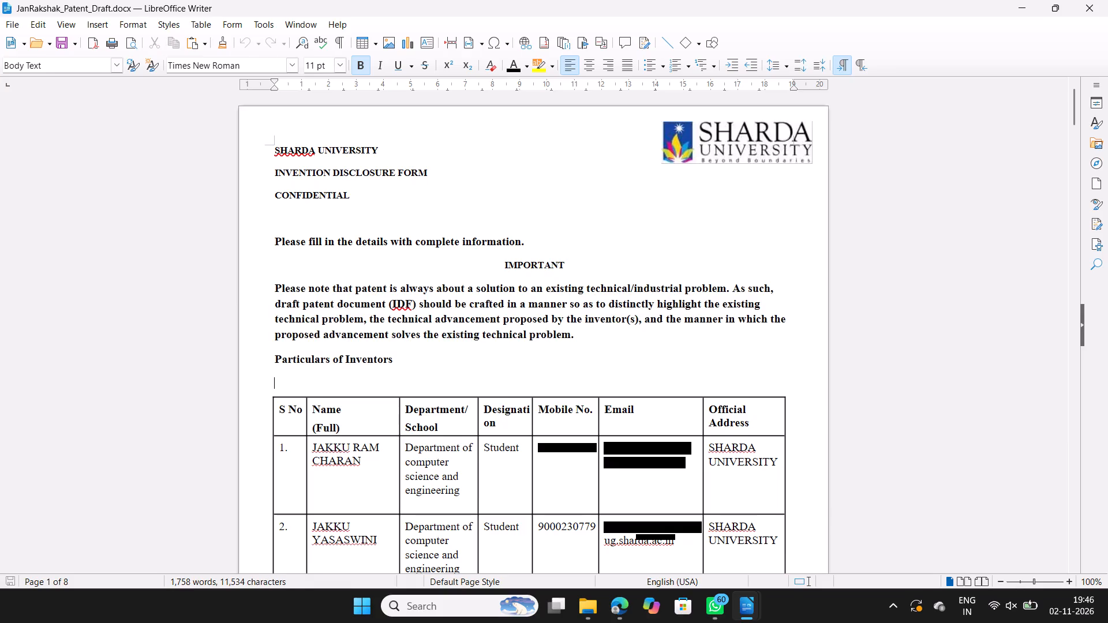
Check the font and size of the "Please note that patent is always about a solution" paragraph under IMPORTANT.
{"action": "left_click_drag", "start_coordinate": [271, 290], "coordinate": [498, 317]}
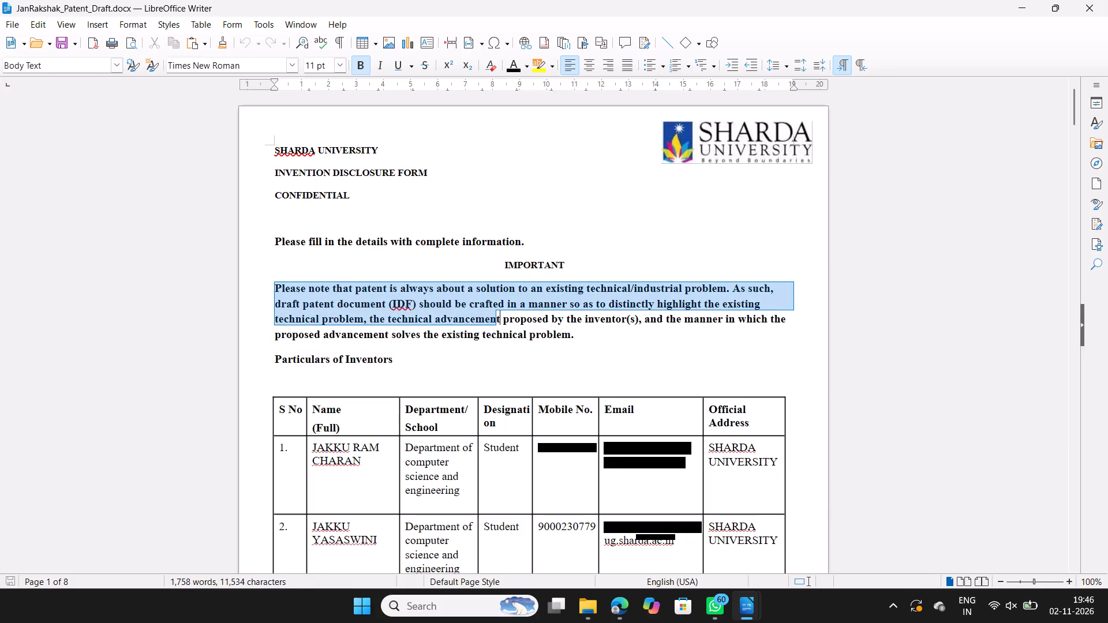
{"action": "left_click_drag", "start_coordinate": [498, 317], "coordinate": [570, 330]}
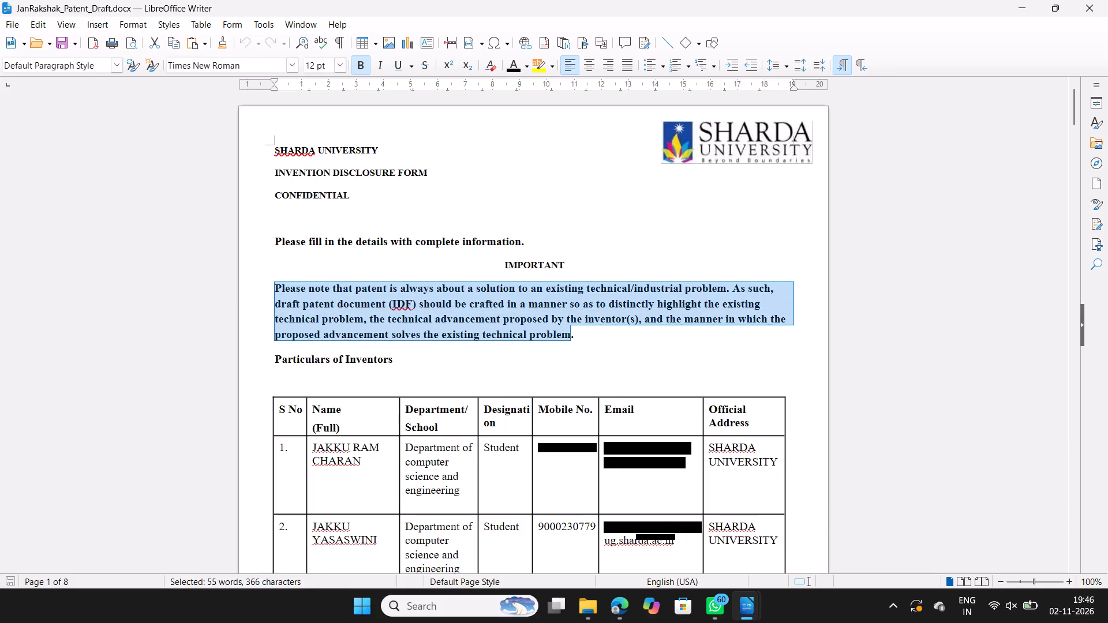
{"action": "left_click", "coordinate": [639, 338]}
Review the saved draft from the inventors table through sections 1 to 7 to the last page, examining headings, bullets, spacing and diagrams.
{"action": "scroll", "coordinate": [639, 338], "scroll_direction": "down", "scroll_amount": 1}
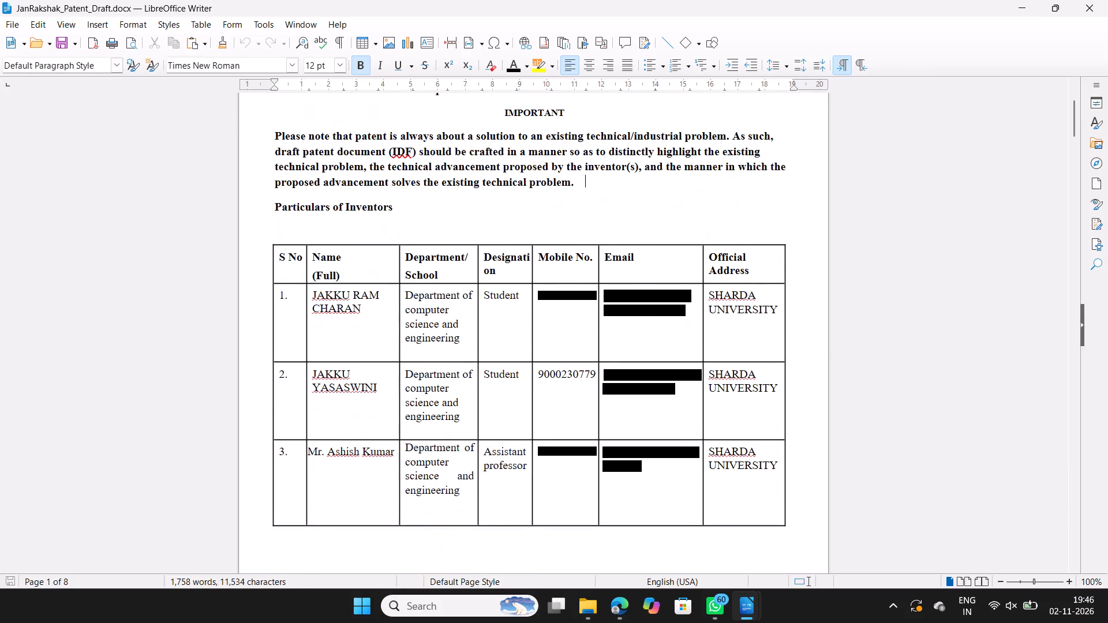
{"action": "scroll", "coordinate": [639, 338], "scroll_direction": "down", "scroll_amount": 6}
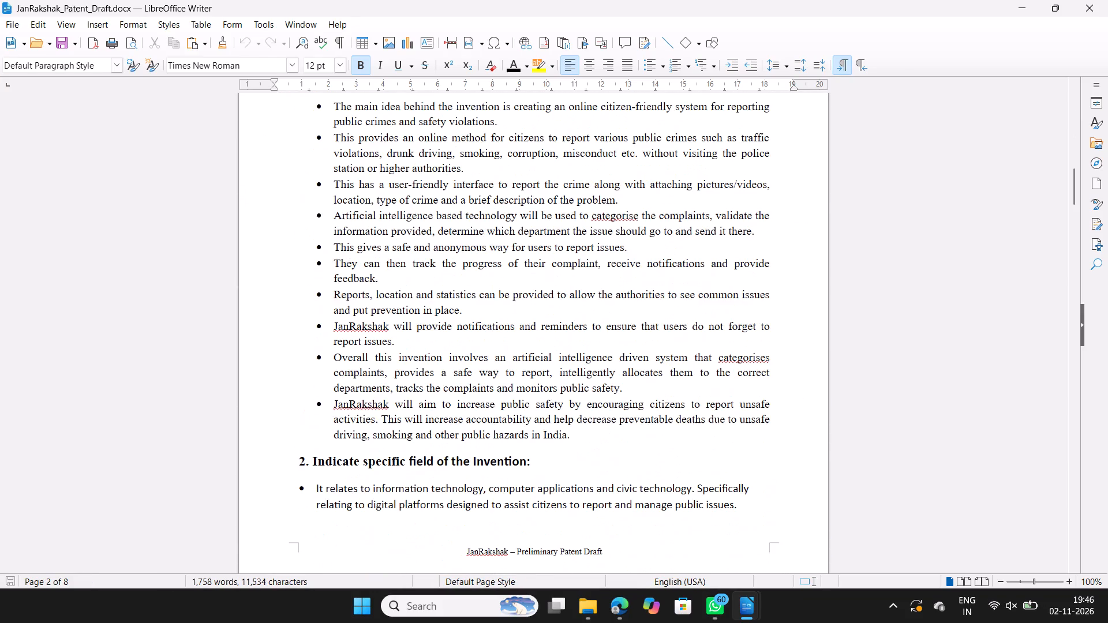
{"action": "scroll", "coordinate": [639, 338], "scroll_direction": "down", "scroll_amount": 1}
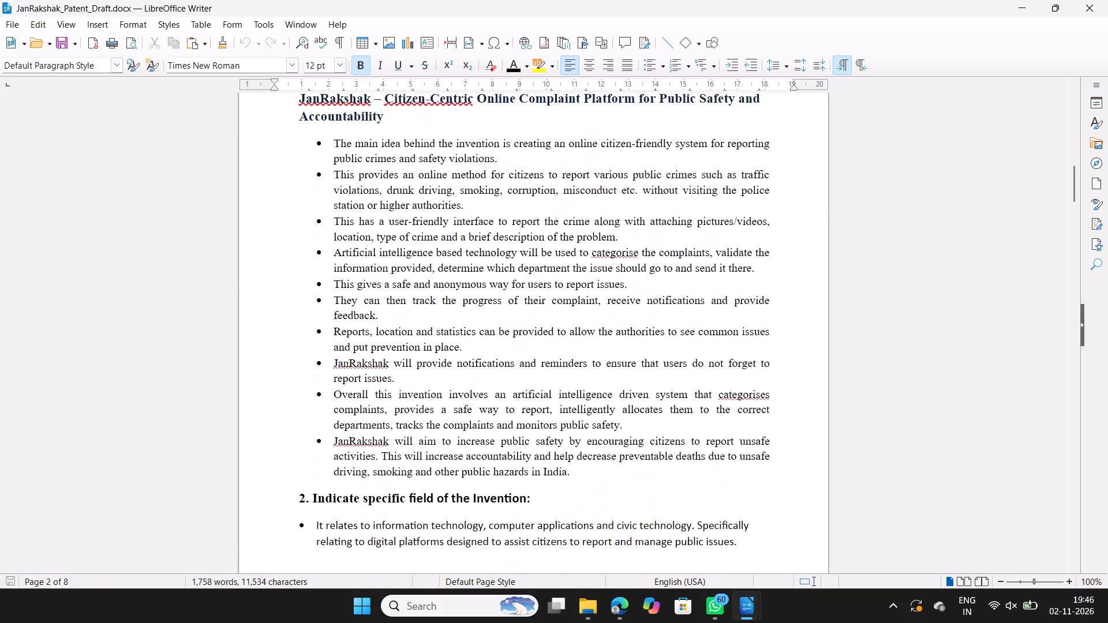
{"action": "scroll", "coordinate": [639, 338], "scroll_direction": "down", "scroll_amount": 3}
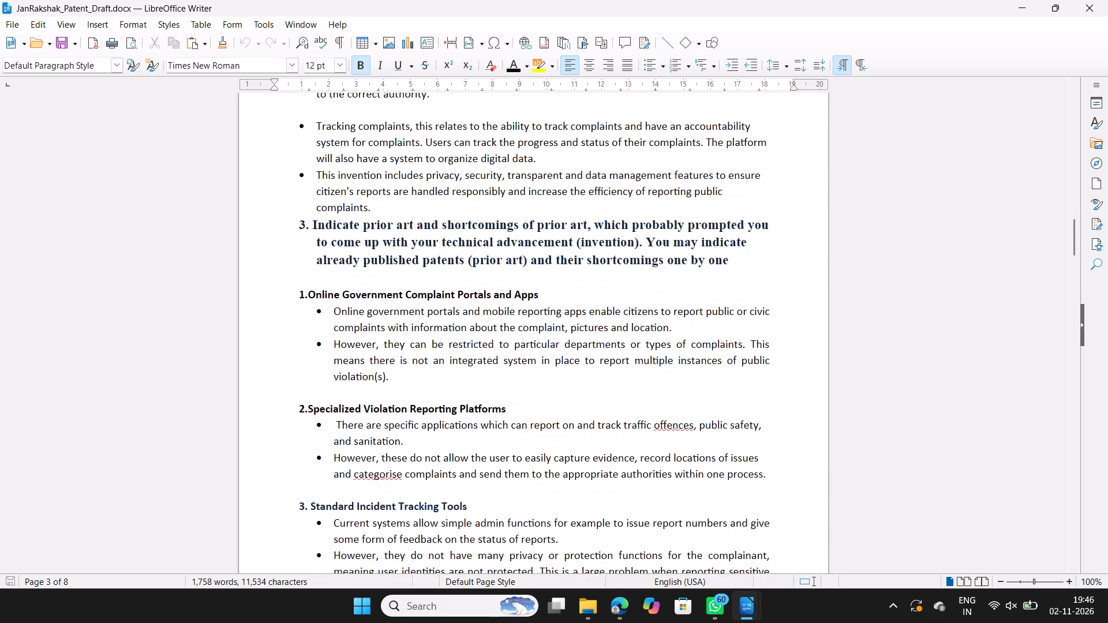
{"action": "scroll", "coordinate": [639, 338], "scroll_direction": "down", "scroll_amount": 5}
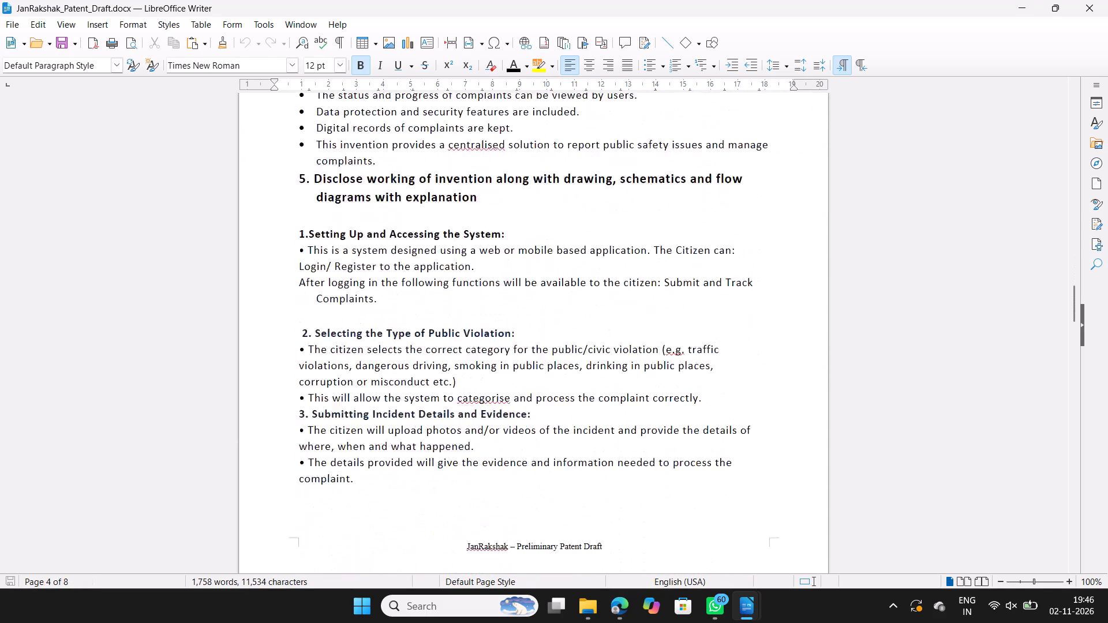
{"action": "scroll", "coordinate": [639, 338], "scroll_direction": "down", "scroll_amount": 4}
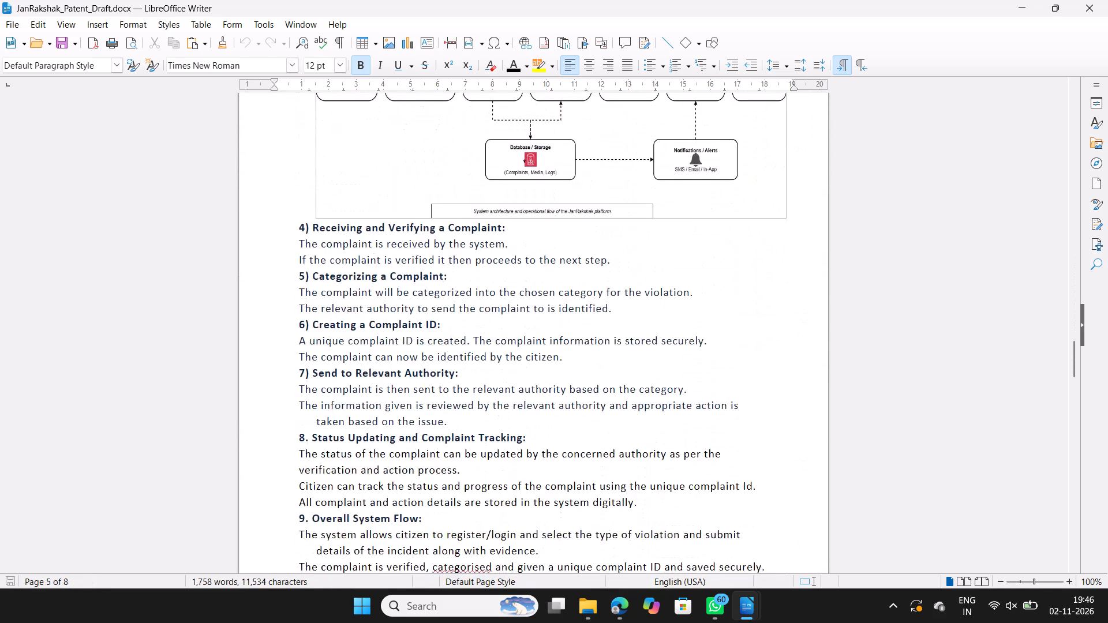
{"action": "scroll", "coordinate": [639, 338], "scroll_direction": "down", "scroll_amount": 5}
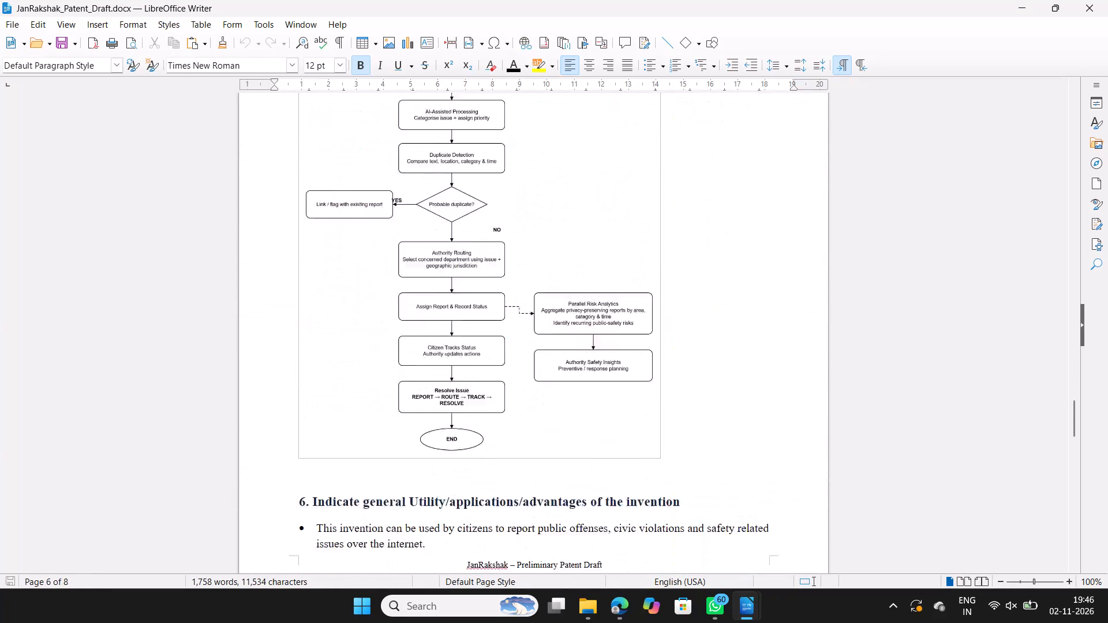
{"action": "scroll", "coordinate": [639, 338], "scroll_direction": "down", "scroll_amount": 7}
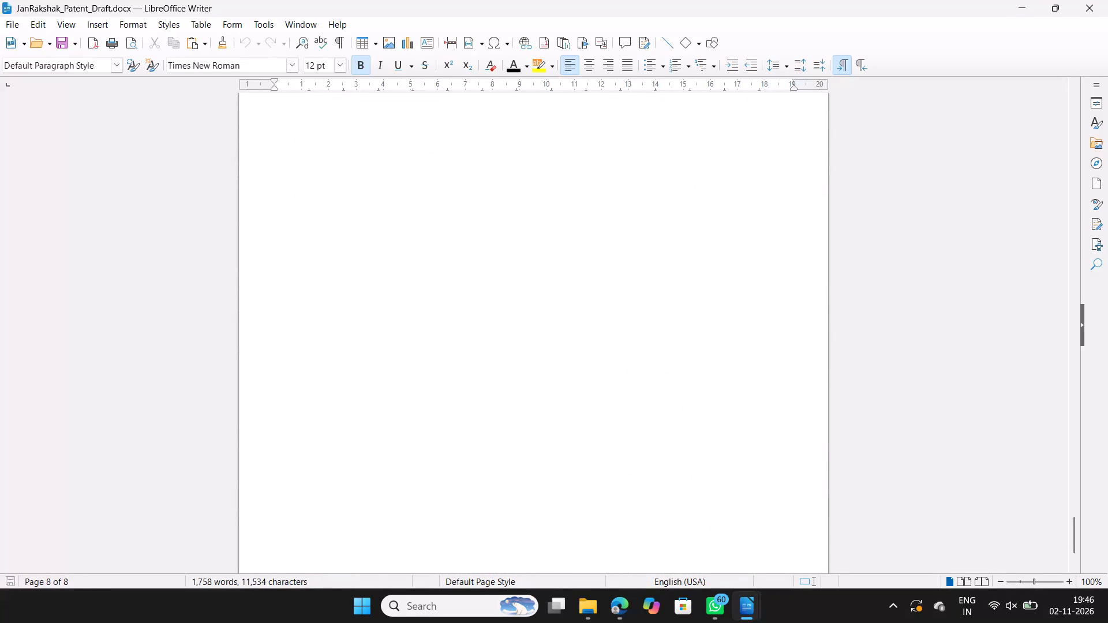
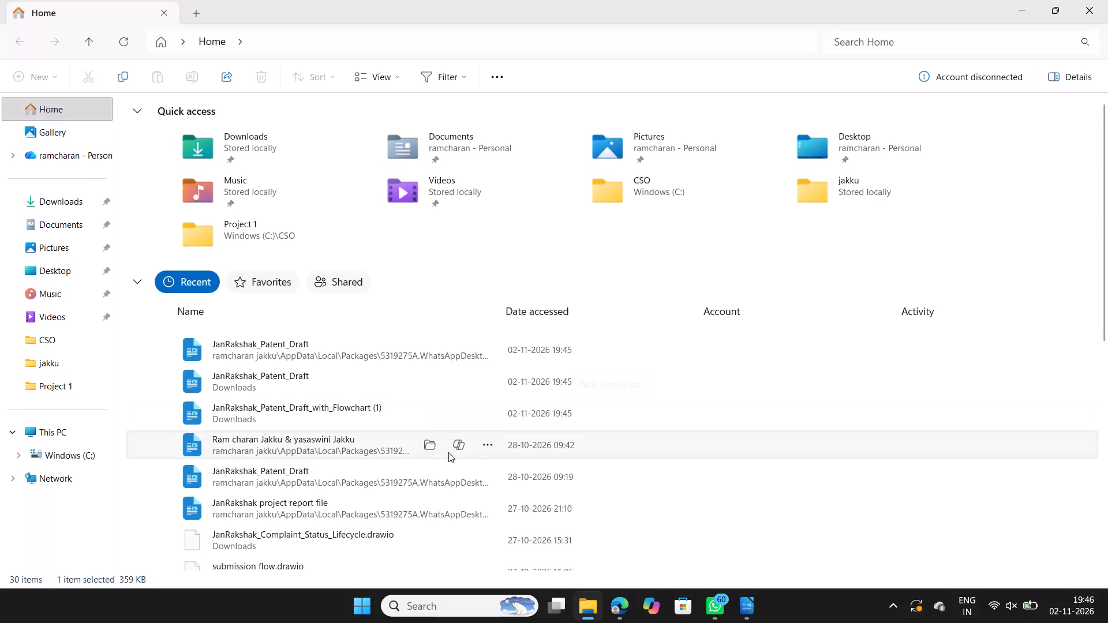
{"action": "left_click", "coordinate": [481, 445]}
{"action": "left_click", "coordinate": [481, 445]}
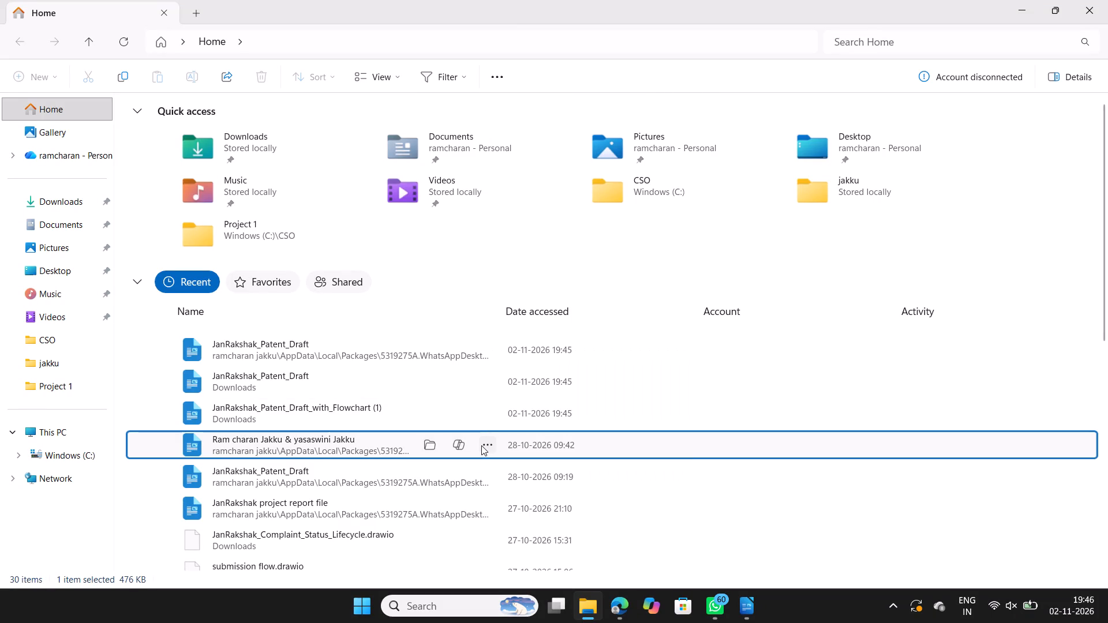
{"action": "left_click", "coordinate": [481, 445]}
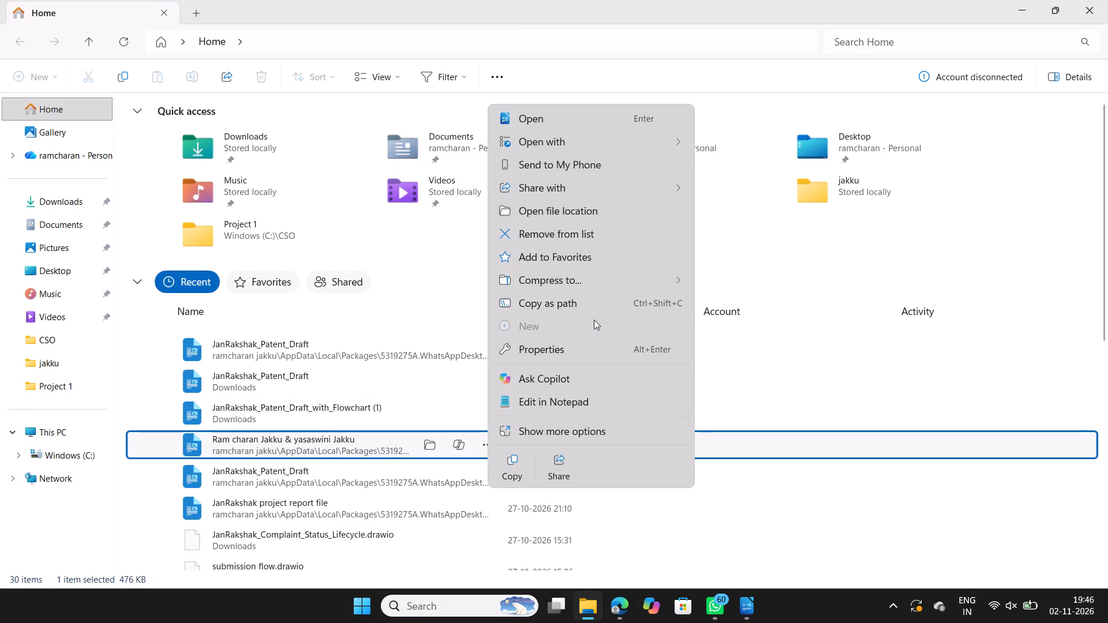
{"action": "left_click", "coordinate": [653, 182]}
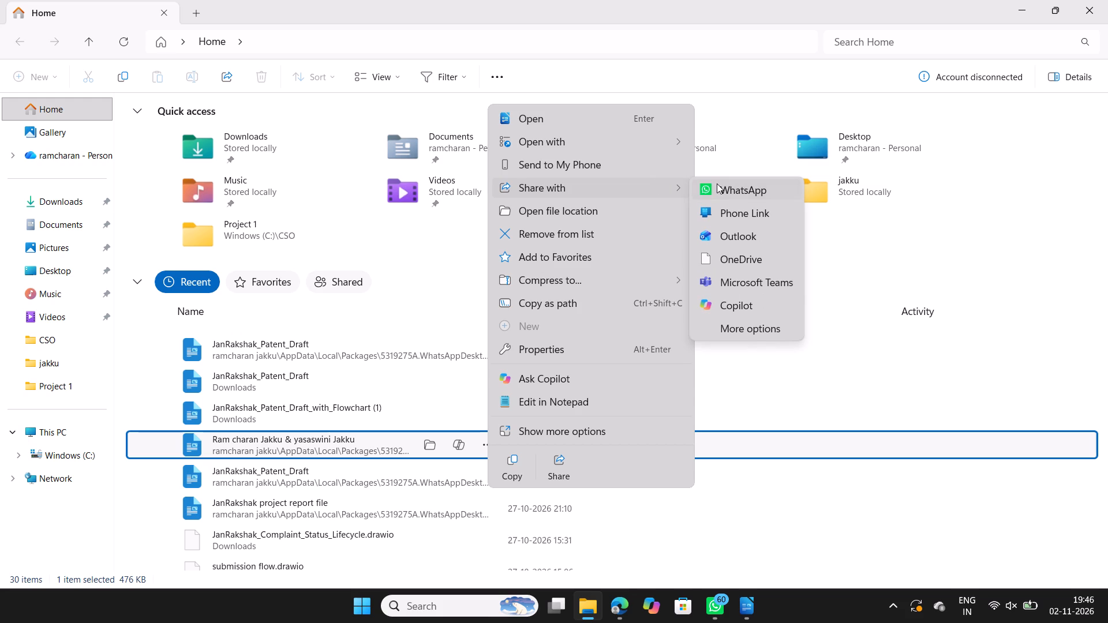
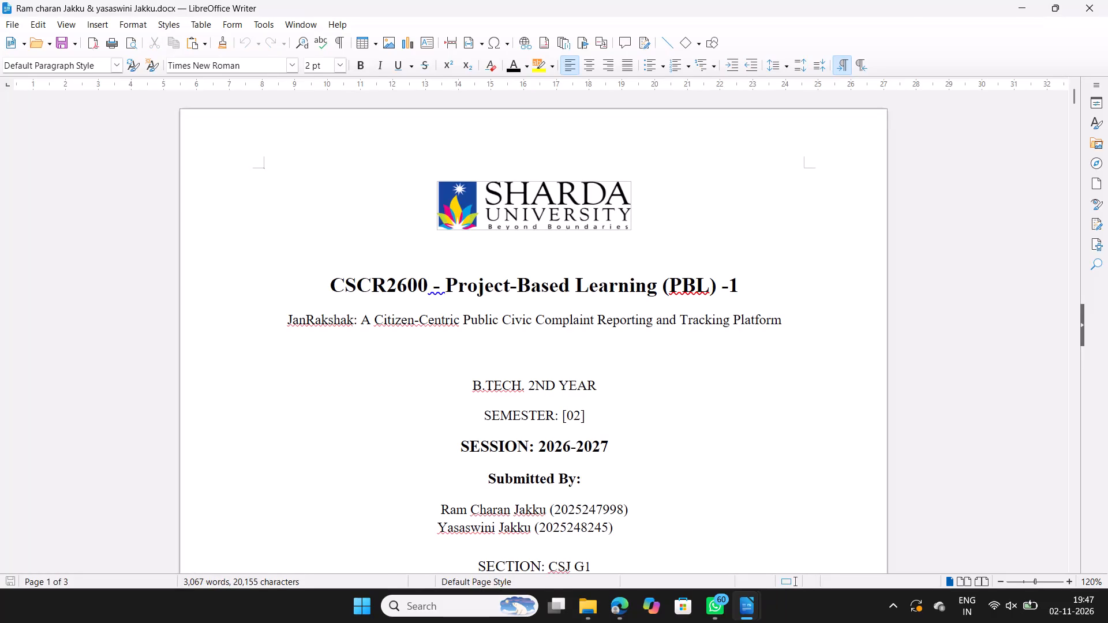
Review the project report from the cover page through the Project Structure section, returning to the Literature Survey table.
{"action": "scroll", "coordinate": [631, 459], "scroll_direction": "down", "scroll_amount": 2}
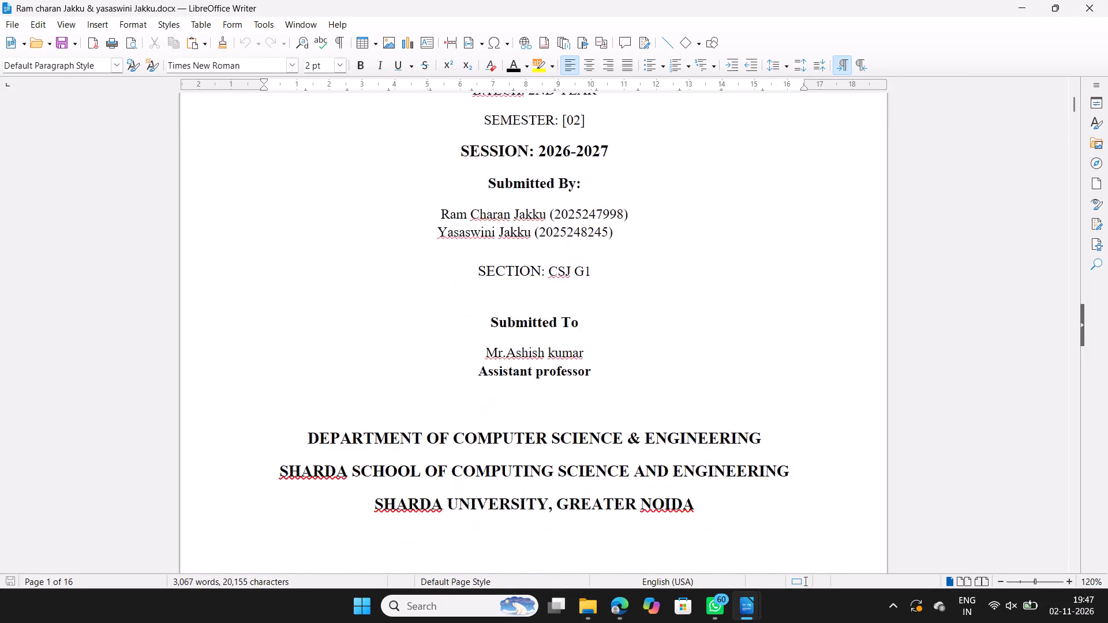
{"action": "scroll", "coordinate": [631, 459], "scroll_direction": "down", "scroll_amount": 6}
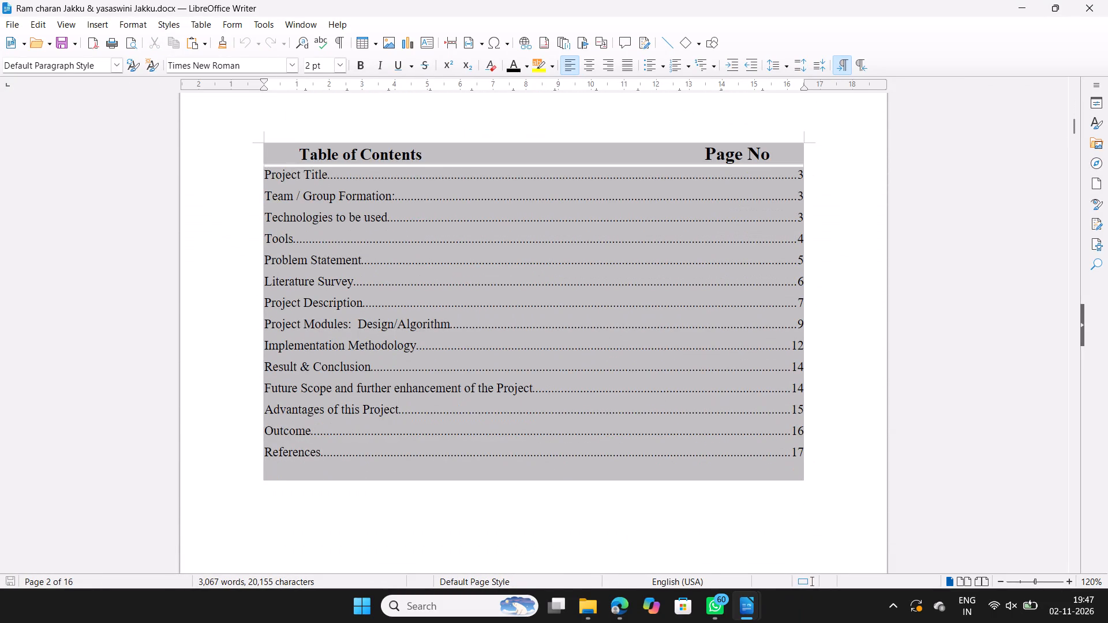
{"action": "scroll", "coordinate": [631, 459], "scroll_direction": "down", "scroll_amount": 2}
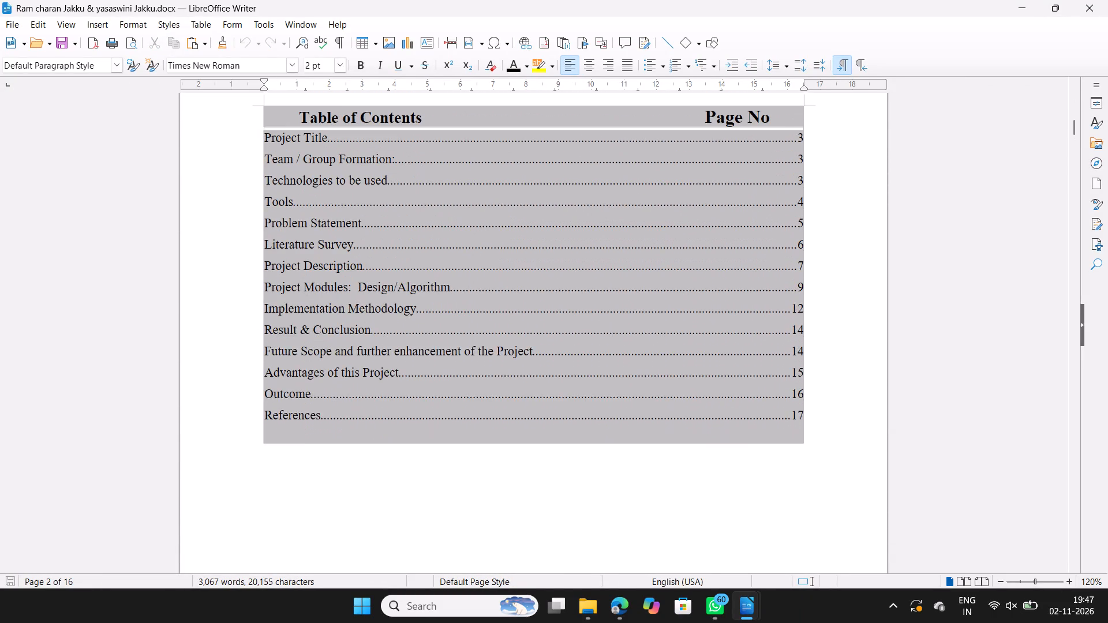
{"action": "scroll", "coordinate": [631, 459], "scroll_direction": "down", "scroll_amount": 2}
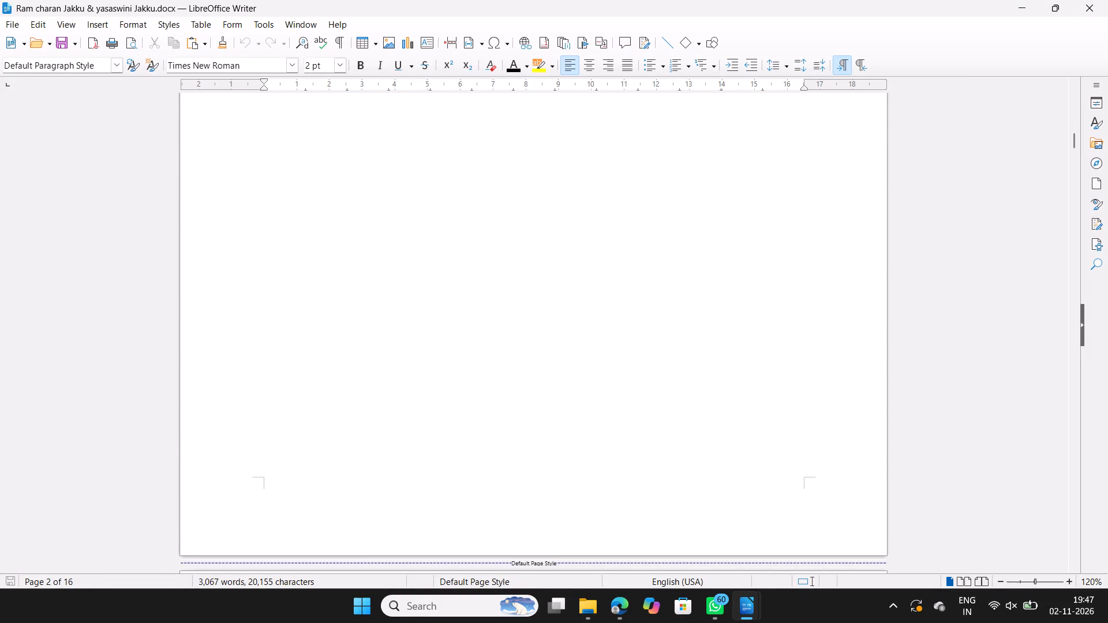
{"action": "scroll", "coordinate": [631, 459], "scroll_direction": "down", "scroll_amount": 3}
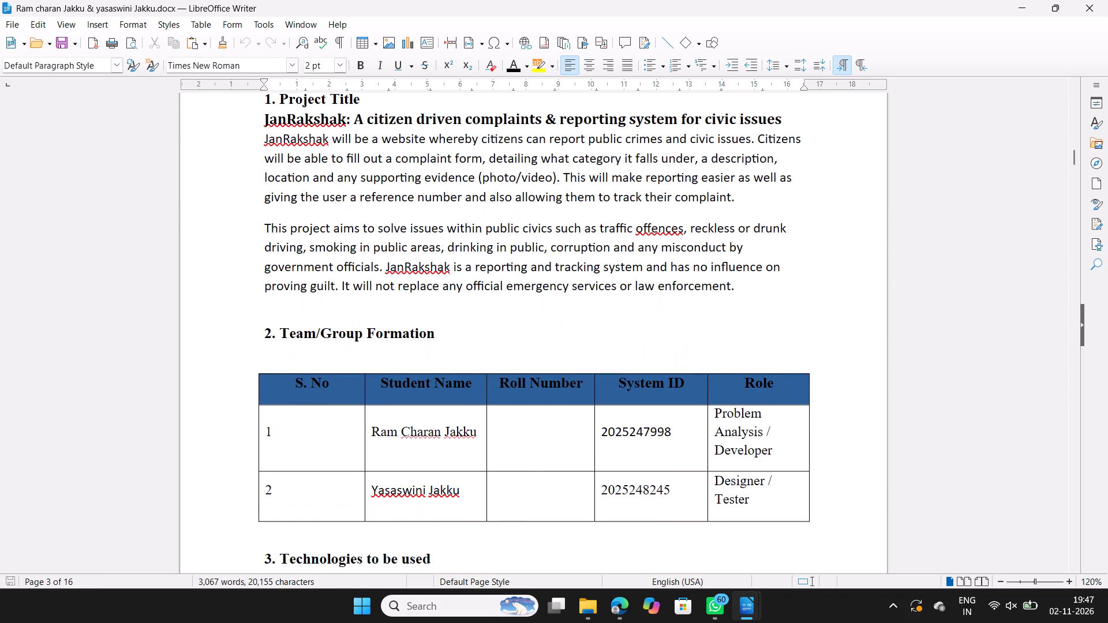
{"action": "scroll", "coordinate": [631, 459], "scroll_direction": "down", "scroll_amount": 3}
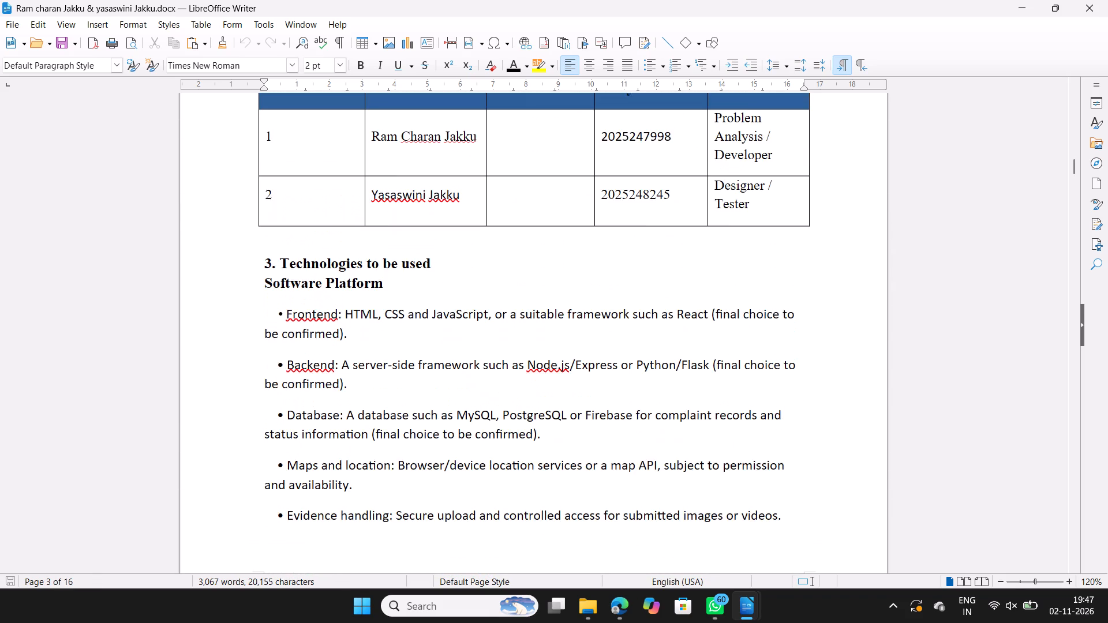
{"action": "scroll", "coordinate": [631, 459], "scroll_direction": "down", "scroll_amount": 3}
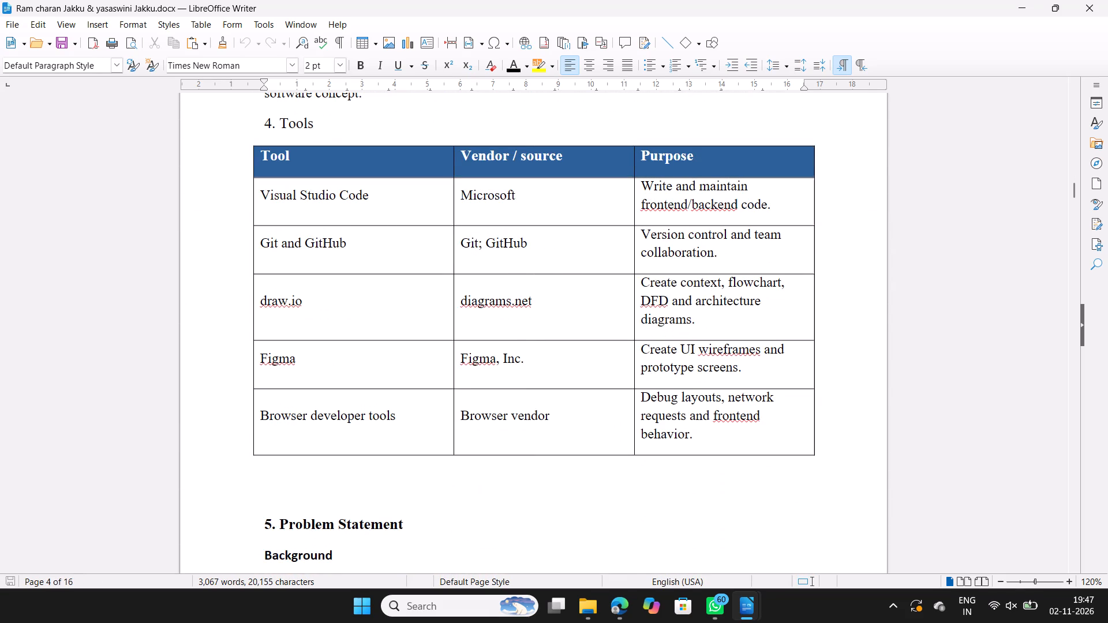
{"action": "scroll", "coordinate": [631, 459], "scroll_direction": "down", "scroll_amount": 5}
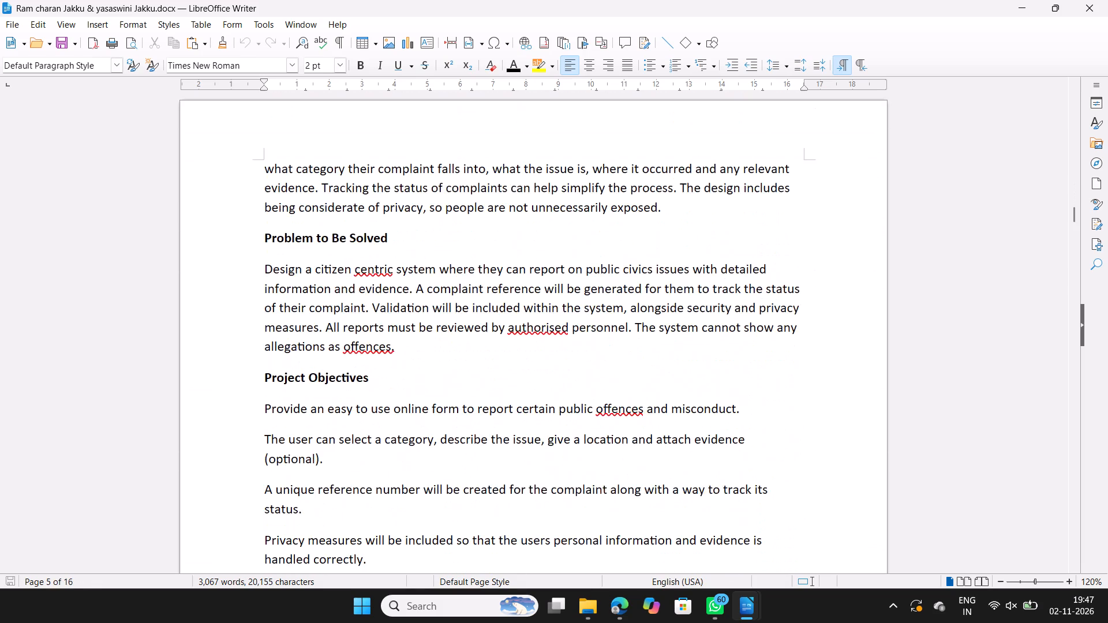
{"action": "scroll", "coordinate": [631, 459], "scroll_direction": "down", "scroll_amount": 3}
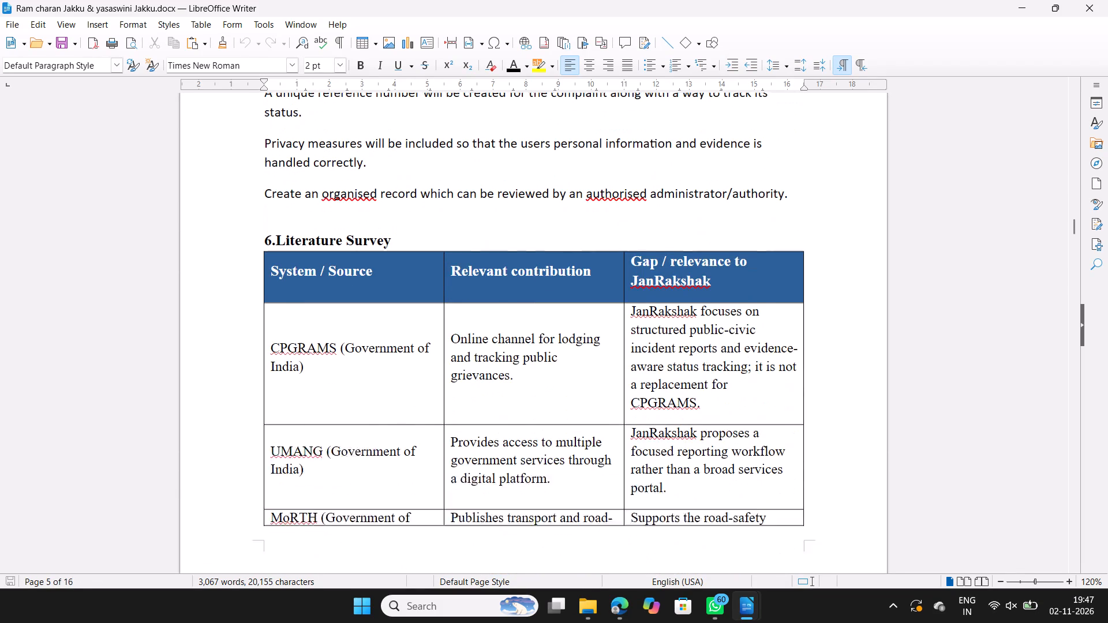
{"action": "scroll", "coordinate": [631, 459], "scroll_direction": "down", "scroll_amount": 4}
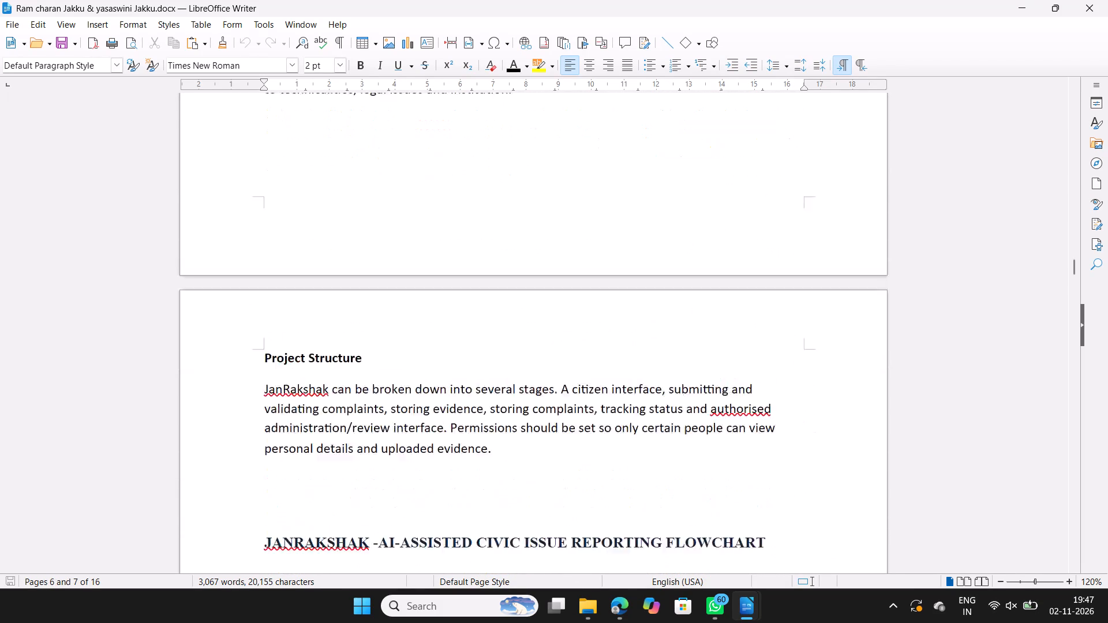
{"action": "scroll", "coordinate": [631, 459], "scroll_direction": "down", "scroll_amount": 1}
{"action": "scroll", "coordinate": [631, 459], "scroll_direction": "up", "scroll_amount": 4}
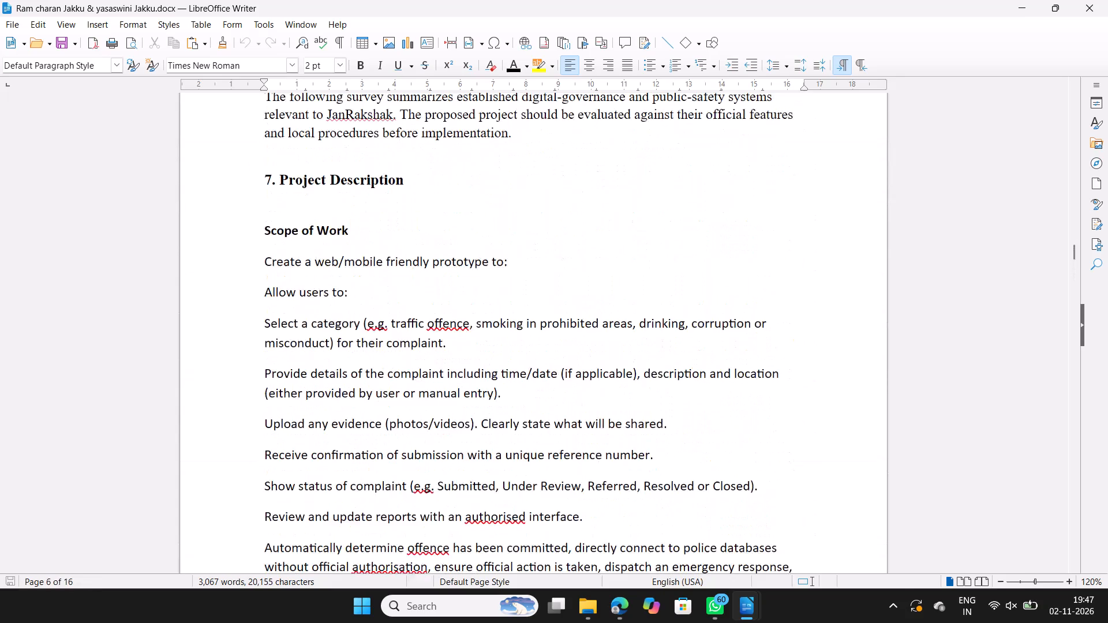
{"action": "scroll", "coordinate": [631, 459], "scroll_direction": "up", "scroll_amount": 6}
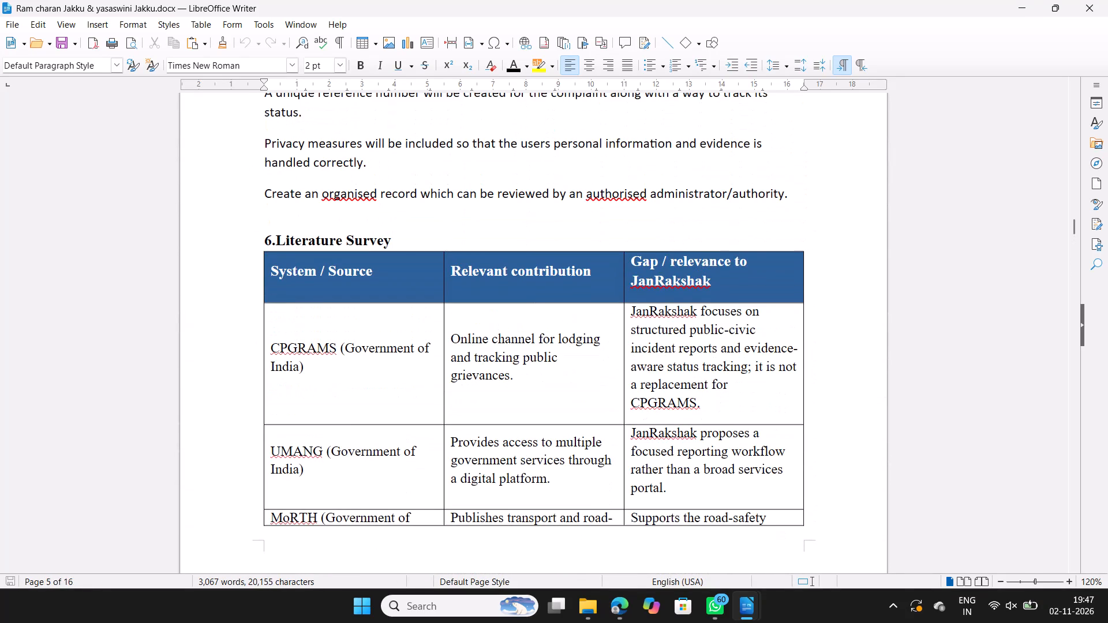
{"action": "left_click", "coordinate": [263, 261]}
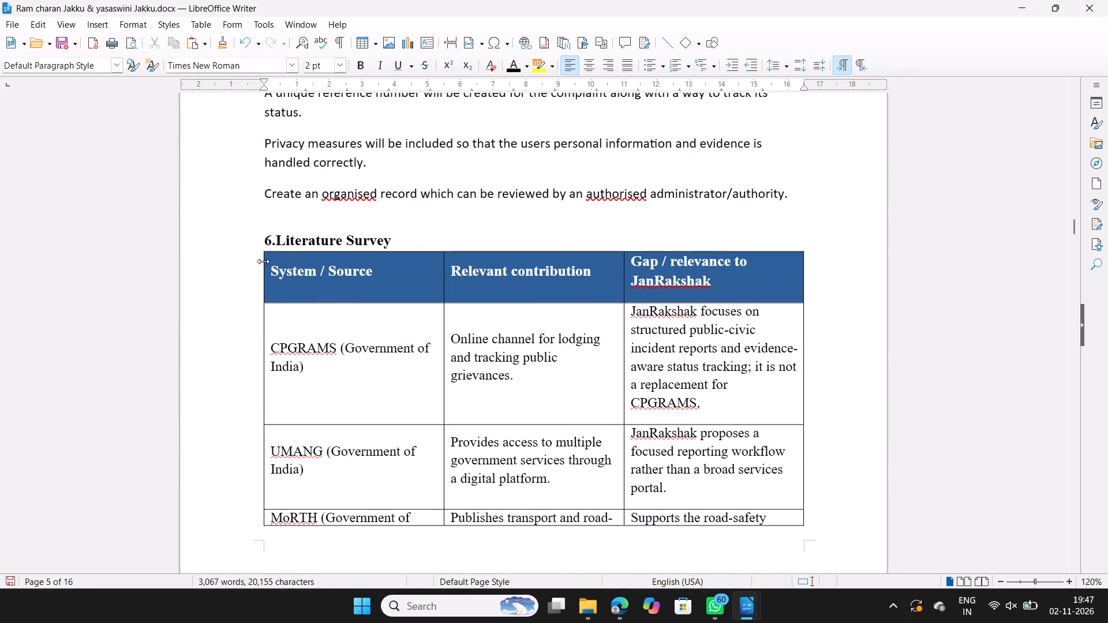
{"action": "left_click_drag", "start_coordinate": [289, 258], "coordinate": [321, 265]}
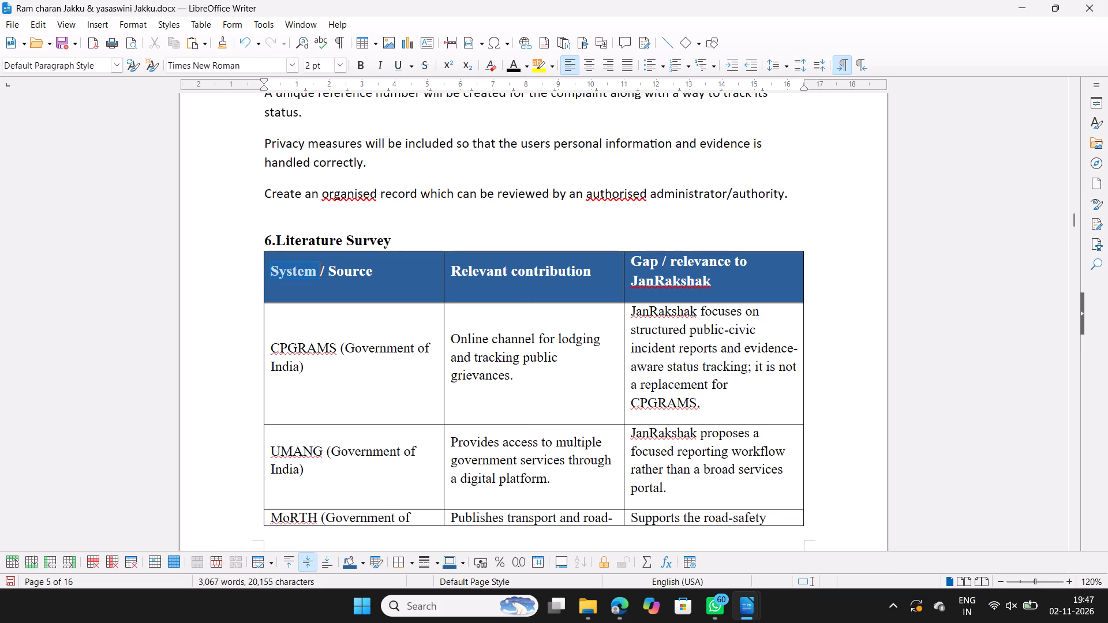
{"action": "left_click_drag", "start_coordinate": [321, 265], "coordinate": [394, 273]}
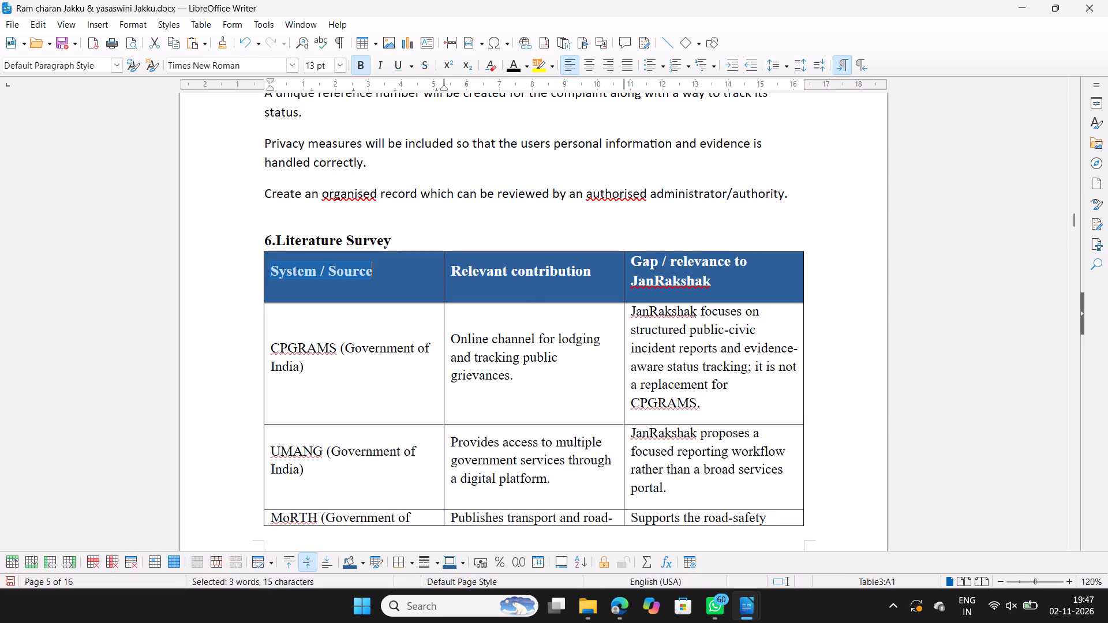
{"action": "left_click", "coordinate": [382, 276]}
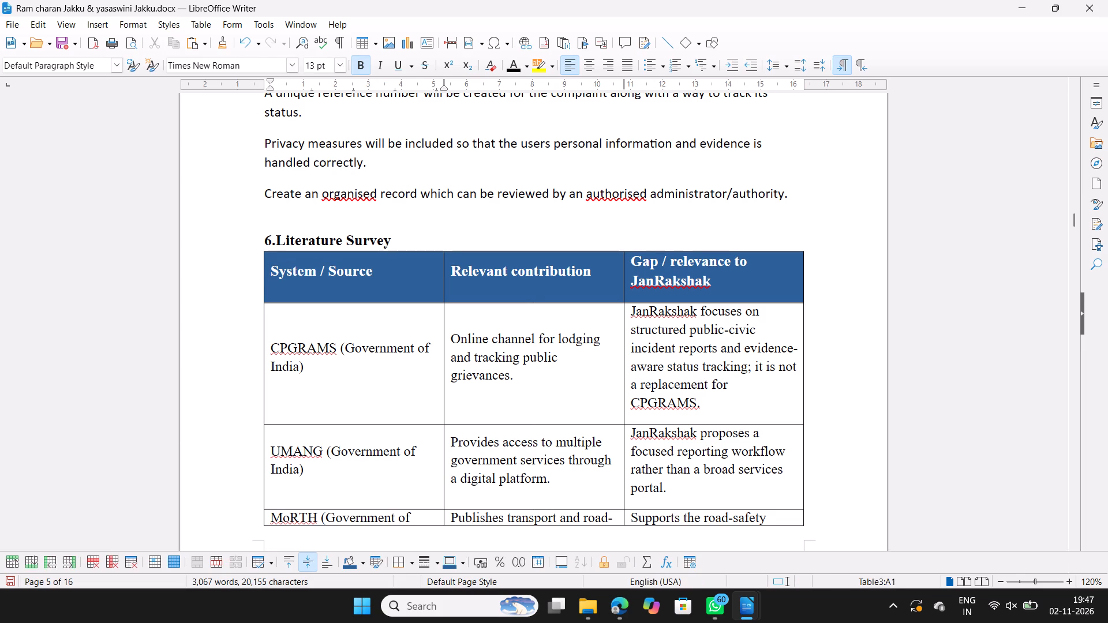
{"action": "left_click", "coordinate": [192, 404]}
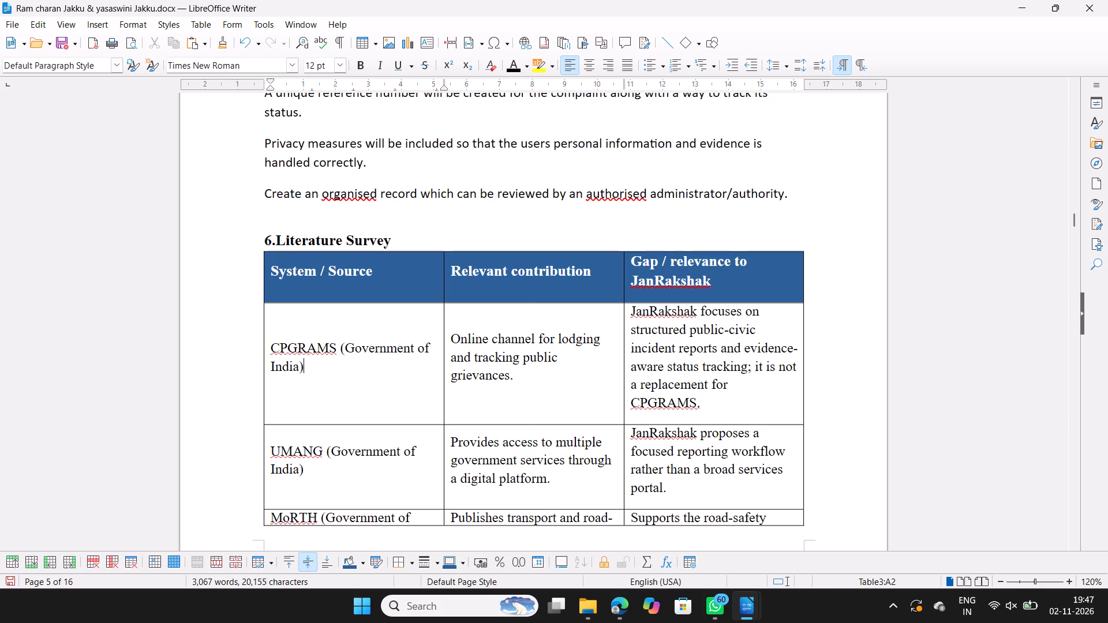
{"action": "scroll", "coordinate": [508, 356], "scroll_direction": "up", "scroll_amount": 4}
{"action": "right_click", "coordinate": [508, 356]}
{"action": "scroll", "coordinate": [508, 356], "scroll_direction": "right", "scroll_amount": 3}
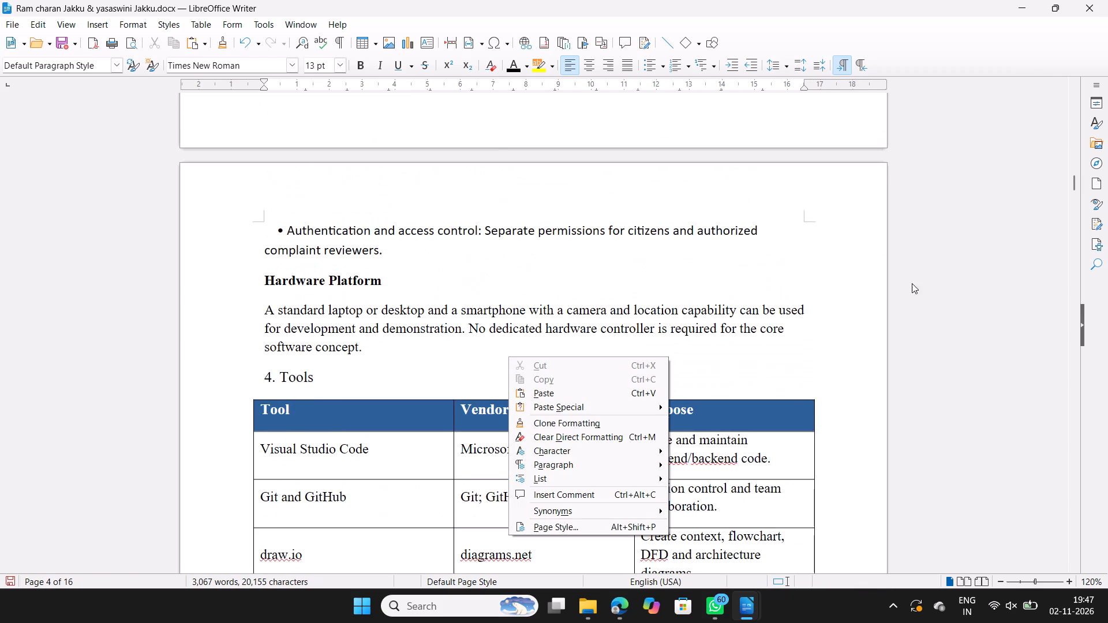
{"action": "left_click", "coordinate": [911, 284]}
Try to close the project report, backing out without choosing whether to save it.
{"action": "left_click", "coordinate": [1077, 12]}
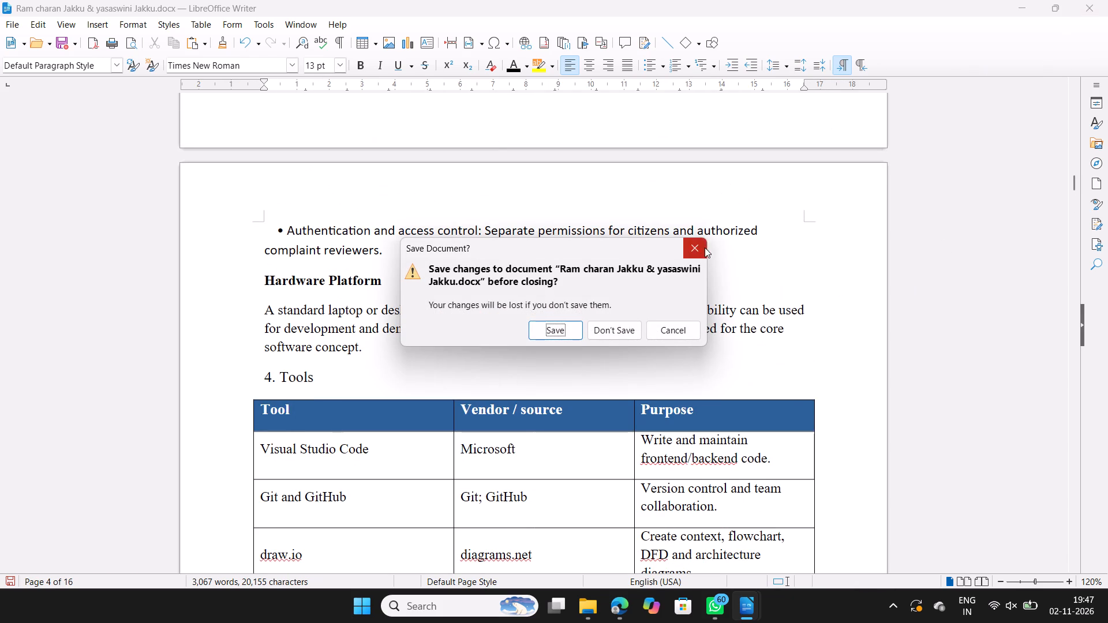
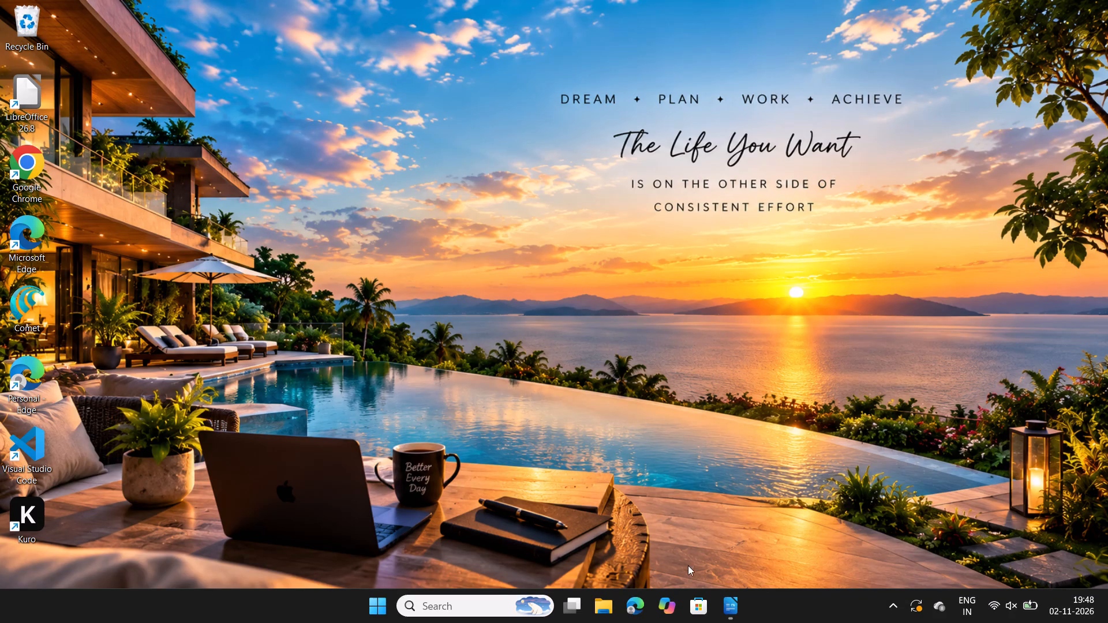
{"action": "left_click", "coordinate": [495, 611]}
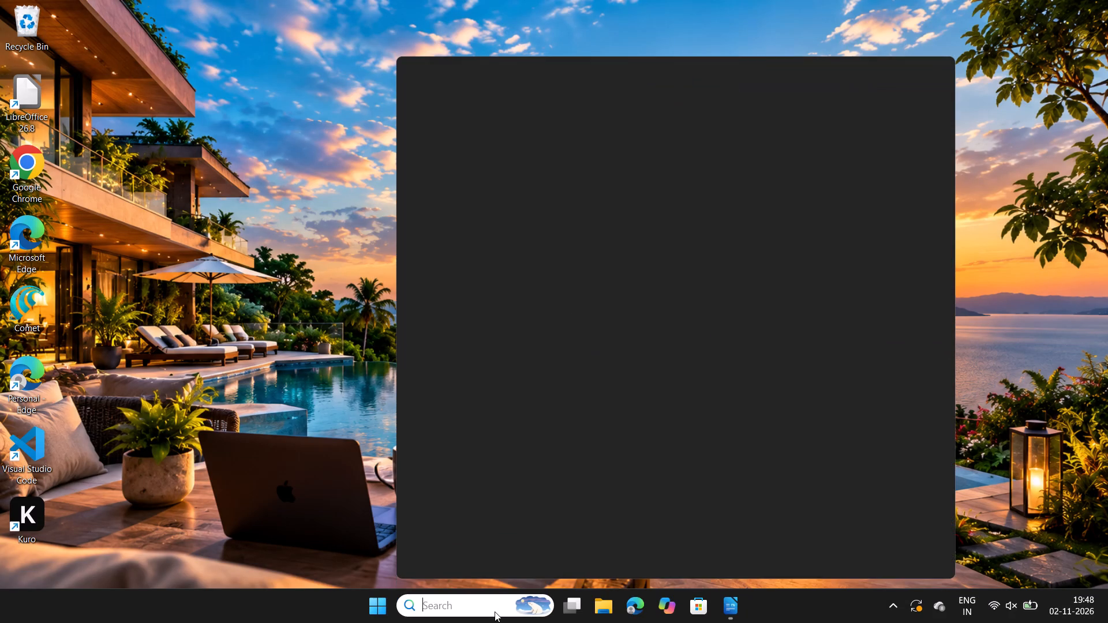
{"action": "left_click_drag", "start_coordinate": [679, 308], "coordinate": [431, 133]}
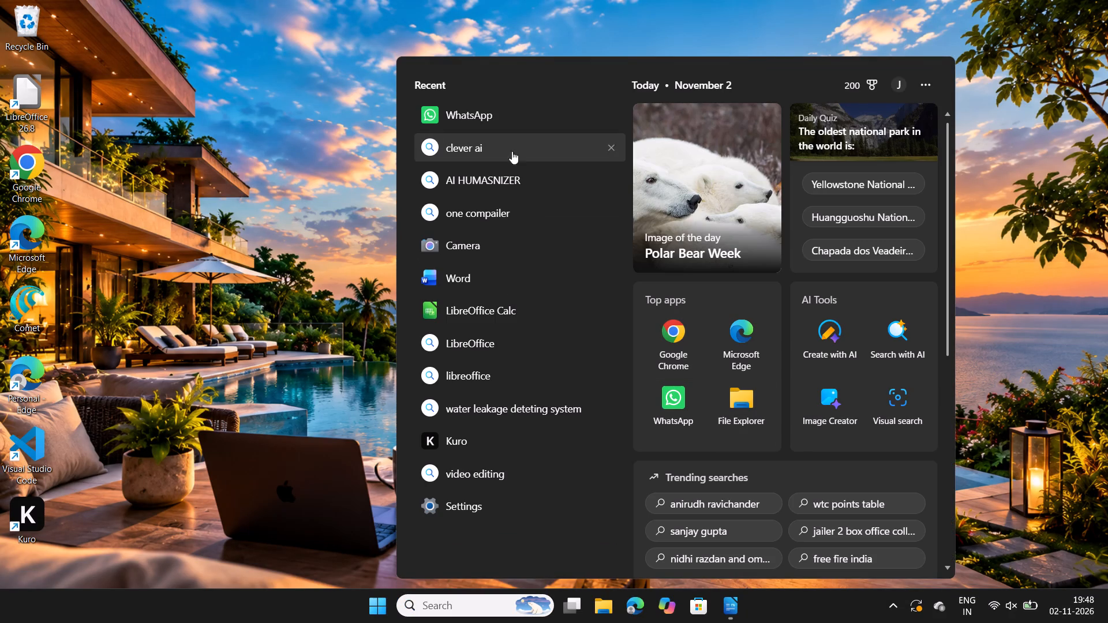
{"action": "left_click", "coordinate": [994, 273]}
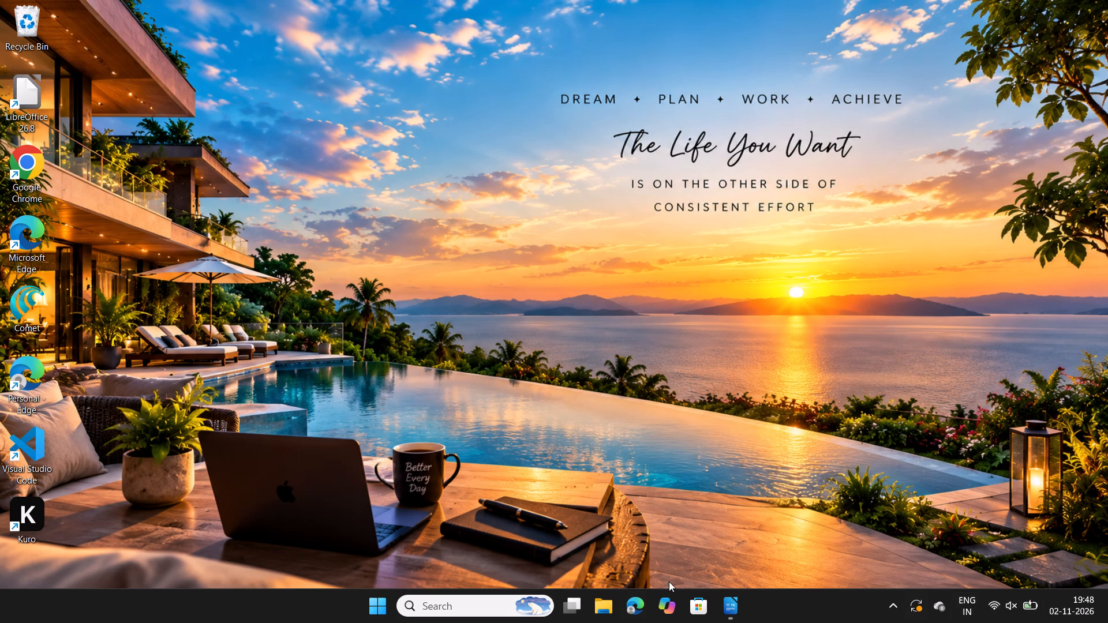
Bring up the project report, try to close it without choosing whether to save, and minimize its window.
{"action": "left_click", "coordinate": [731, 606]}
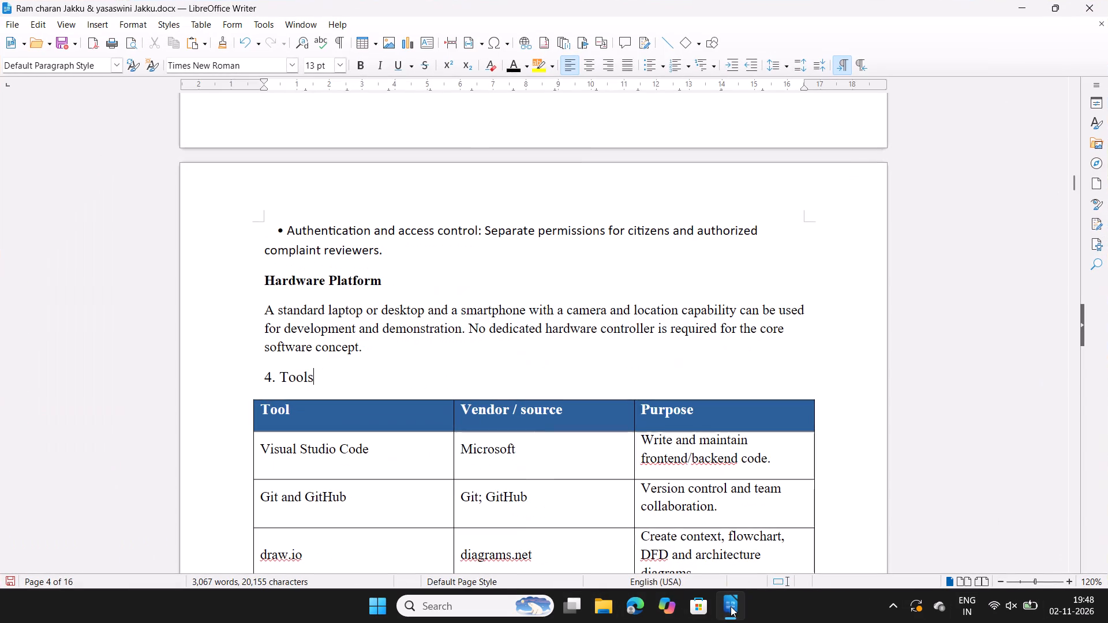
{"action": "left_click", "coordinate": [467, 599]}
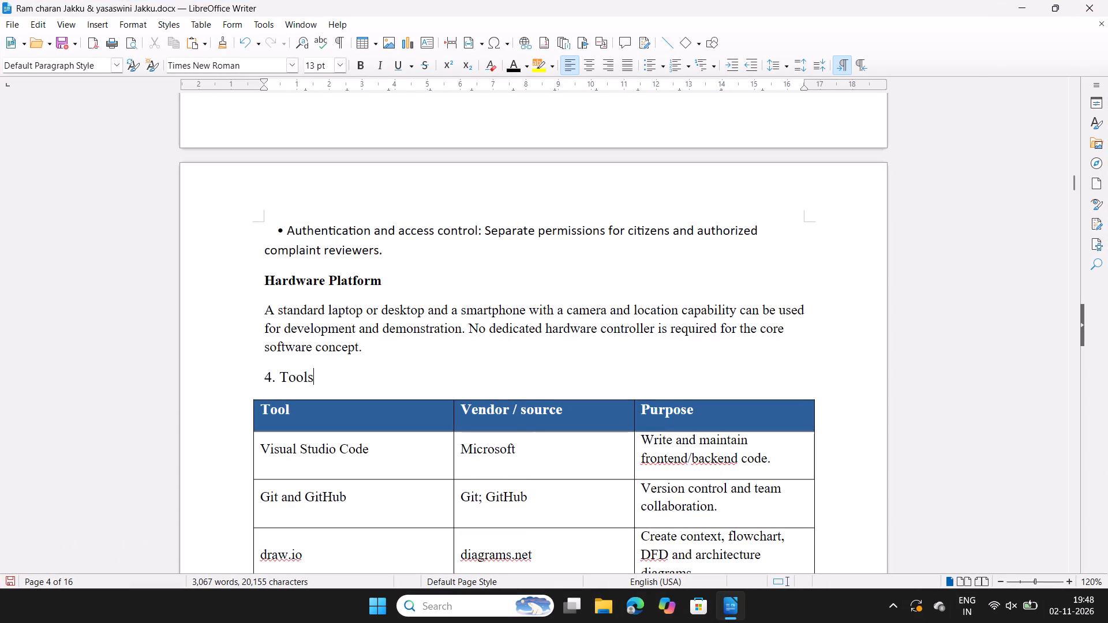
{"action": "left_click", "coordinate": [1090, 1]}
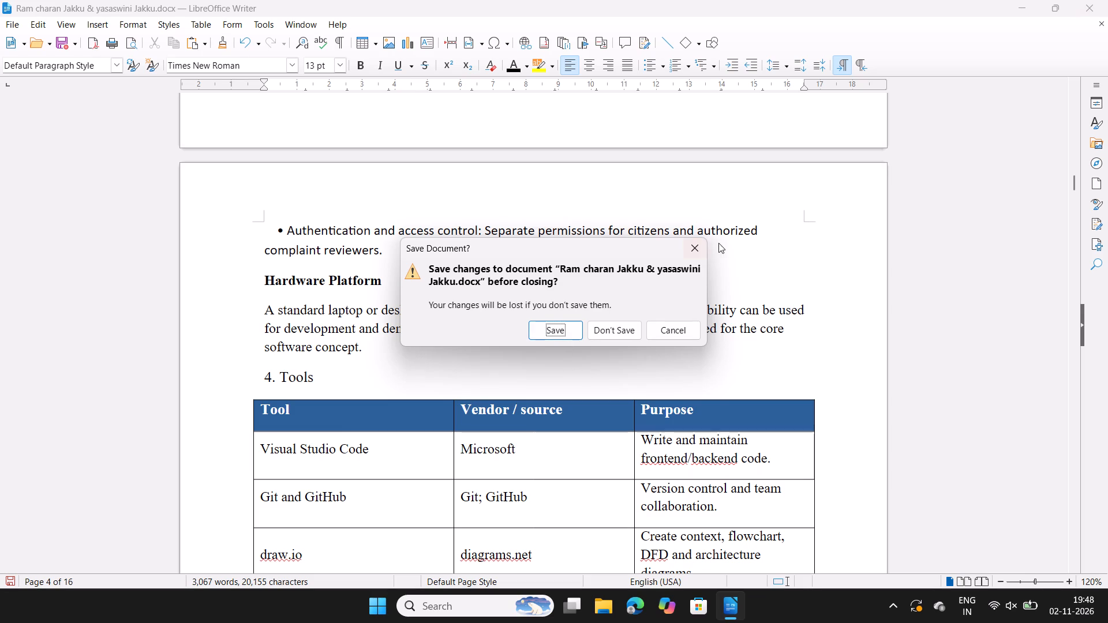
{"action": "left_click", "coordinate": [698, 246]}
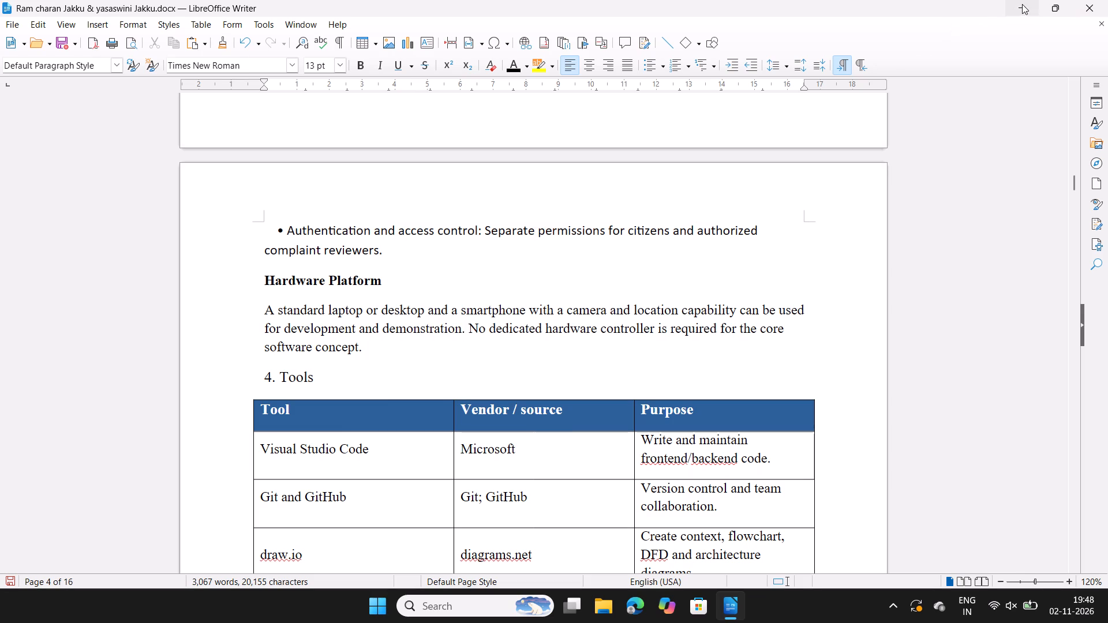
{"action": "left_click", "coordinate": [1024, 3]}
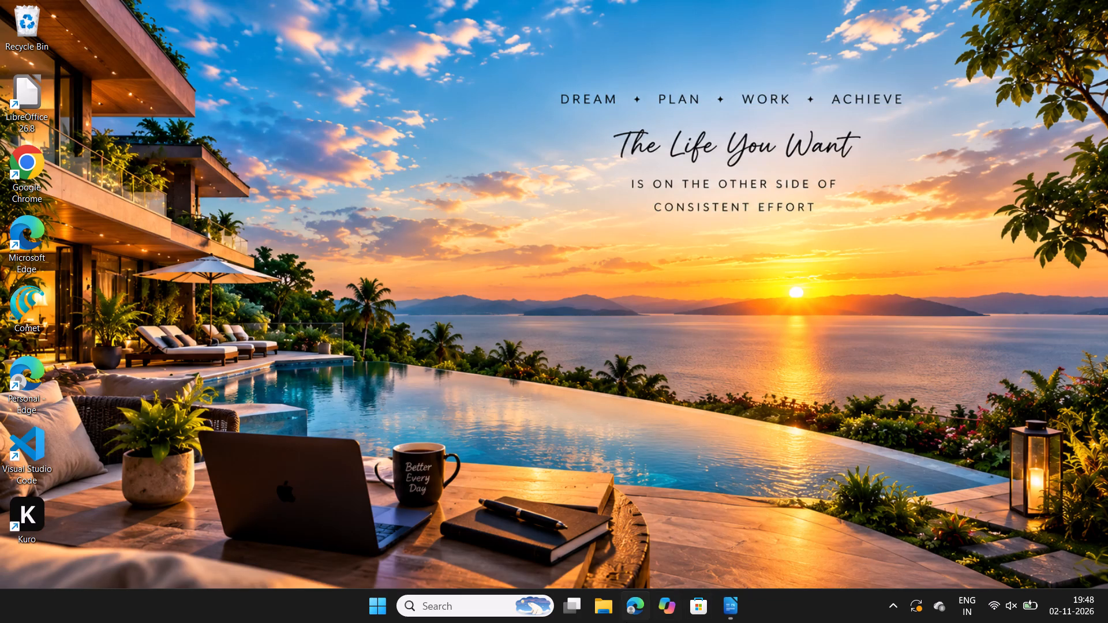
Launch the Kuro app from the recent searches.
{"action": "left_click", "coordinate": [484, 595]}
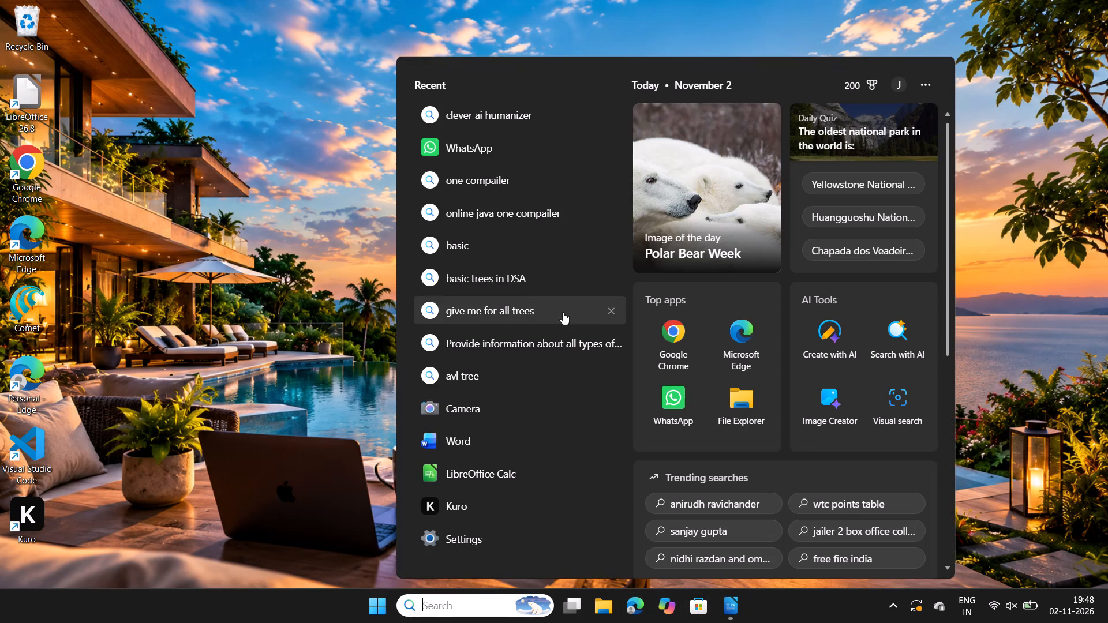
{"action": "left_click", "coordinate": [472, 509]}
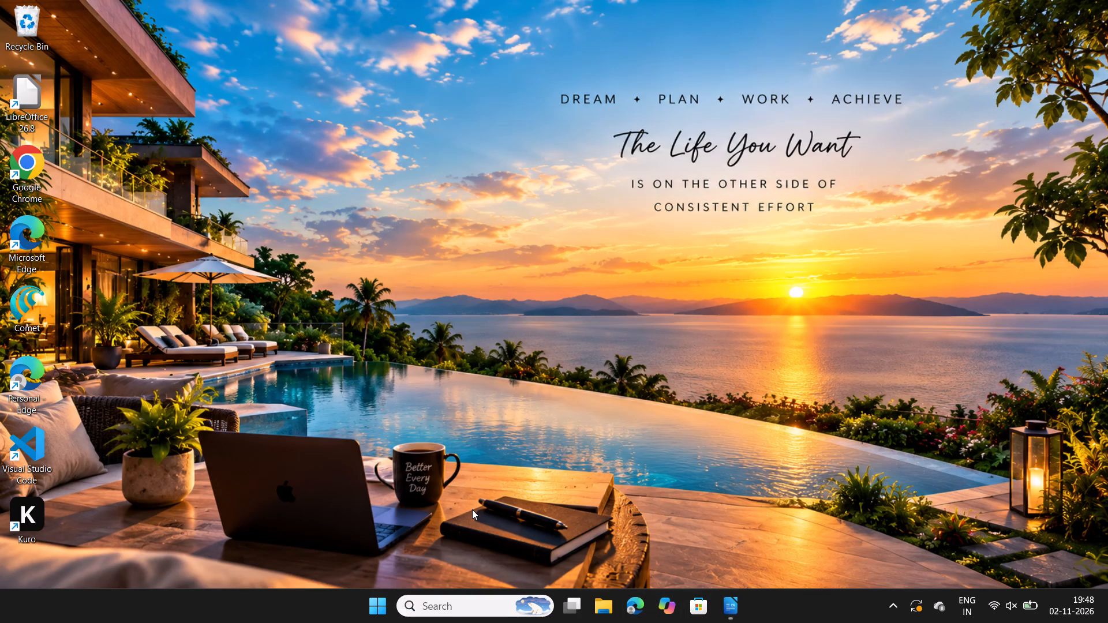